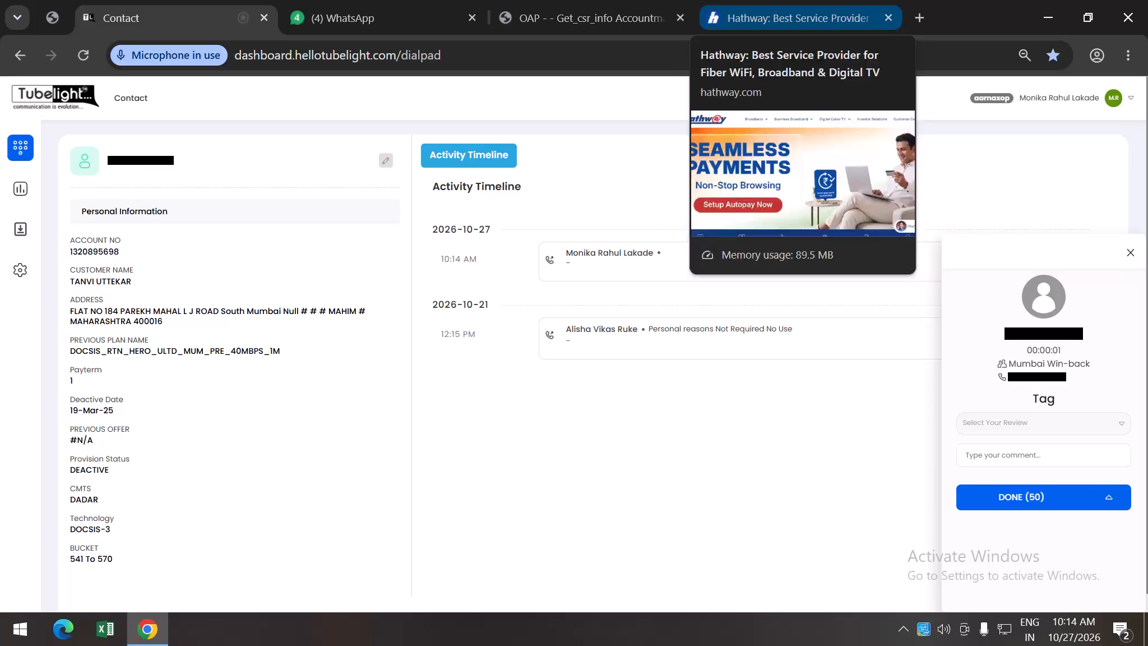
# Tag the current Mumbai Win-back call as Not Connect, Not Contactable and Disconnected Number Auto.
pyautogui.click(968, 423)
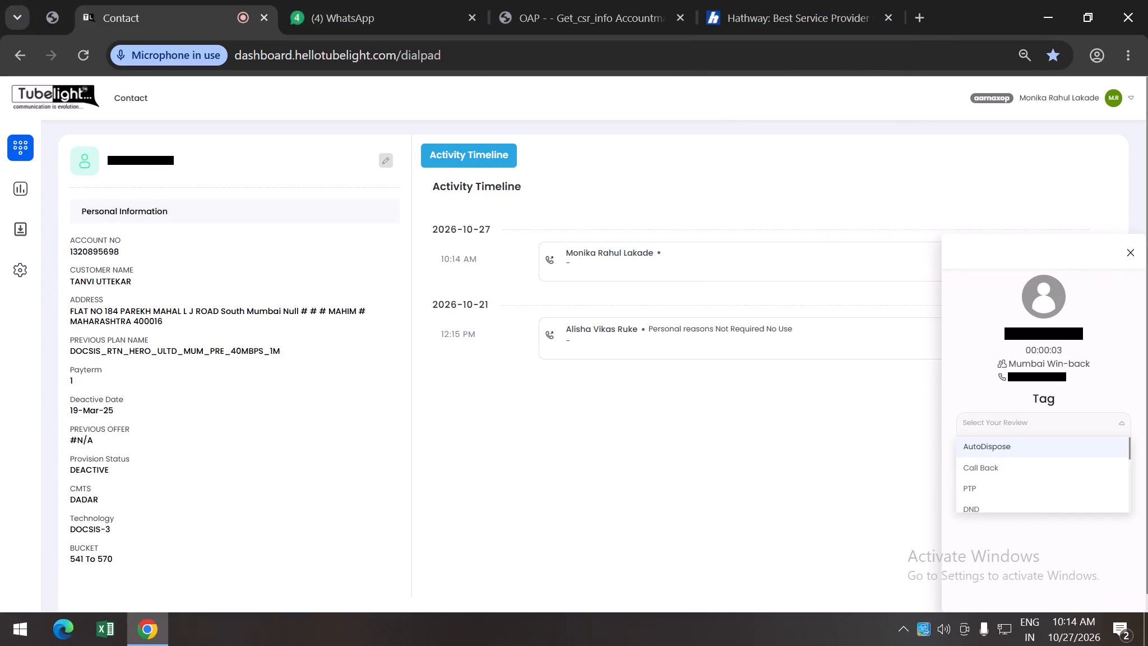
pyautogui.scroll(-3, 992, 477)
pyautogui.moveTo(1007, 479); pyautogui.dragTo(1015, 464)
pyautogui.moveTo(1034, 427); pyautogui.dragTo(1022, 452)
pyautogui.moveTo(1004, 478); pyautogui.dragTo(1007, 477)
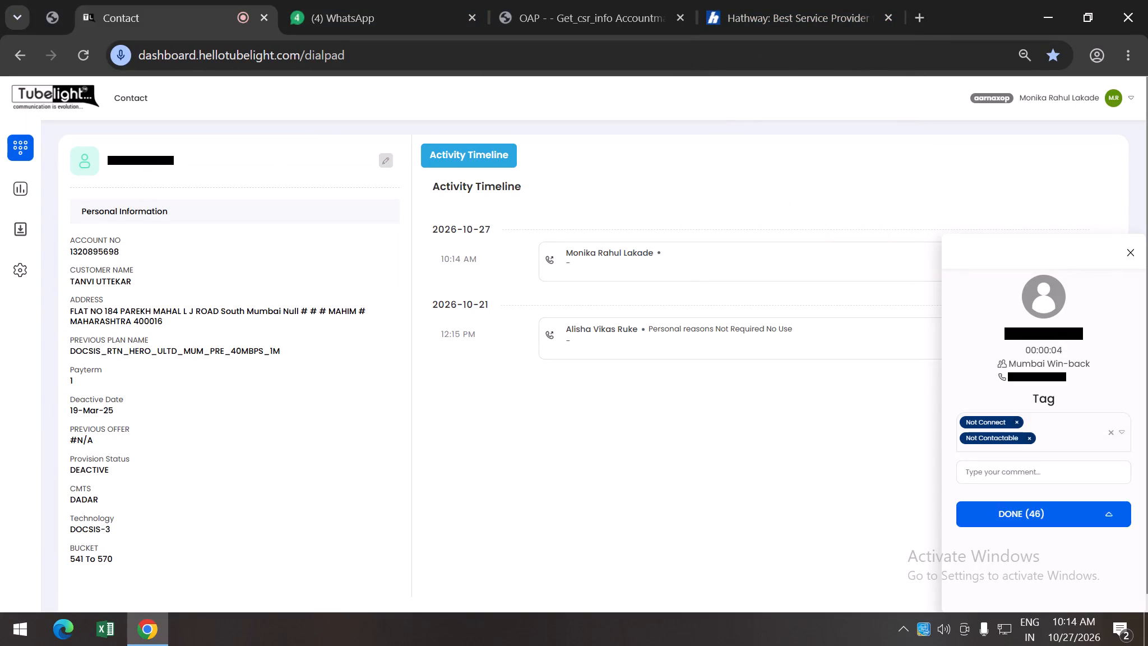
pyautogui.moveTo(1007, 477); pyautogui.dragTo(1045, 443)
pyautogui.moveTo(1053, 433); pyautogui.dragTo(1041, 453)
pyautogui.scroll(-4, 1013, 500)
pyautogui.click(1017, 497)
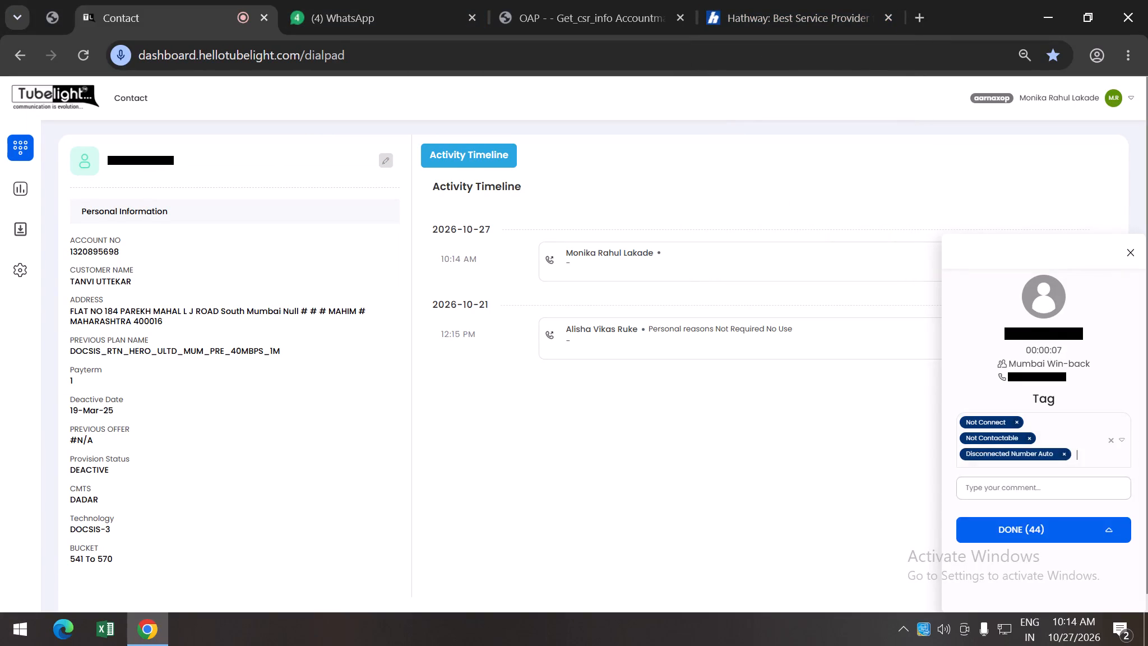
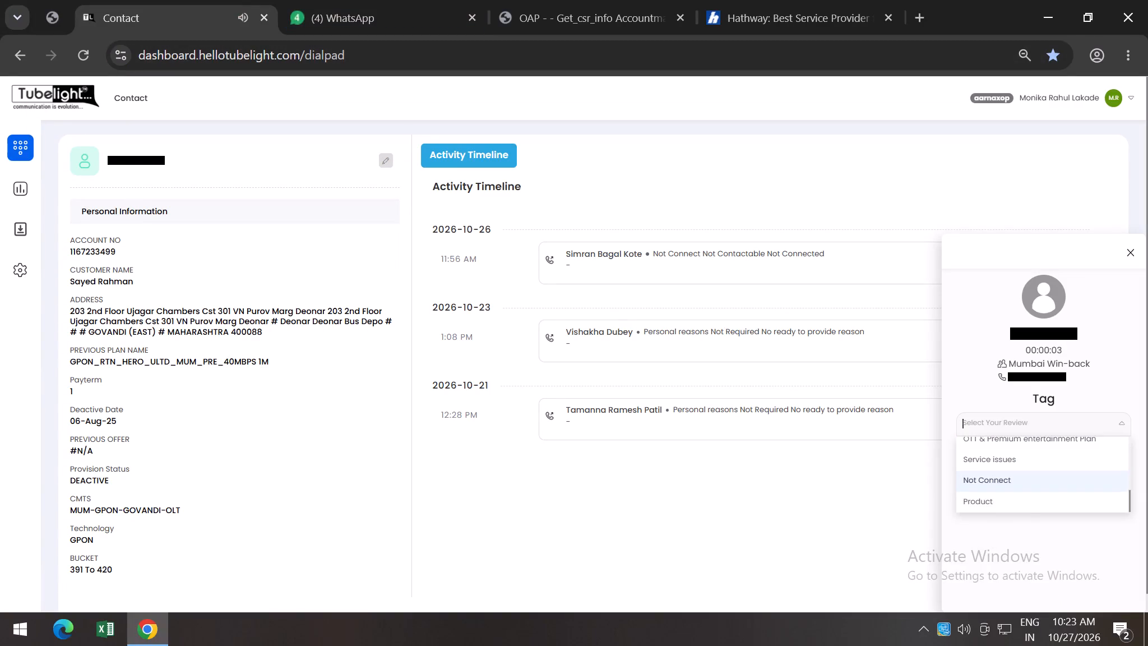
# Tag the Mumbai Win-back call as Not Connect and Not Contactable, add a specific non-contact reason, and submit the tags.
pyautogui.click(999, 481)
pyautogui.click(1029, 420)
pyautogui.click(1024, 465)
pyautogui.moveTo(1059, 416); pyautogui.dragTo(1057, 428)
pyautogui.scroll(-2, 1007, 497)
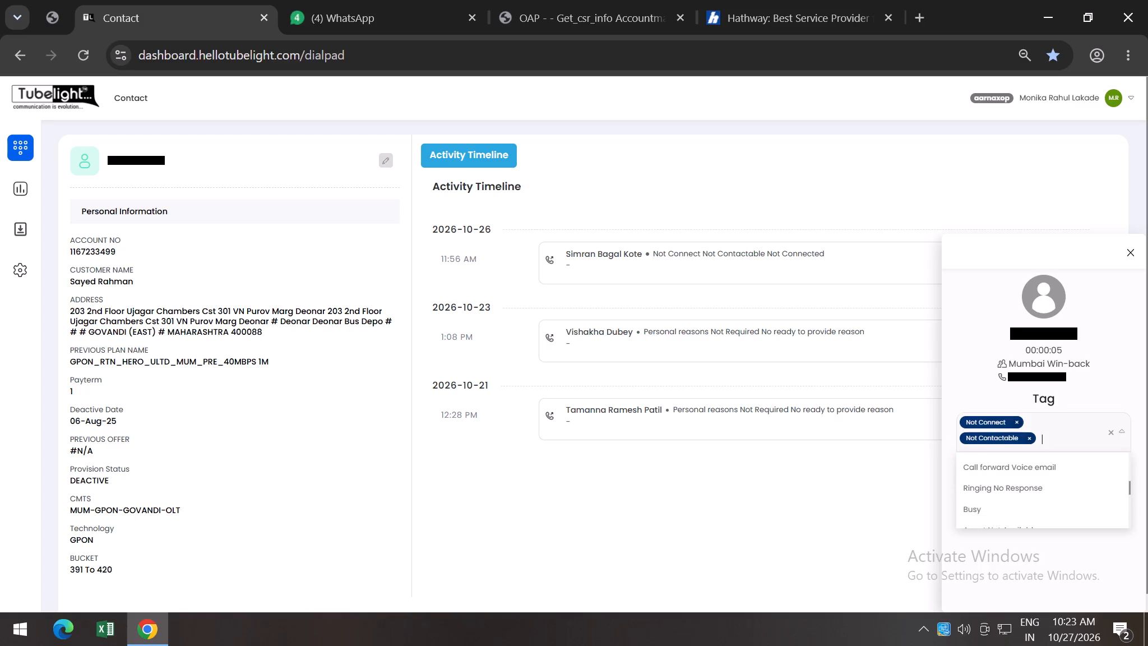
pyautogui.click(1021, 460)
pyautogui.click(1044, 527)
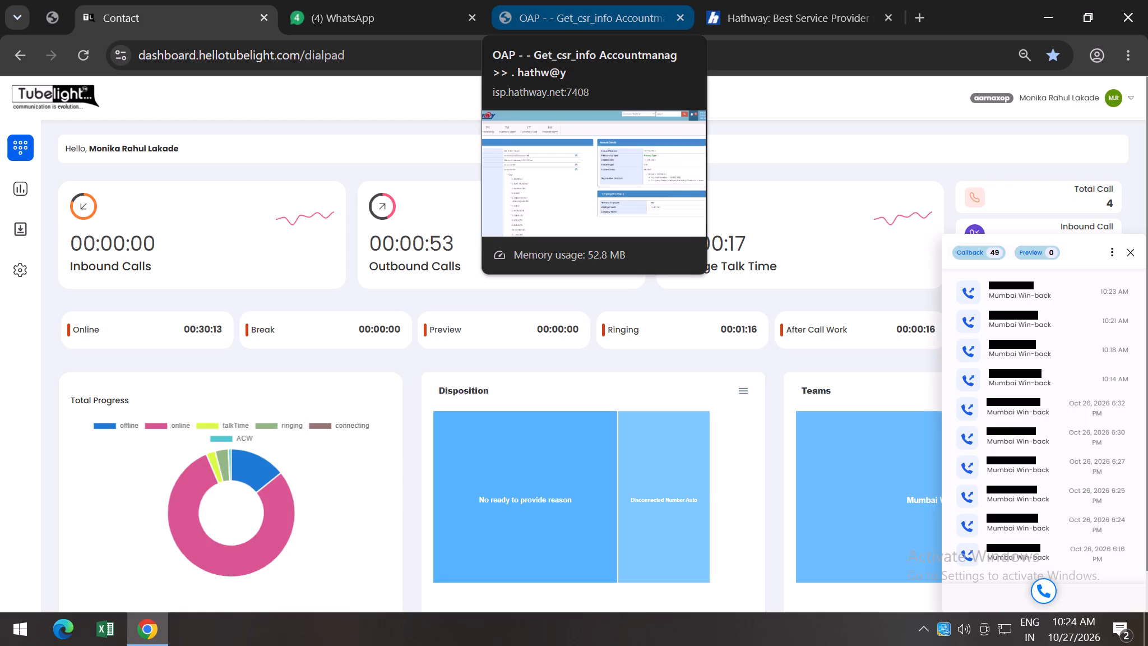
# Switch to the Hathway OAP account information page.
pyautogui.click(150, 0)
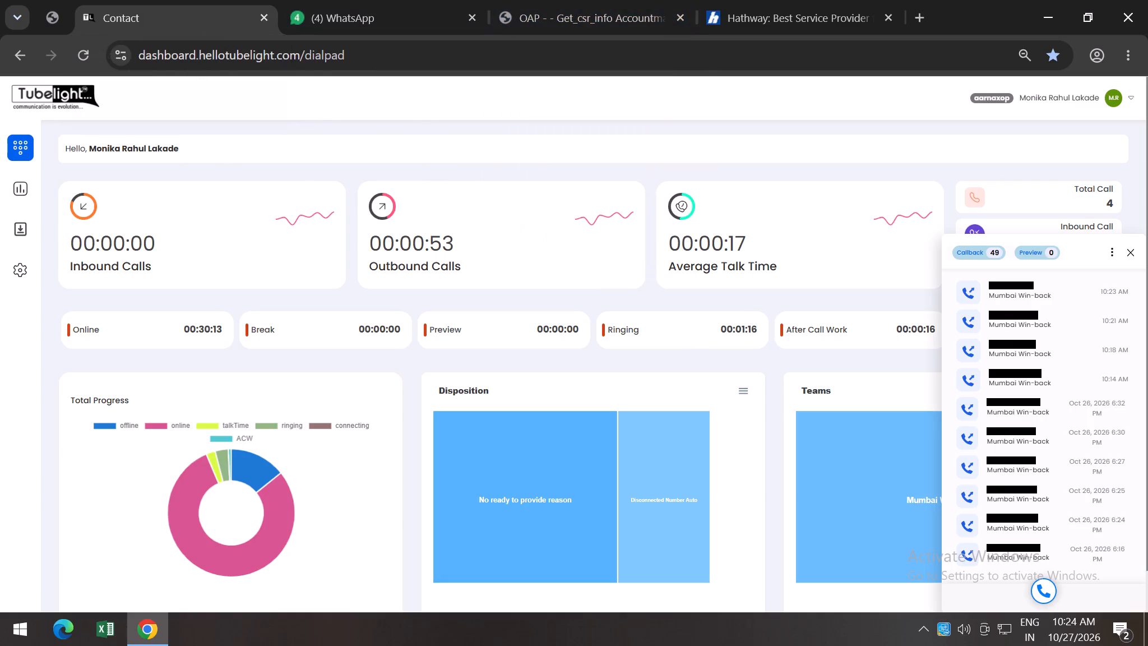
pyautogui.click(508, 0)
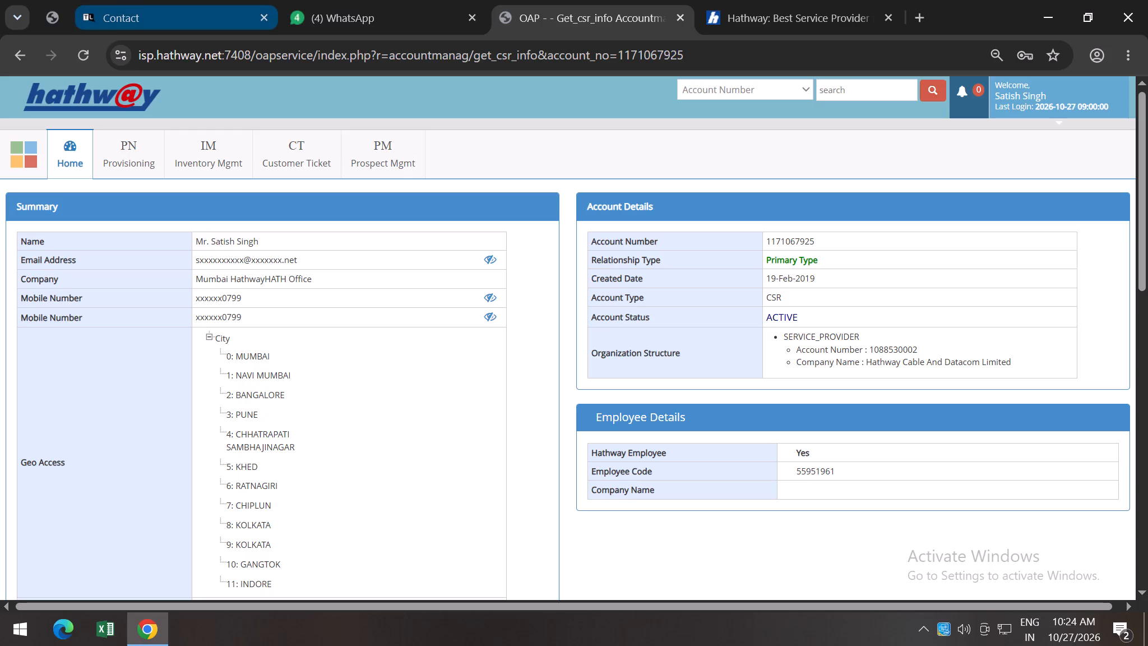
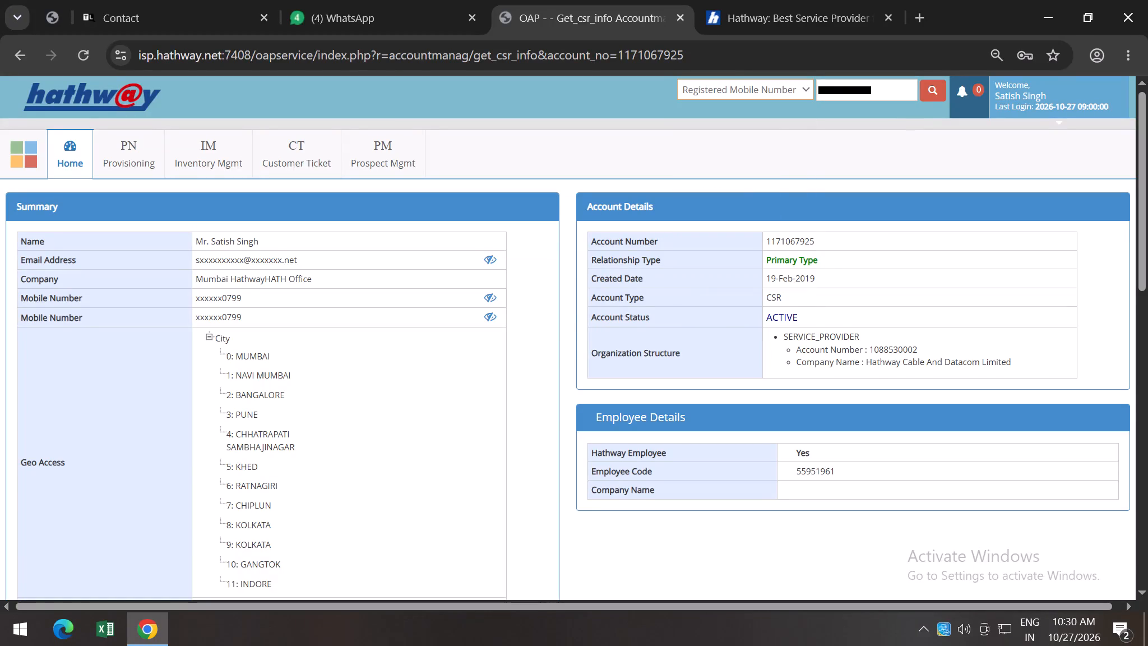
# Look up the customer's account by the registered mobile number in the Hathway OAP portal.
pyautogui.click(929, 94)
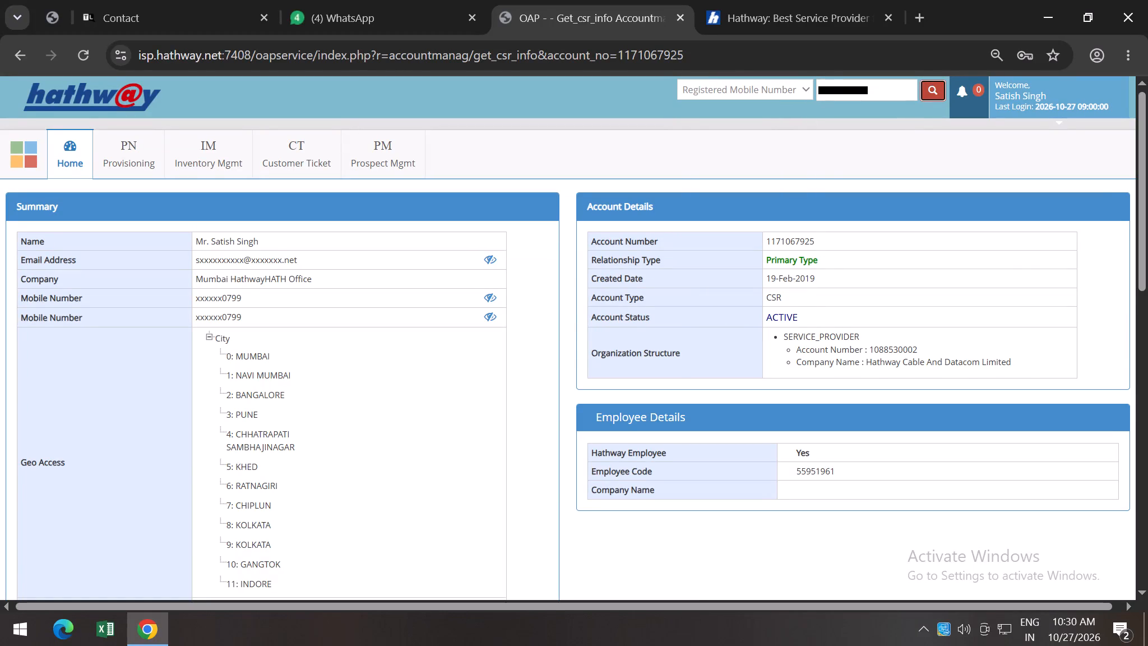
pyautogui.click(937, 91)
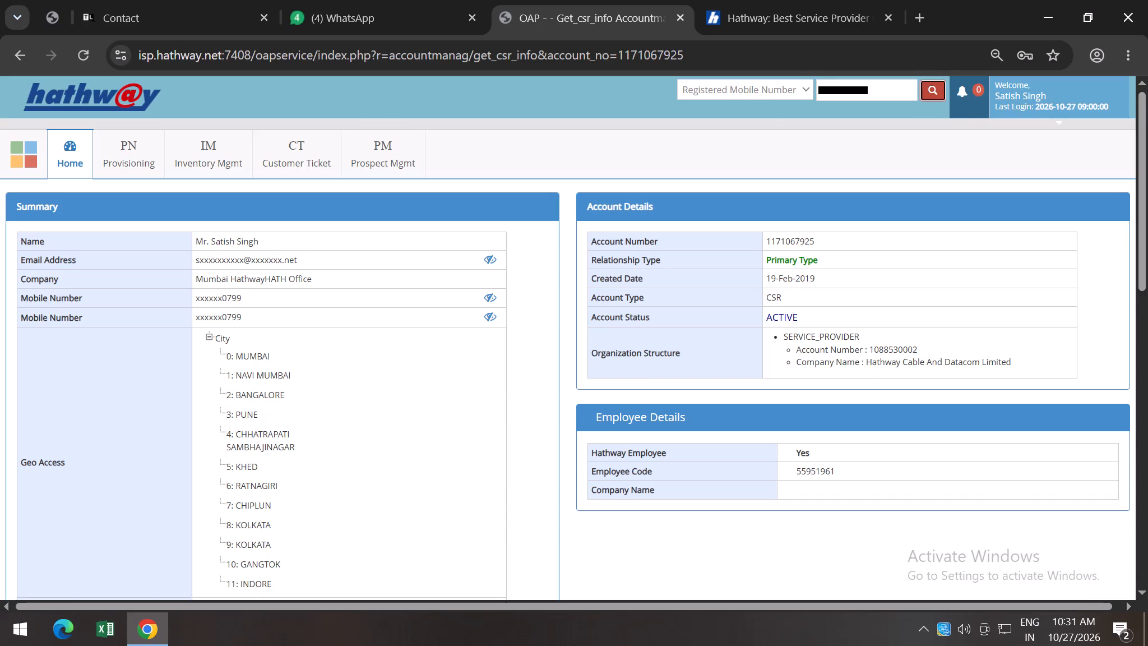
pyautogui.tripleClick(844, 94)
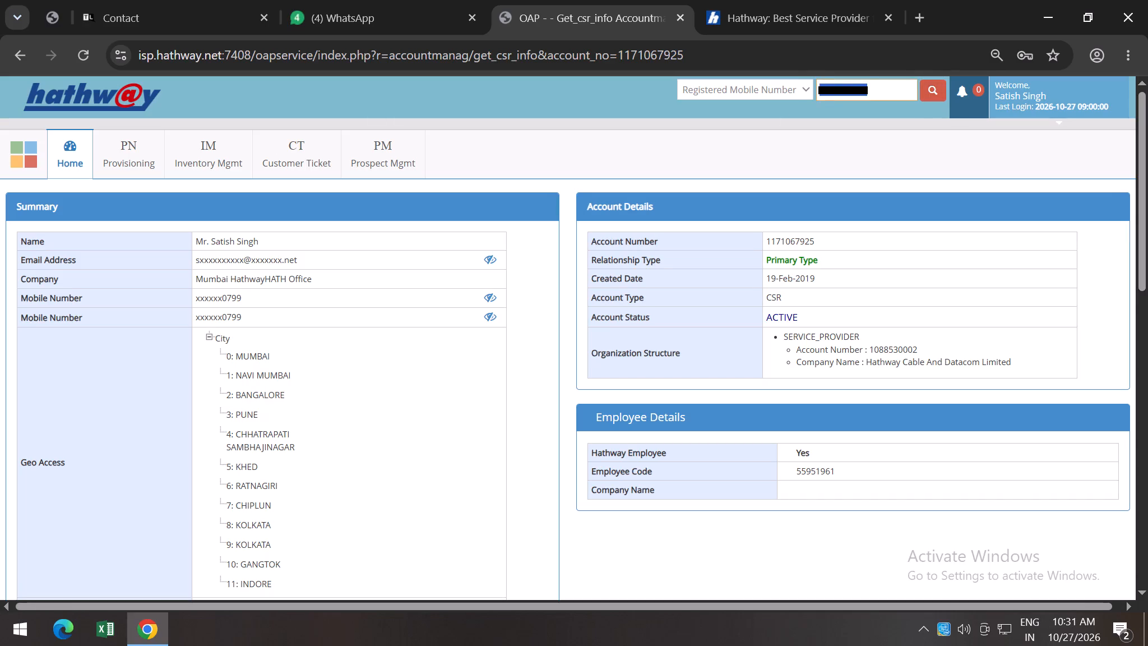
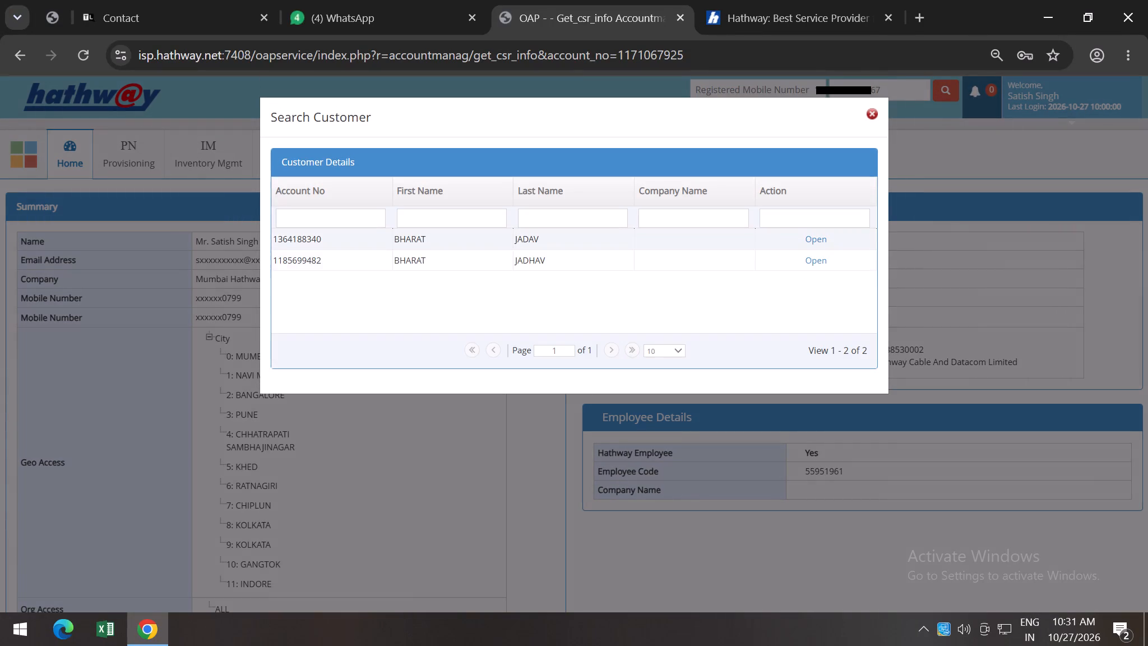
# Open the first matching customer account from the search results and reveal its full mobile number in the service details.
pyautogui.click(829, 232)
pyautogui.click(825, 238)
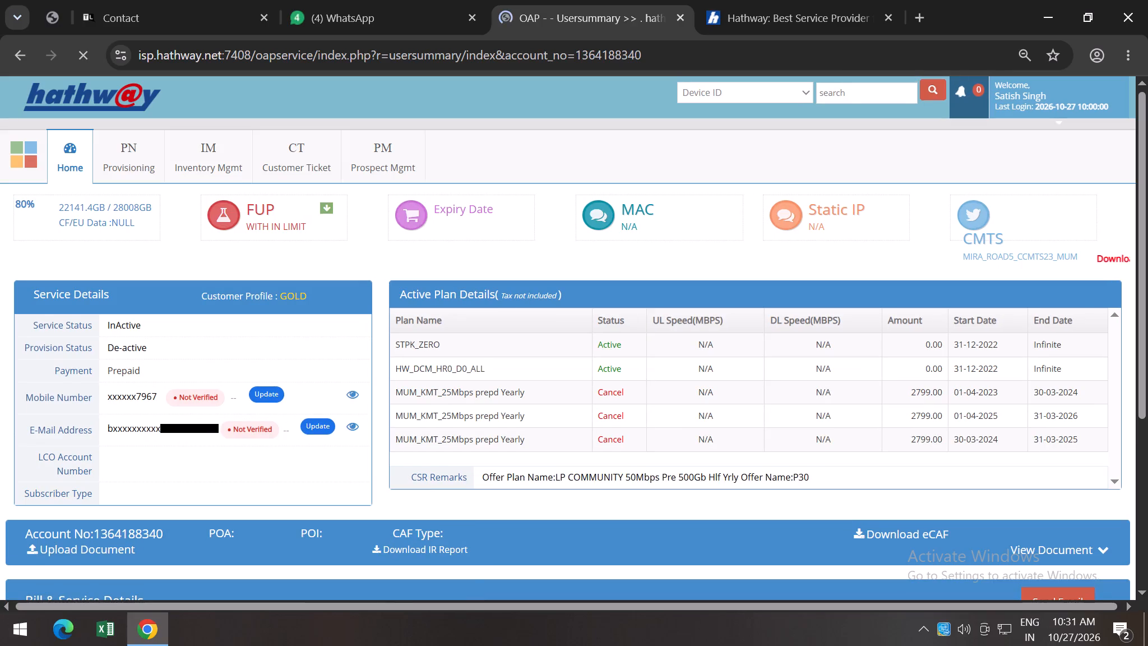
pyautogui.click(356, 395)
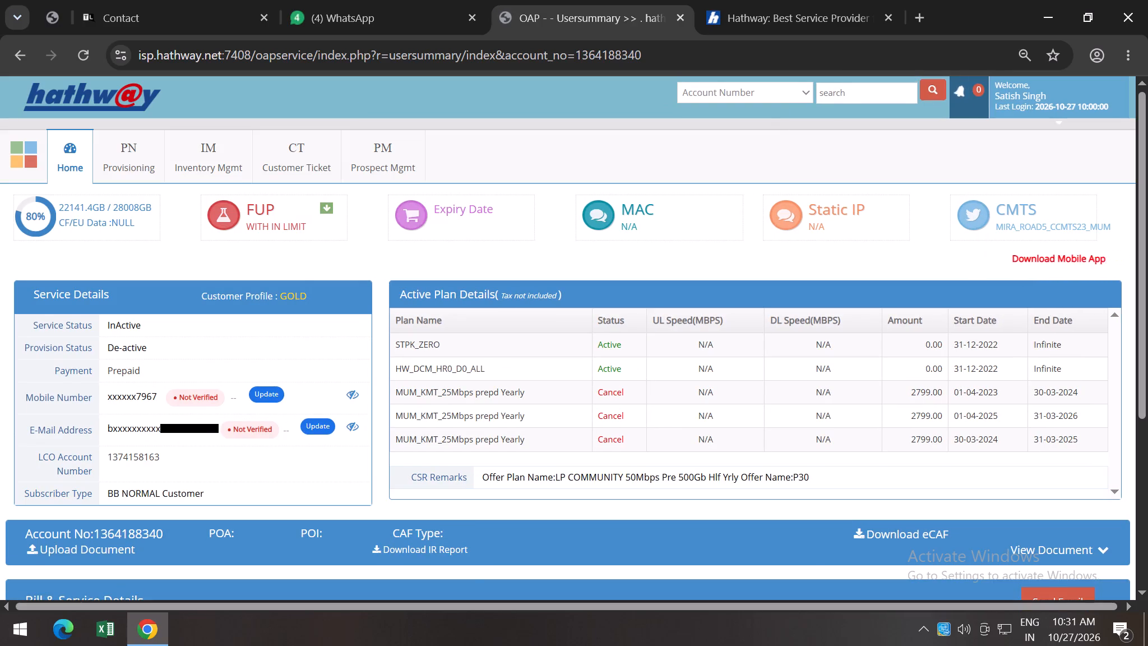
pyautogui.click(354, 398)
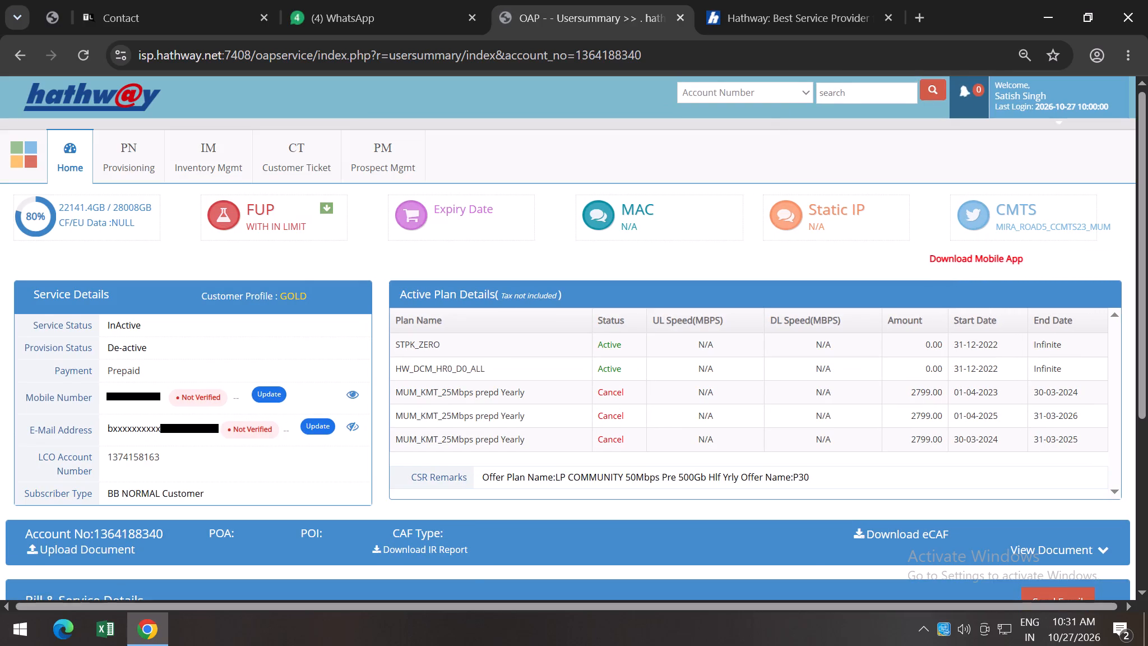
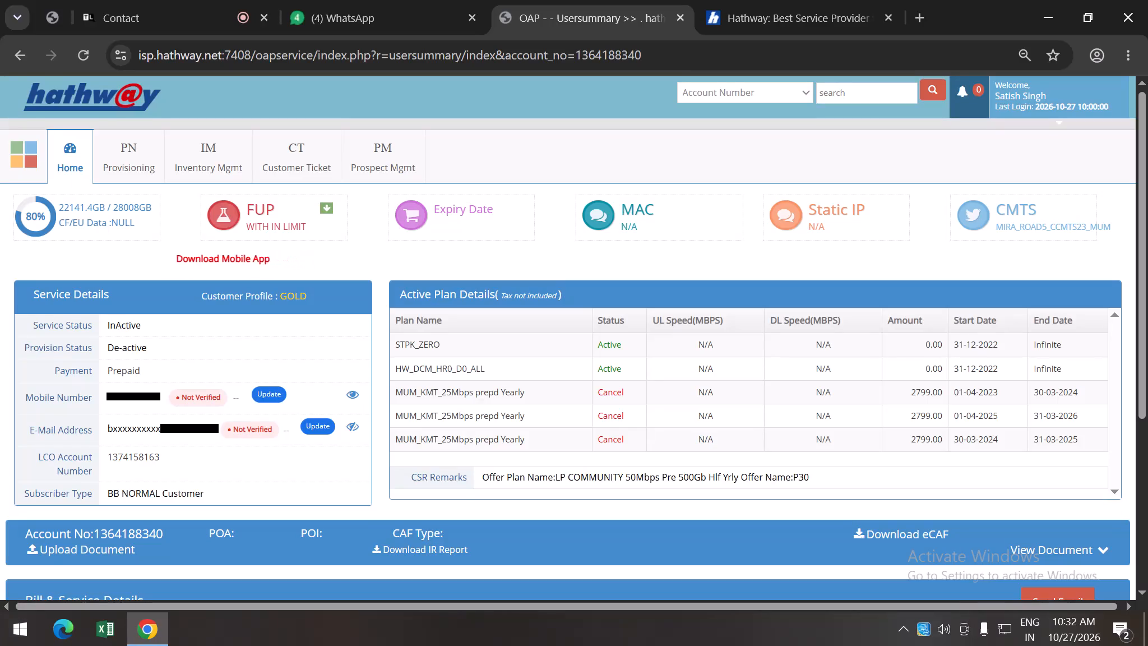
# Switch to the dialer, end the current Mumbai Win-back call and tag it with Personal reasons and Not Required.
pyautogui.click(159, 0)
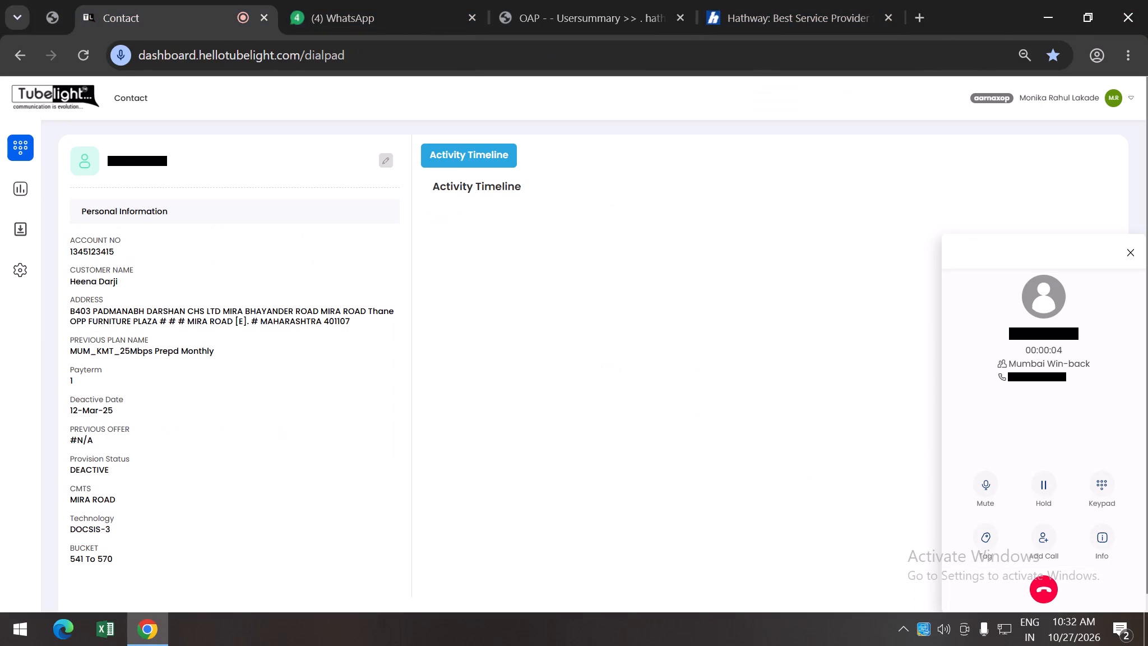
pyautogui.click(1045, 590)
pyautogui.click(1008, 428)
pyautogui.scroll(-1, 1015, 501)
pyautogui.click(1015, 478)
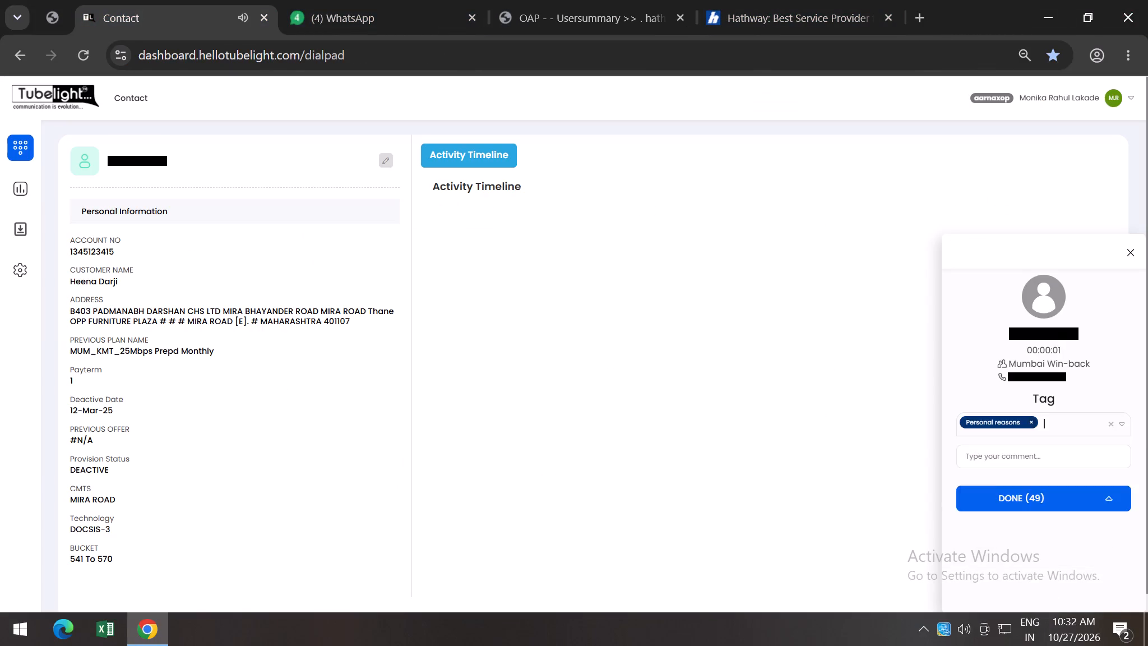
pyautogui.click(1062, 431)
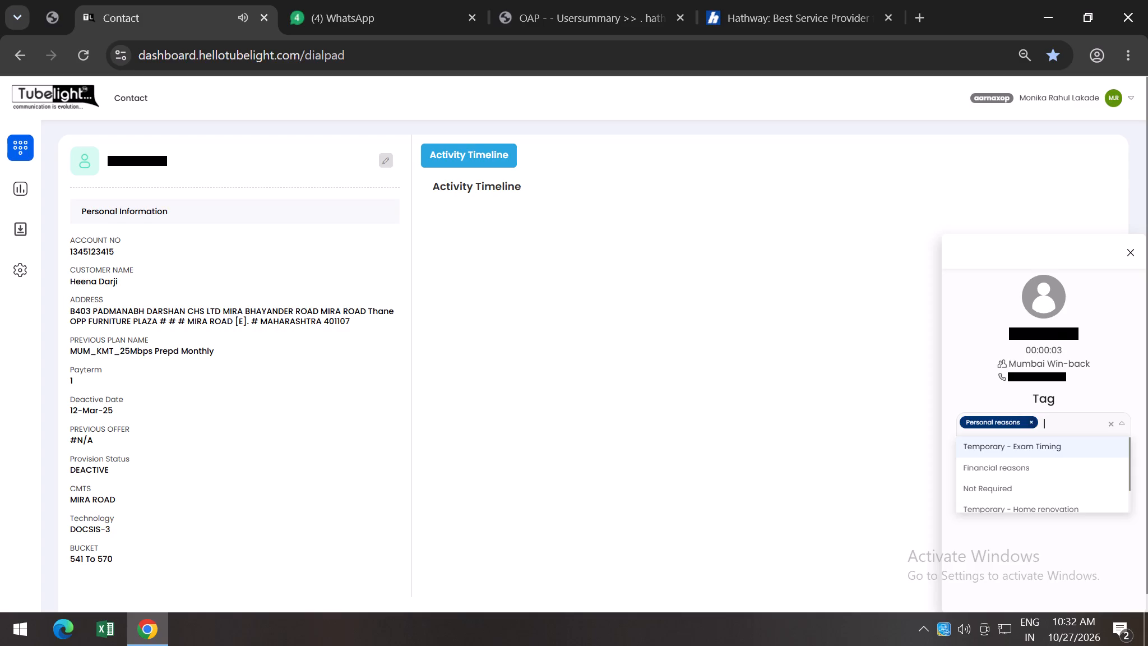
pyautogui.moveTo(1008, 486); pyautogui.dragTo(1012, 475)
pyautogui.click(1040, 427)
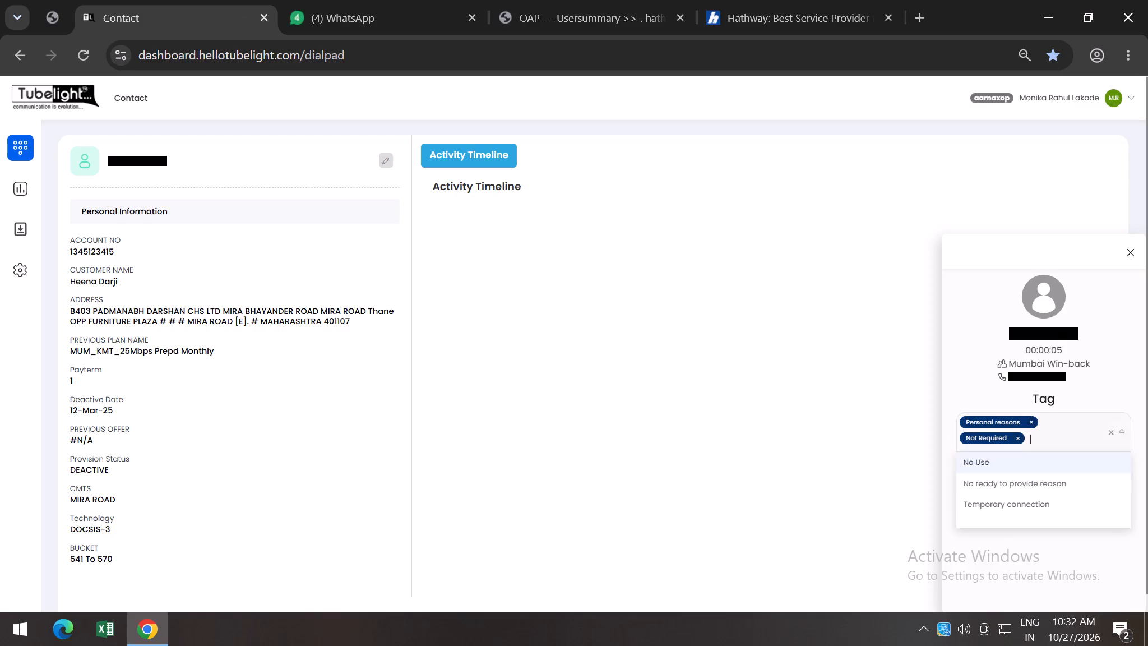
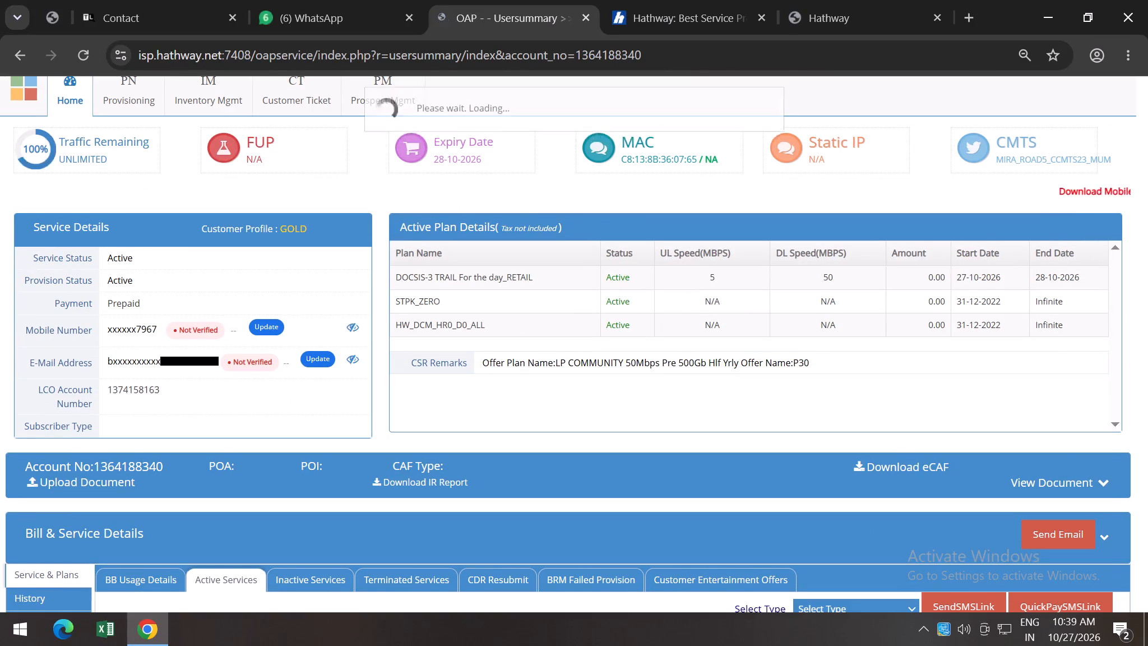
# Search the account's payment history from 27-September-2026 to 27-October-2026 and open the receipt of the 470.00 broadband payment.
pyautogui.scroll(-6, 258, 445)
pyautogui.click(49, 333)
pyautogui.scroll(-6, 103, 408)
pyautogui.click(209, 503)
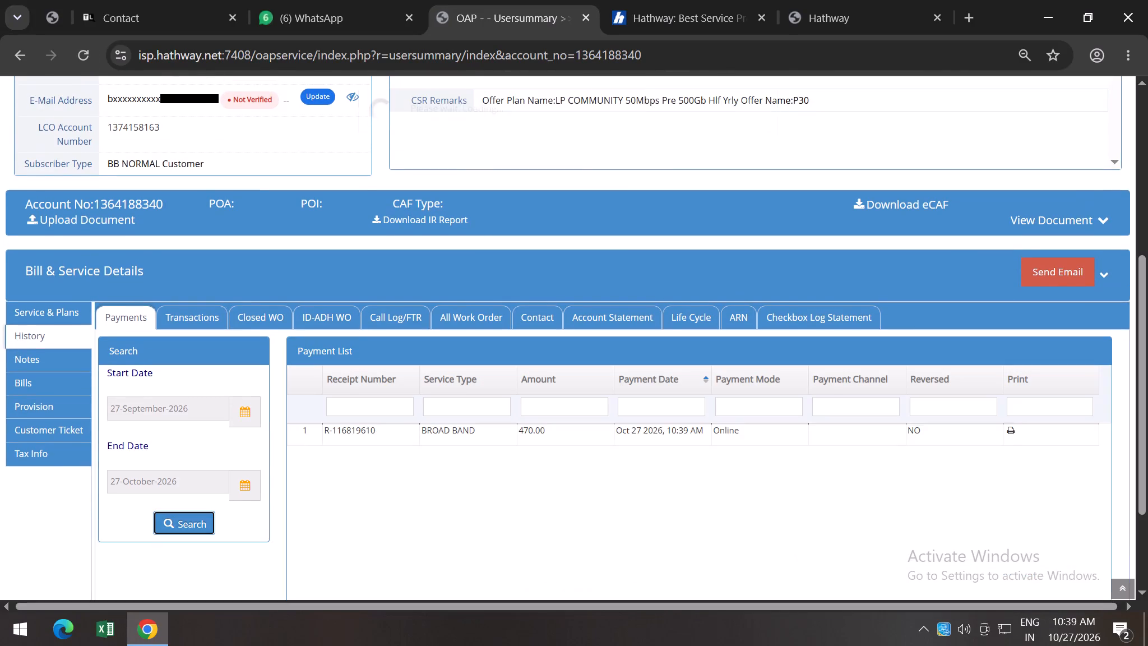
pyautogui.click(532, 425)
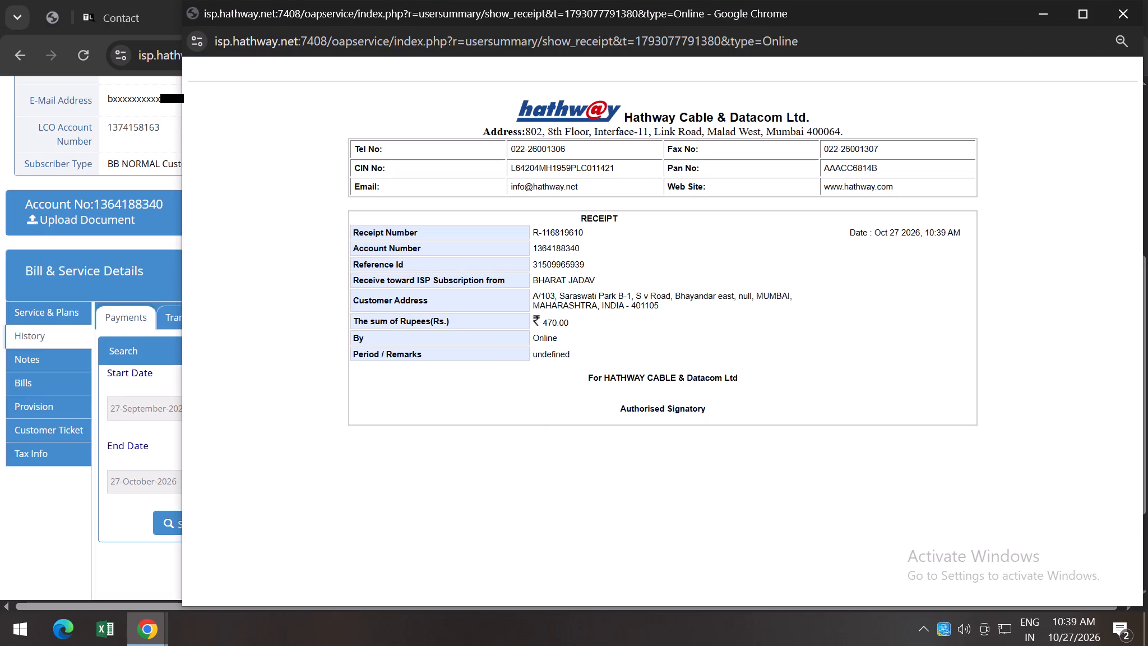
# Capture a rectangular screen snip of the payment receipt, from the RECEIPT heading down to the For HATHWAY CABLE & Datacom Ltd line.
pyautogui.press('shift+super+s')
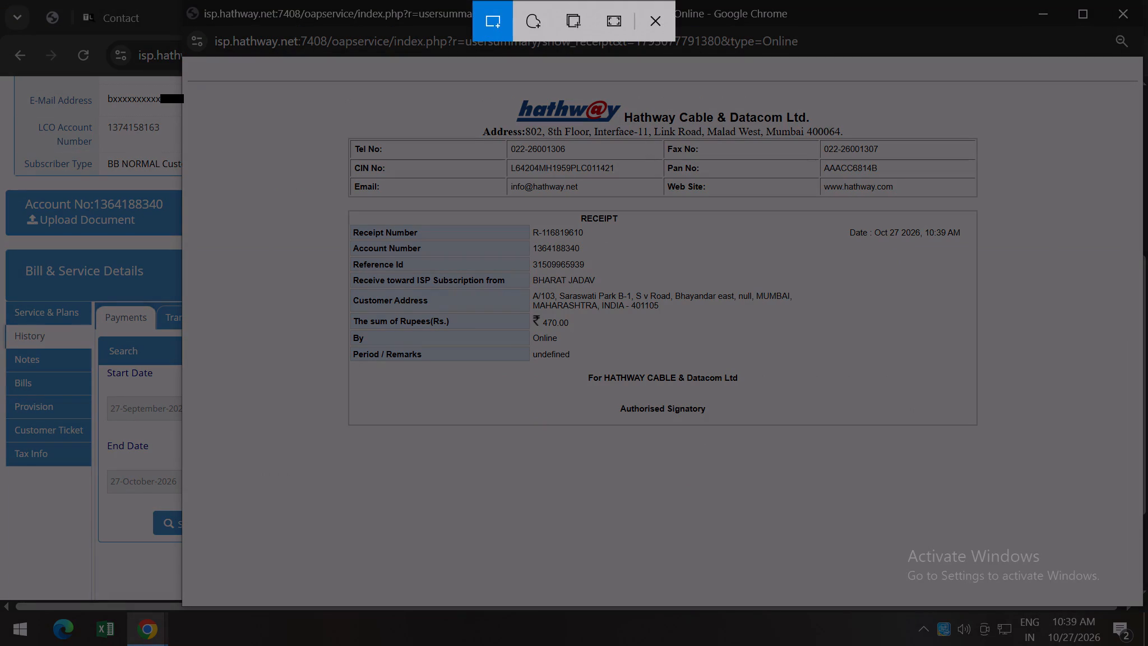
pyautogui.moveTo(348, 211); pyautogui.dragTo(894, 386)
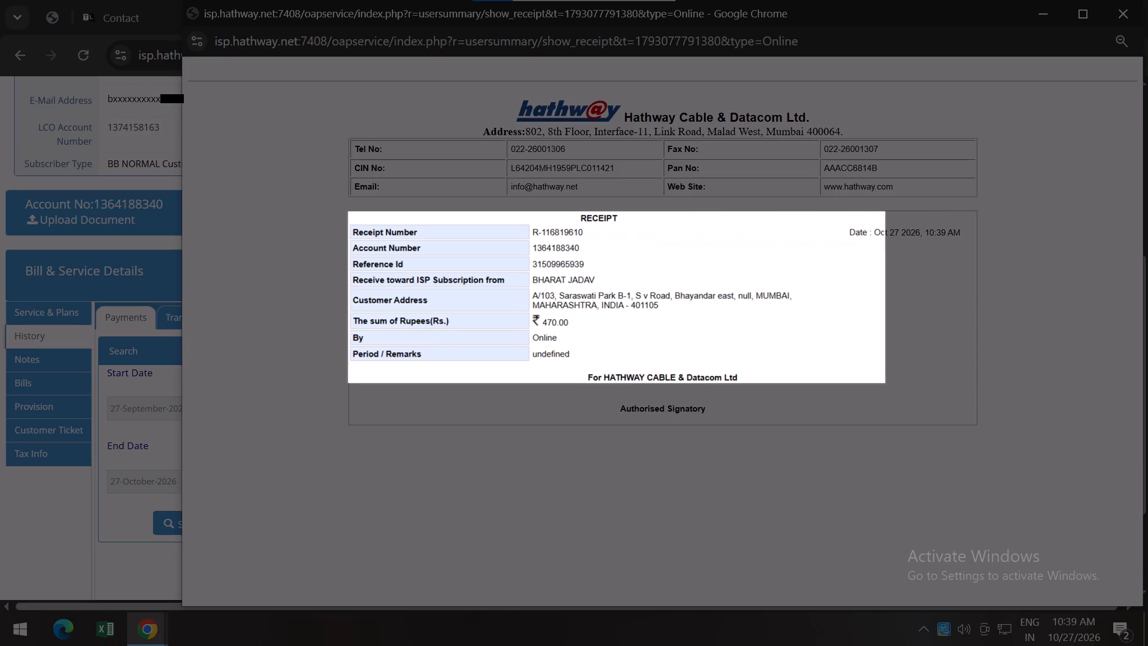
# Complete the rectangular snip so it covers the whole receipt box, including the date and the Authorised Signatory line.
pyautogui.moveTo(894, 386); pyautogui.dragTo(981, 428)
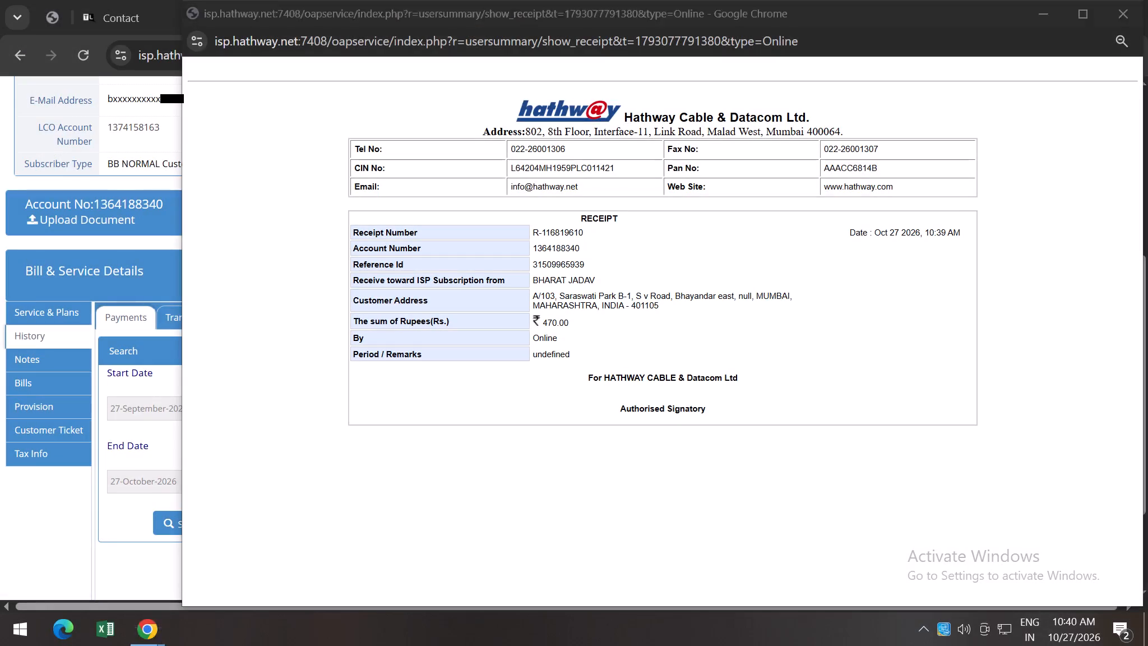
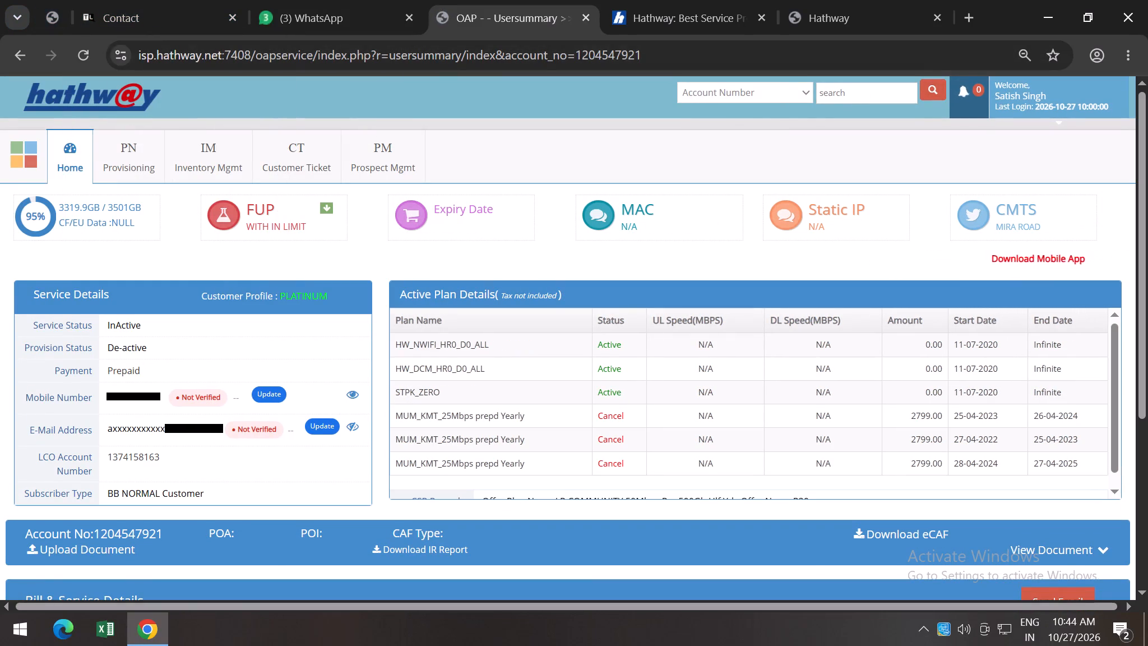
# Reveal the customer's full e-mail address in the service details of the open account.
pyautogui.doubleClick(355, 431)
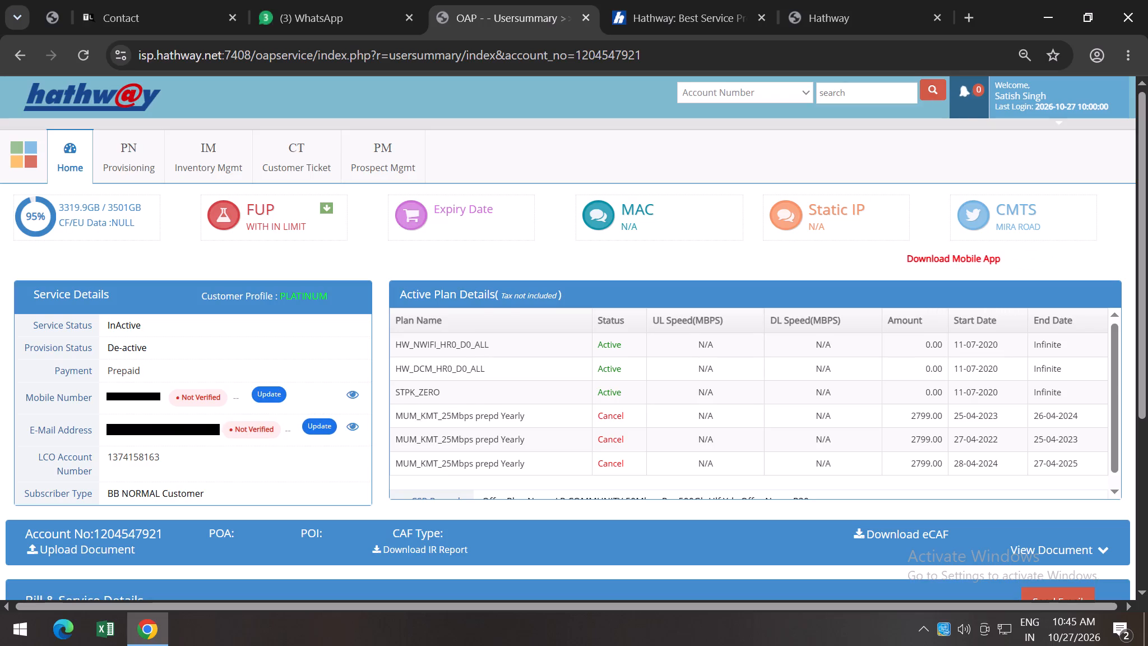
pyautogui.scroll(-2, 200, 459)
pyautogui.scroll(4, 309, 410)
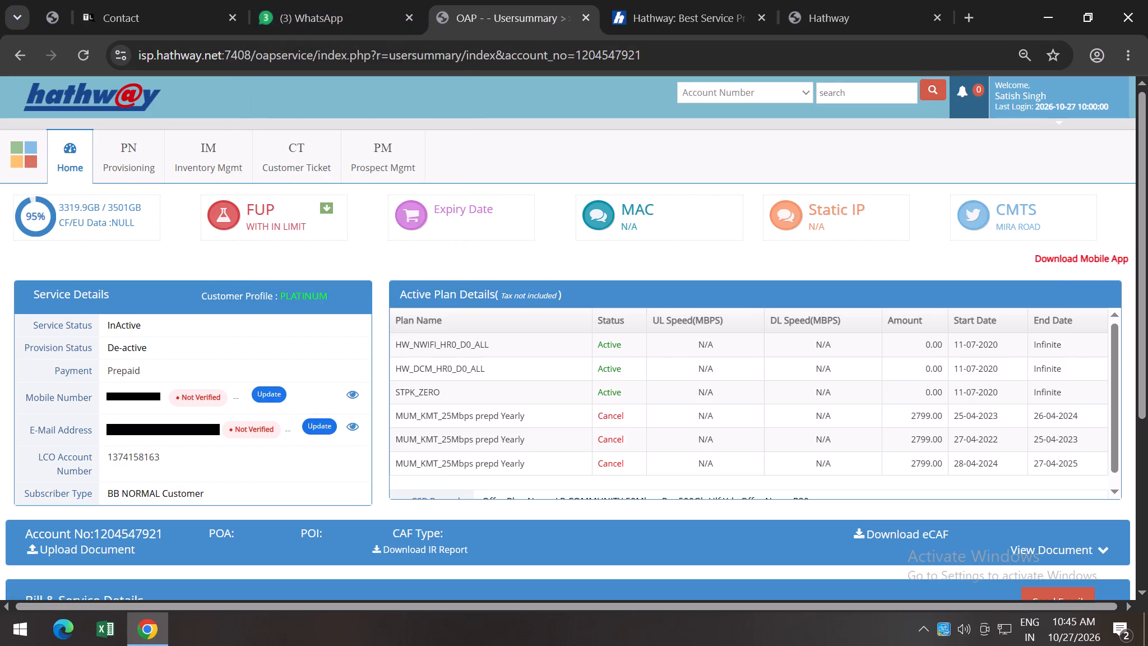
# View the e-mail address in the inactive customer account's Service Details.
pyautogui.scroll(-1, 379, 375)
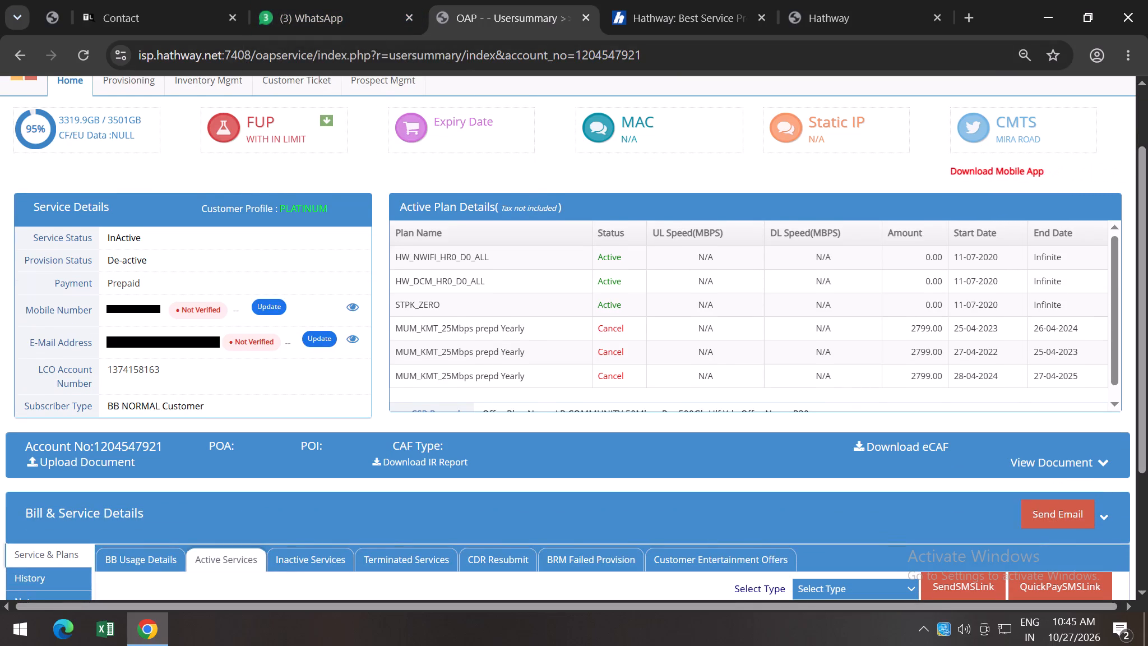
pyautogui.click(353, 340)
pyautogui.click(353, 340)
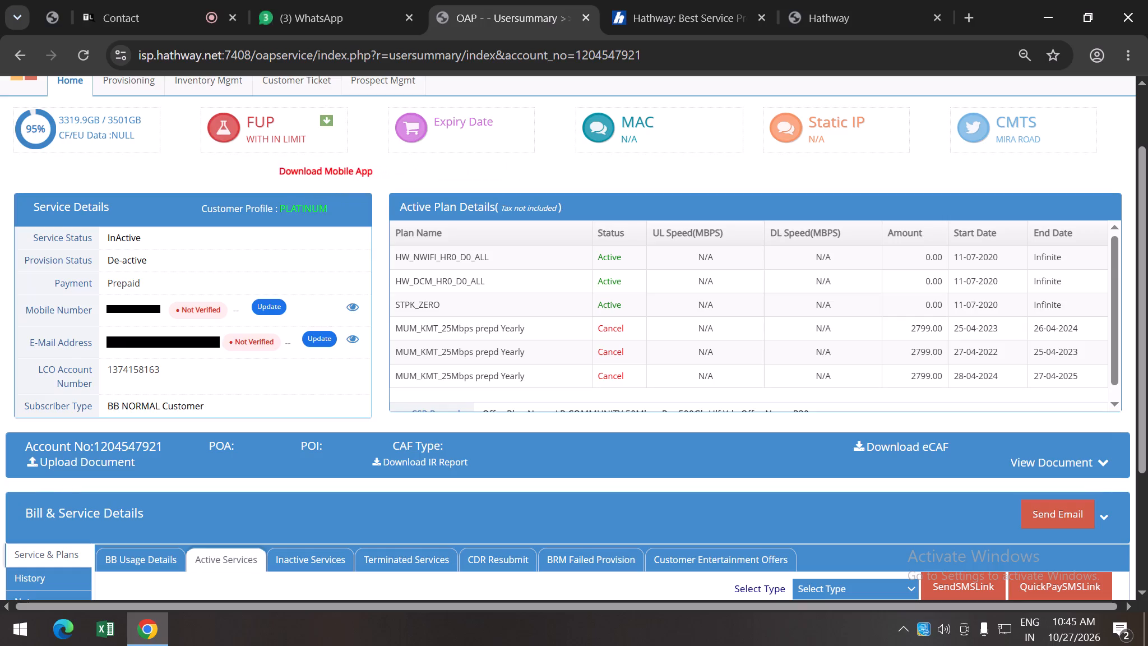
# Switch to the dialer, end the active Mumbai Win-back call and tag it Personal reasons, Not Required, No ready to provide reason.
pyautogui.click(128, 0)
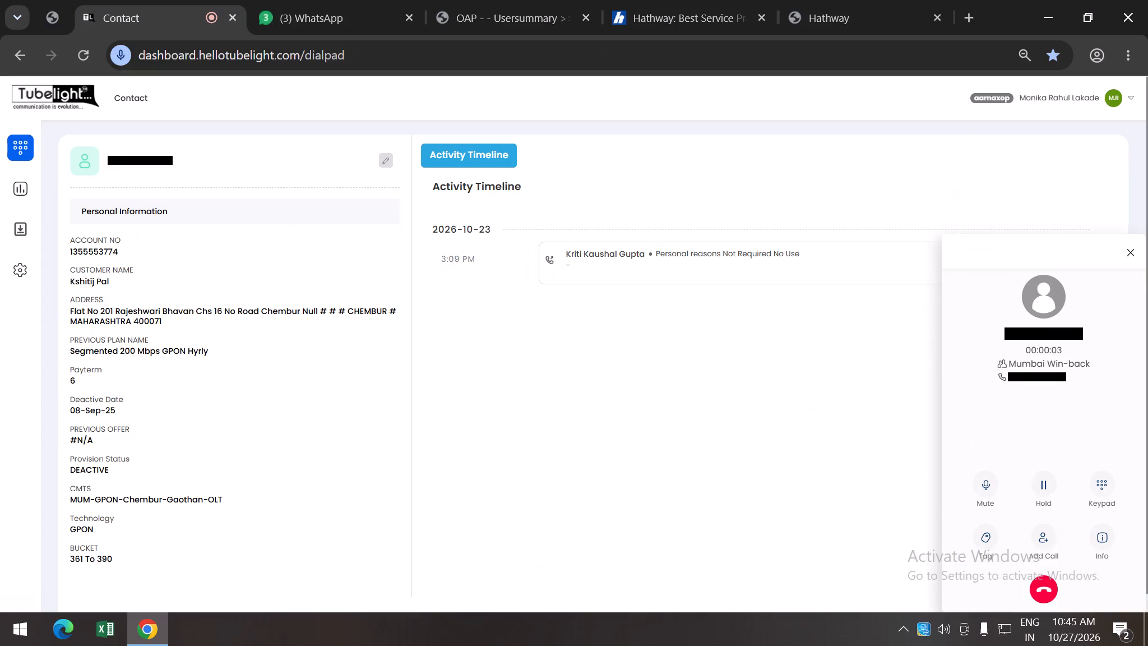
pyautogui.click(1046, 588)
pyautogui.click(1011, 419)
pyautogui.scroll(-1, 1015, 484)
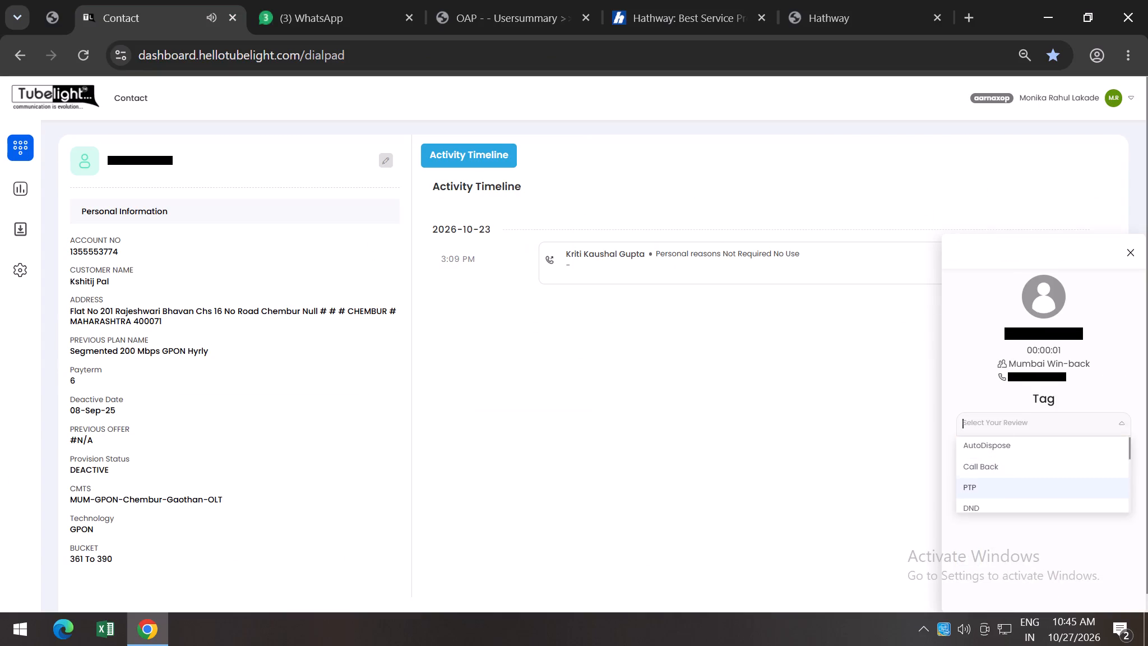
pyautogui.click(1023, 473)
pyautogui.click(1074, 428)
pyautogui.click(1022, 487)
pyautogui.moveTo(1053, 439); pyautogui.dragTo(1053, 449)
pyautogui.click(1047, 479)
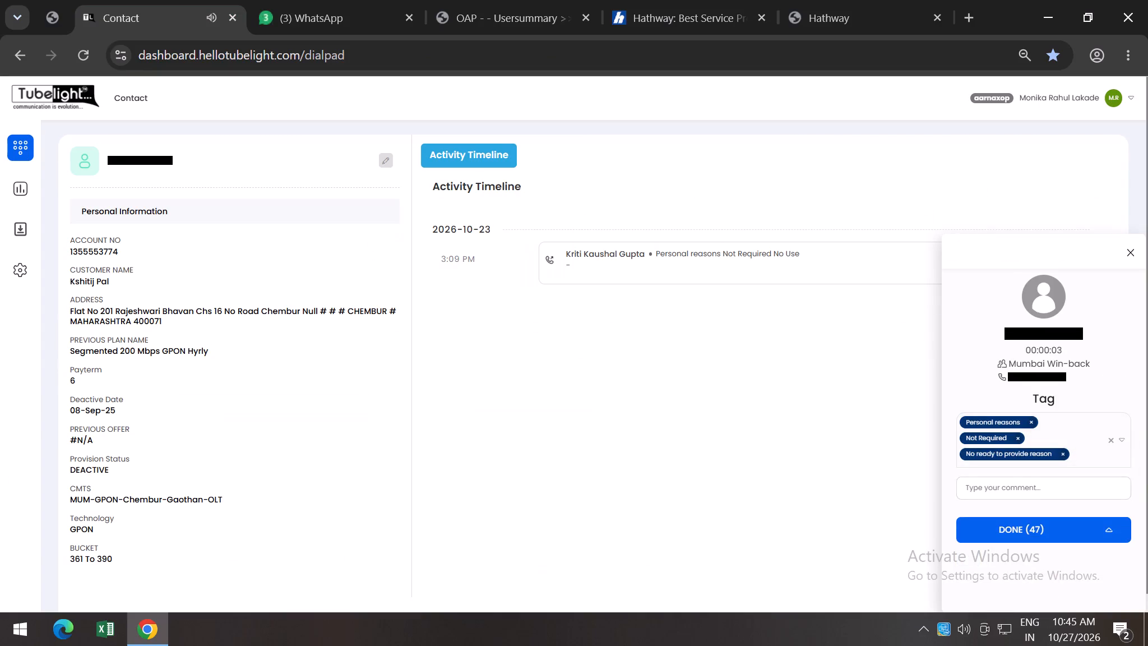
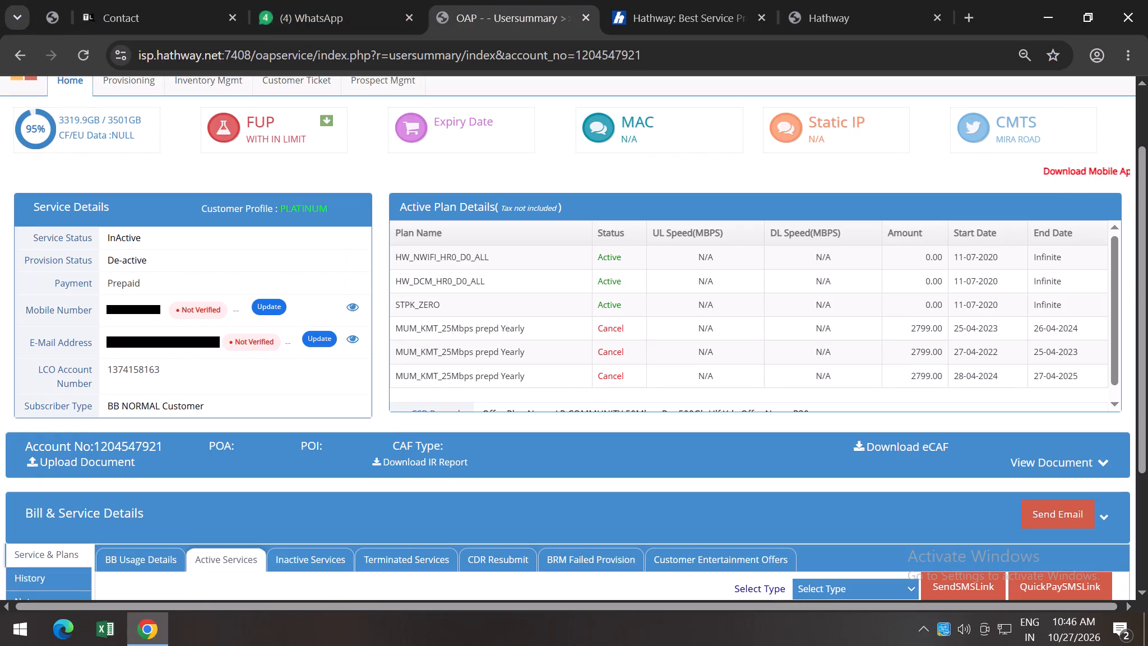
# Search the inactive customer account's payment history with the start date set to 1-July-2020 and view the payment list.
pyautogui.scroll(-6, 192, 448)
pyautogui.click(78, 399)
pyautogui.scroll(-3, 142, 474)
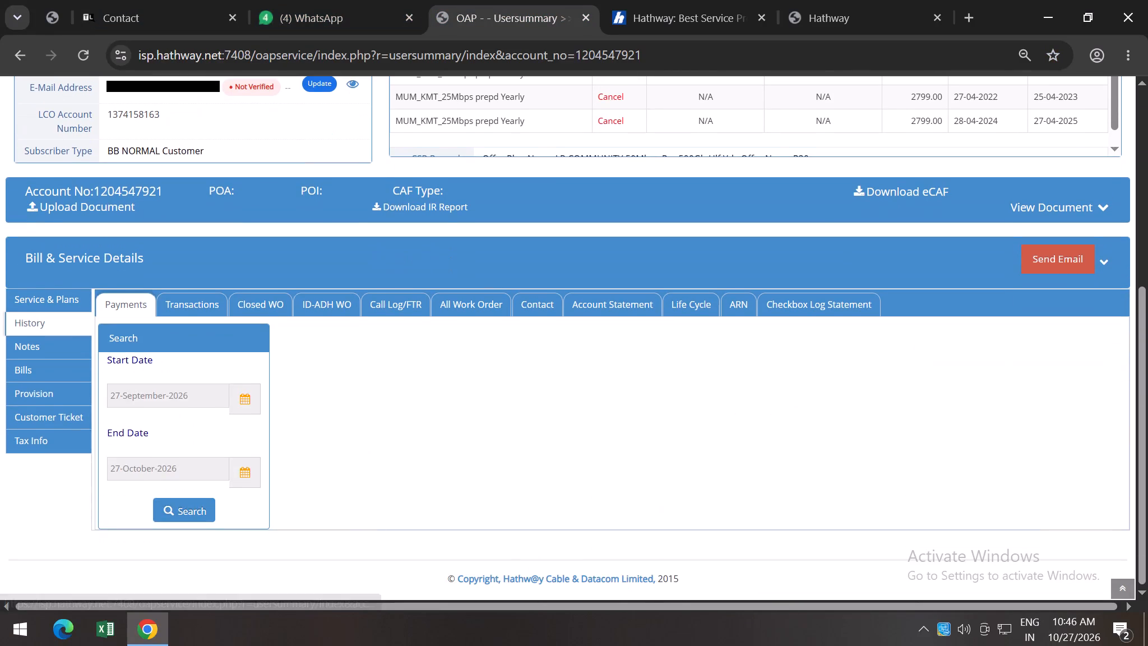
pyautogui.click(247, 402)
pyautogui.doubleClick(169, 406)
pyautogui.click(169, 430)
pyautogui.click(168, 490)
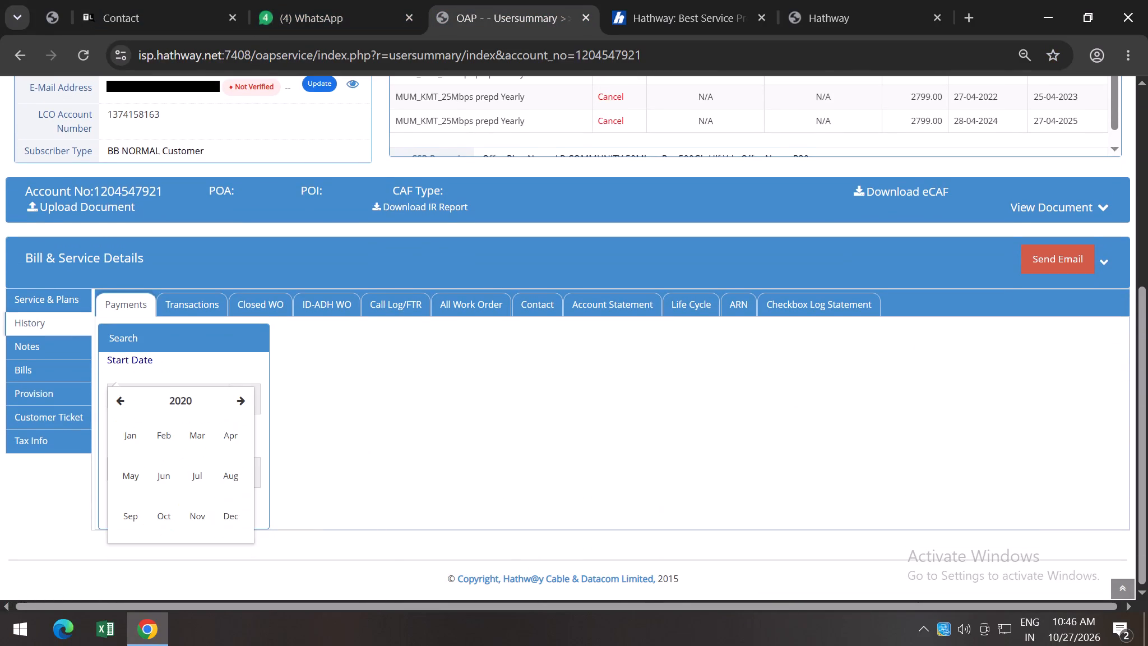
pyautogui.doubleClick(176, 520)
pyautogui.scroll(-14, 378, 526)
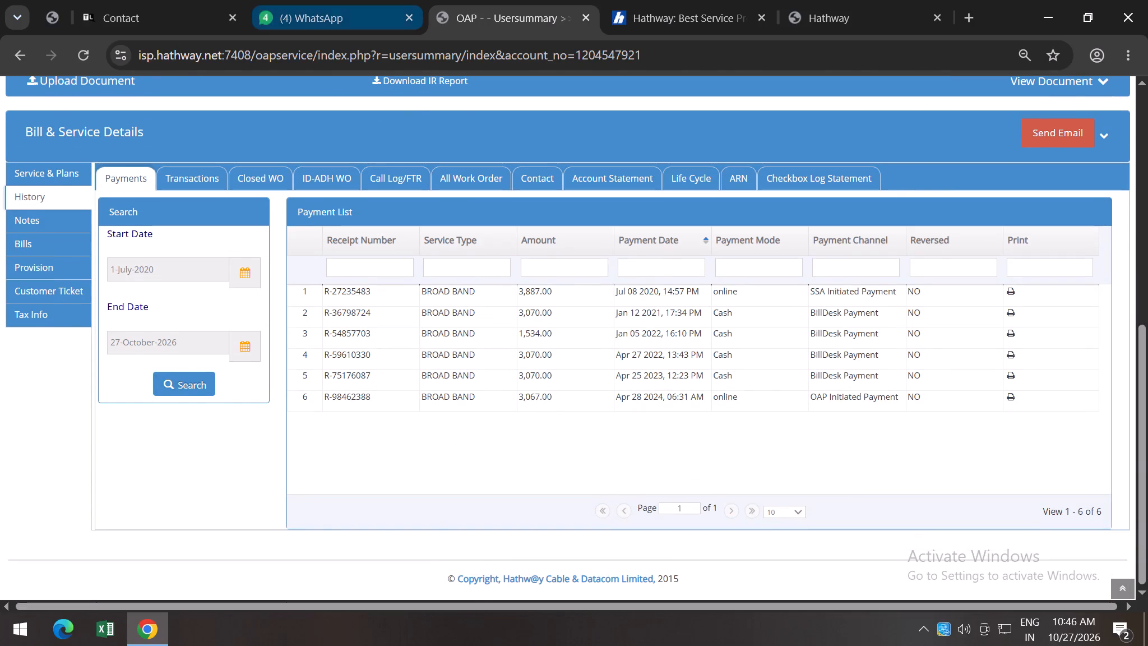
# Switch to the dialer, end the active Mumbai Win-back call and submit its tag, including Personal reasons and Not Required.
pyautogui.click(128, 0)
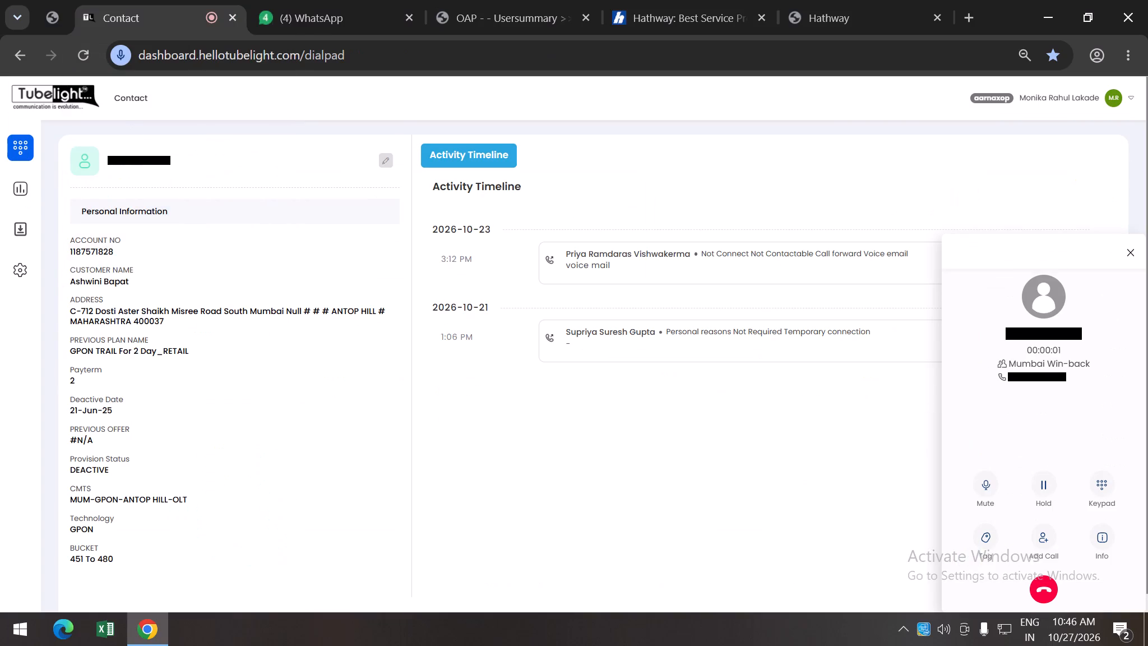
pyautogui.click(1047, 584)
pyautogui.click(995, 421)
pyautogui.scroll(-1, 995, 477)
pyautogui.click(995, 477)
pyautogui.click(1040, 431)
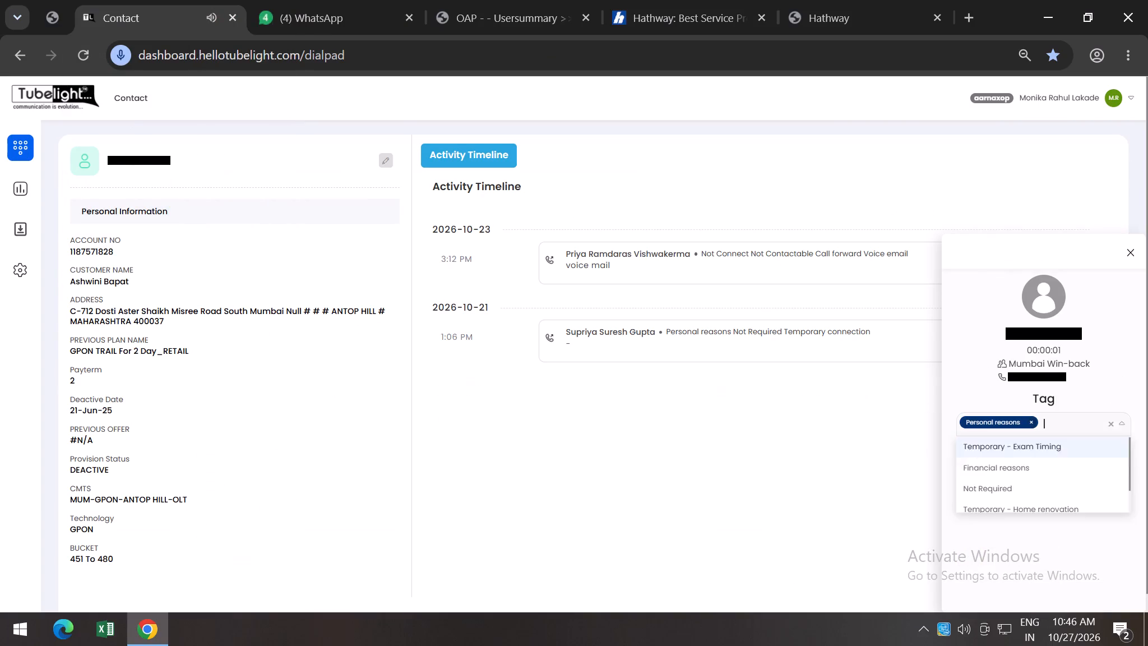
pyautogui.click(996, 485)
pyautogui.moveTo(1050, 442); pyautogui.dragTo(1049, 448)
pyautogui.click(1040, 482)
pyautogui.click(1039, 528)
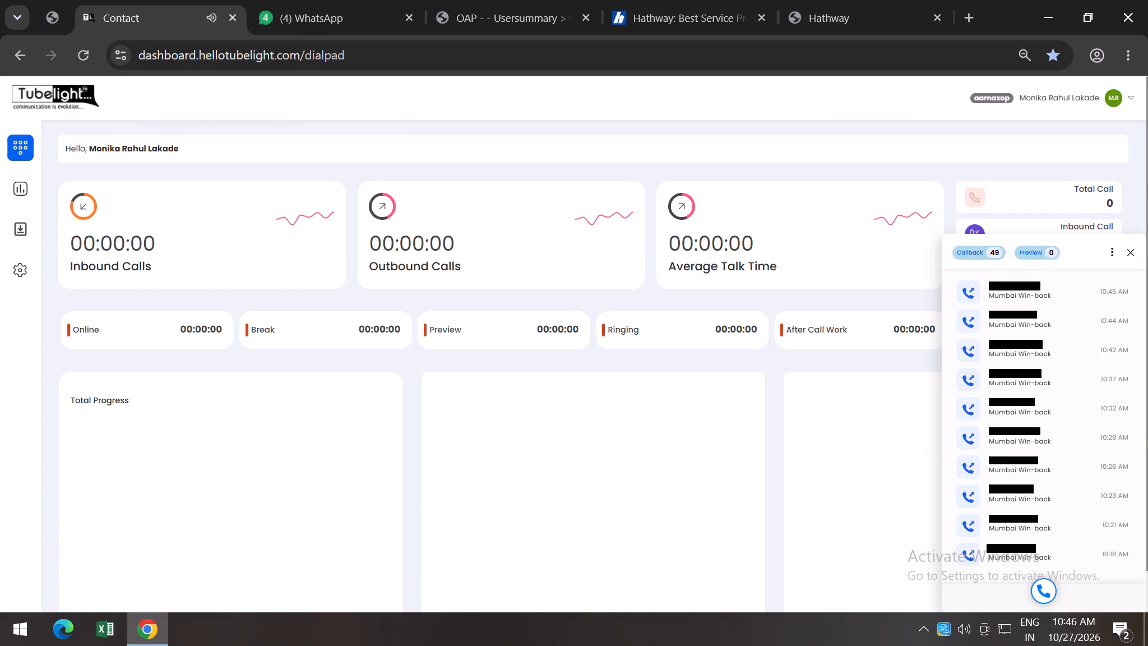
pyautogui.click(966, 254)
# Return to the inactive customer account in OAP and view the mobile number and e-mail address in Service Details.
pyautogui.click(510, 0)
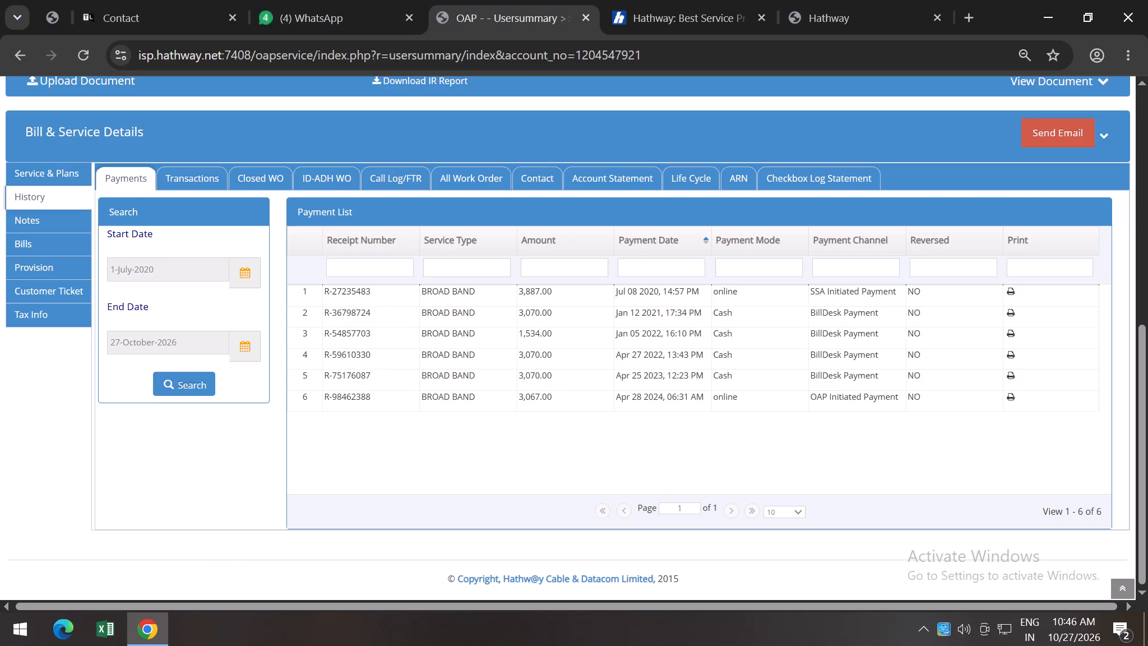
pyautogui.scroll(3, 357, 328)
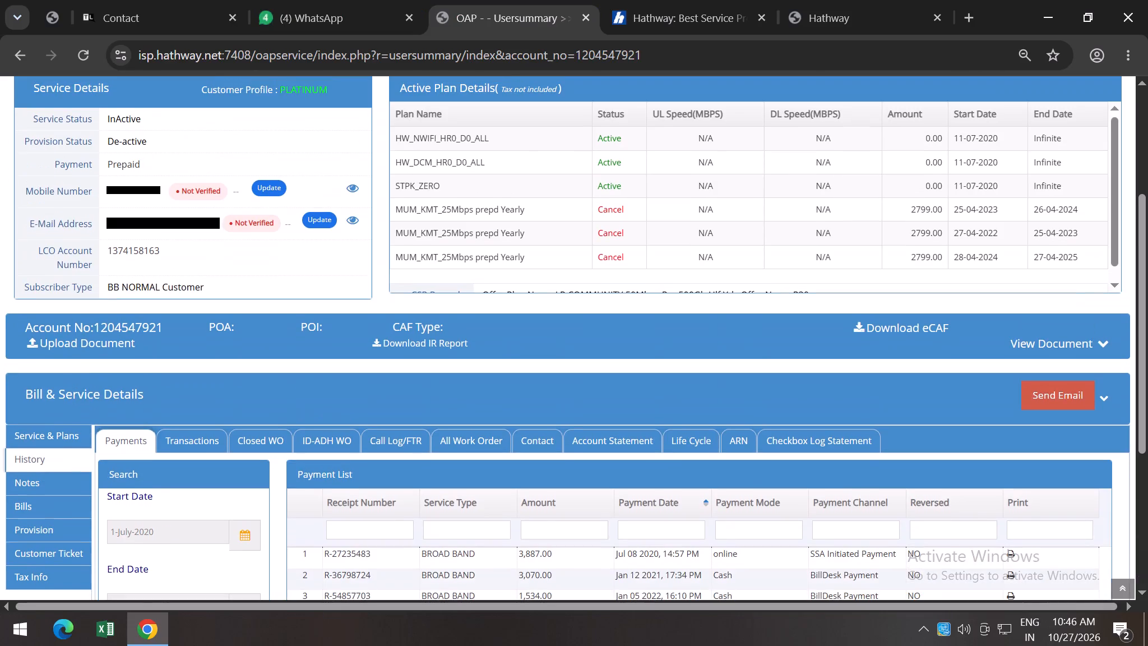
pyautogui.click(355, 215)
pyautogui.click(351, 186)
pyautogui.click(346, 224)
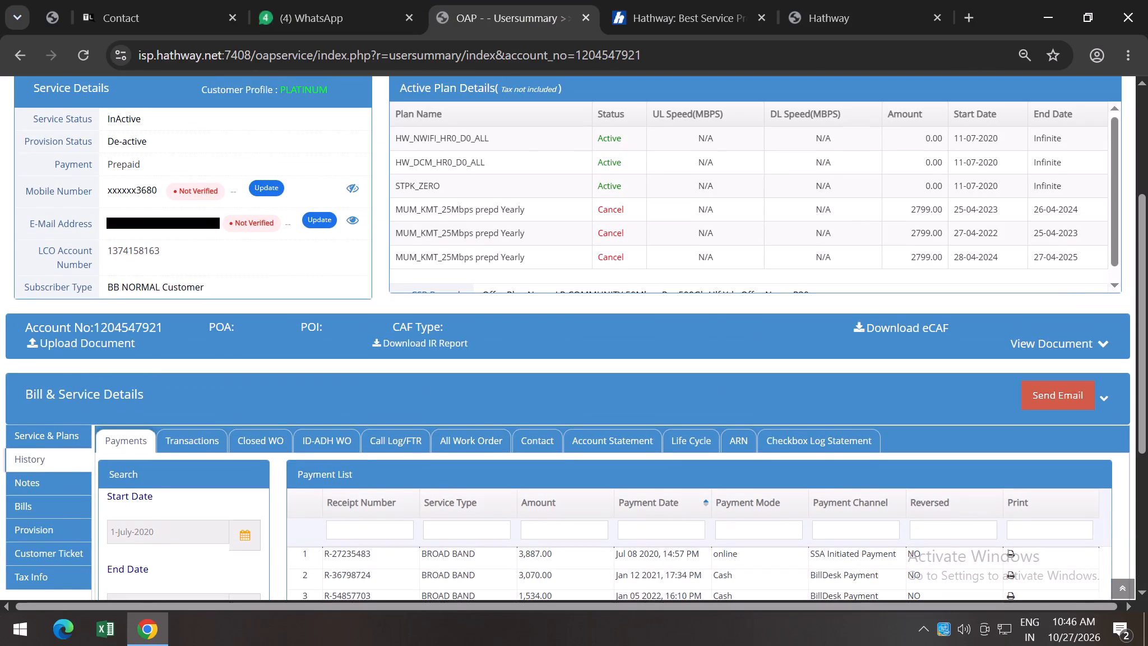
pyautogui.click(358, 191)
pyautogui.click(358, 191)
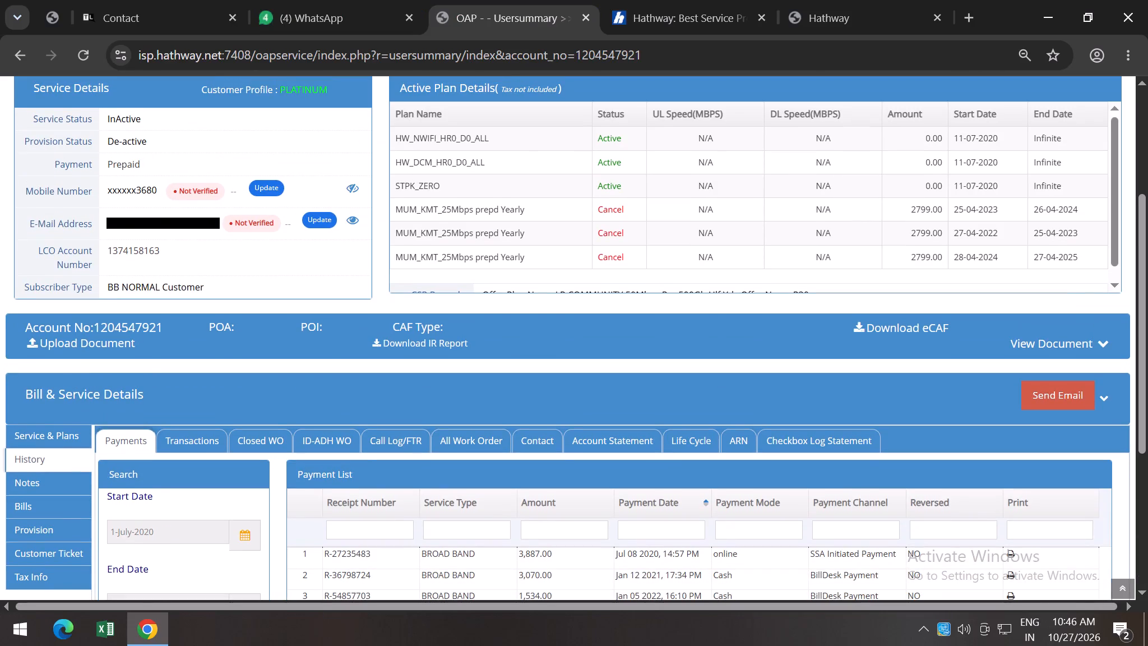
pyautogui.click(353, 225)
pyautogui.click(351, 193)
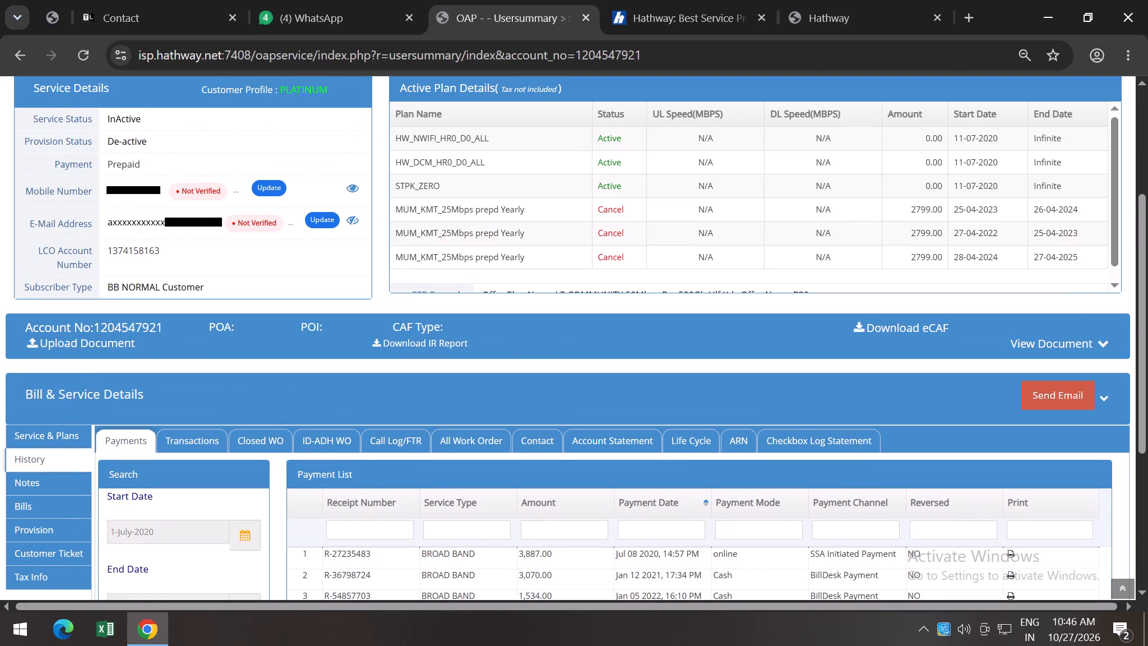
pyautogui.click(357, 188)
pyautogui.doubleClick(358, 219)
pyautogui.scroll(-2, 301, 325)
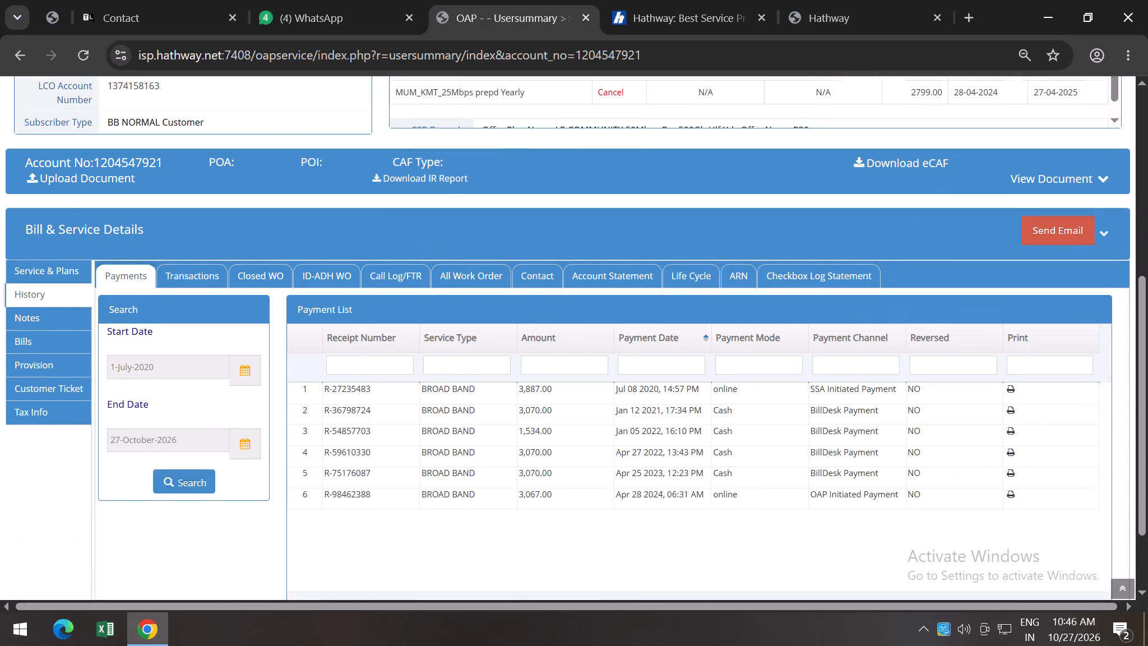
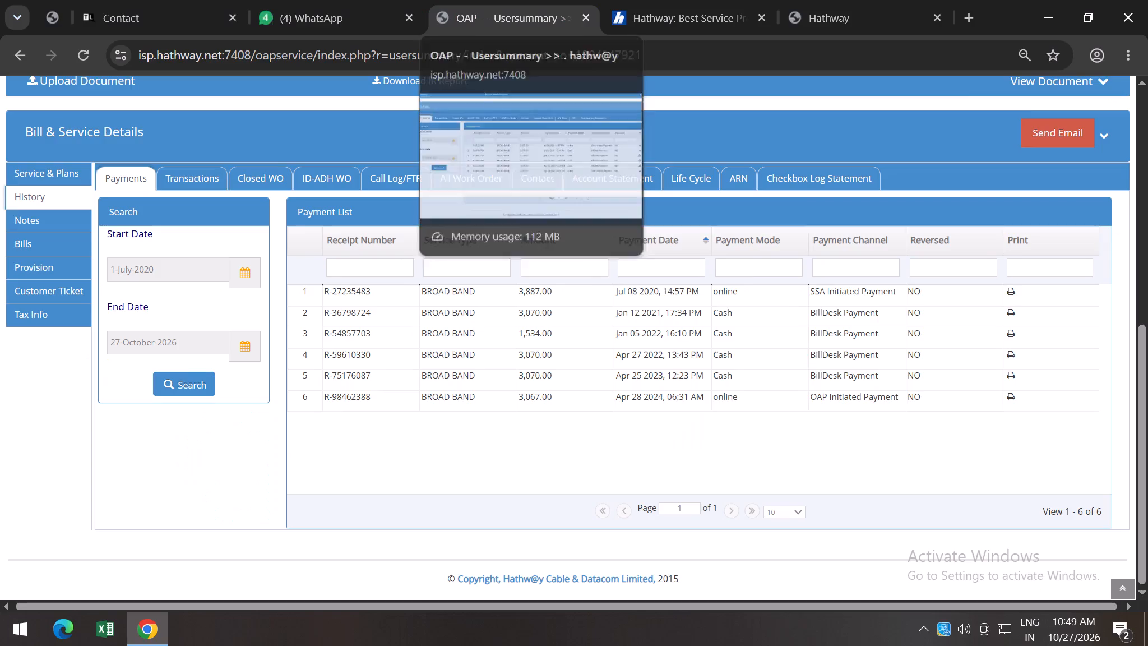
# Switch back to the Tubelight dialer dashboard showing the list of Mumbai Win-back calls.
pyautogui.click(112, 12)
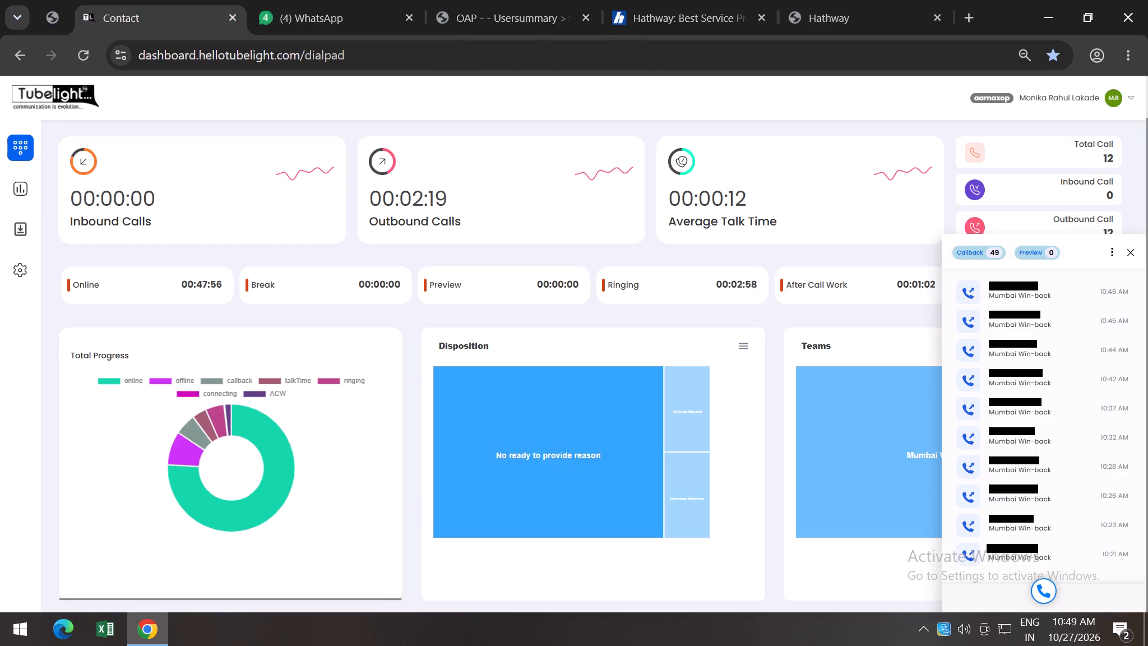
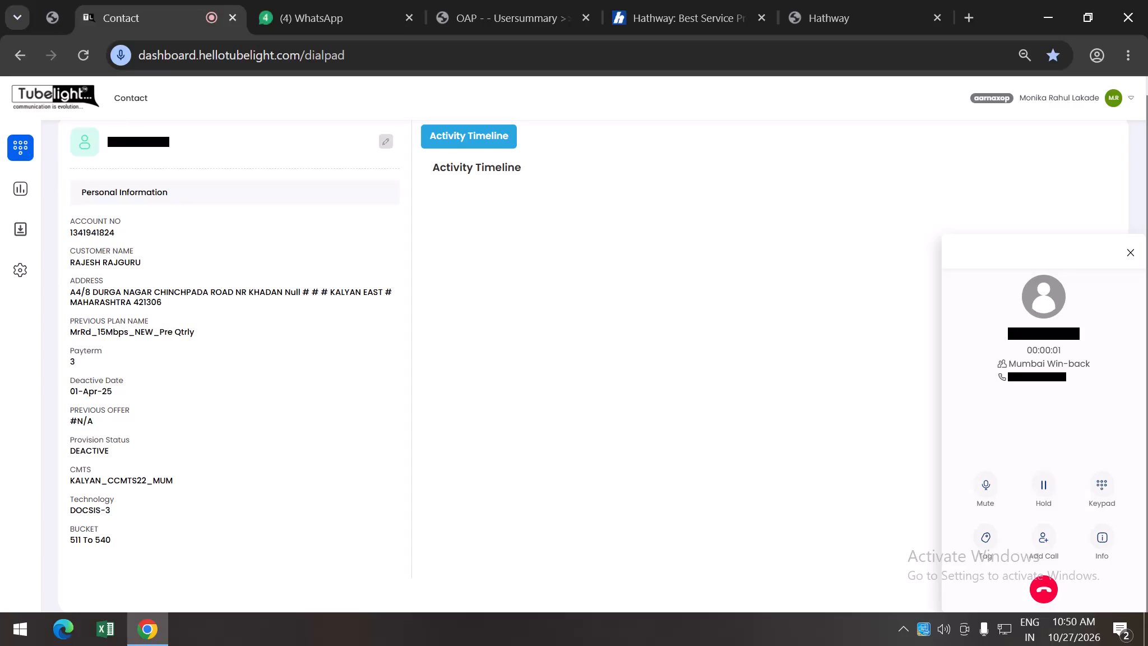
# End the current Mumbai Win-back call and tag it with the review "Personal reasons", opening the choice of sub-reasons.
pyautogui.click(1042, 592)
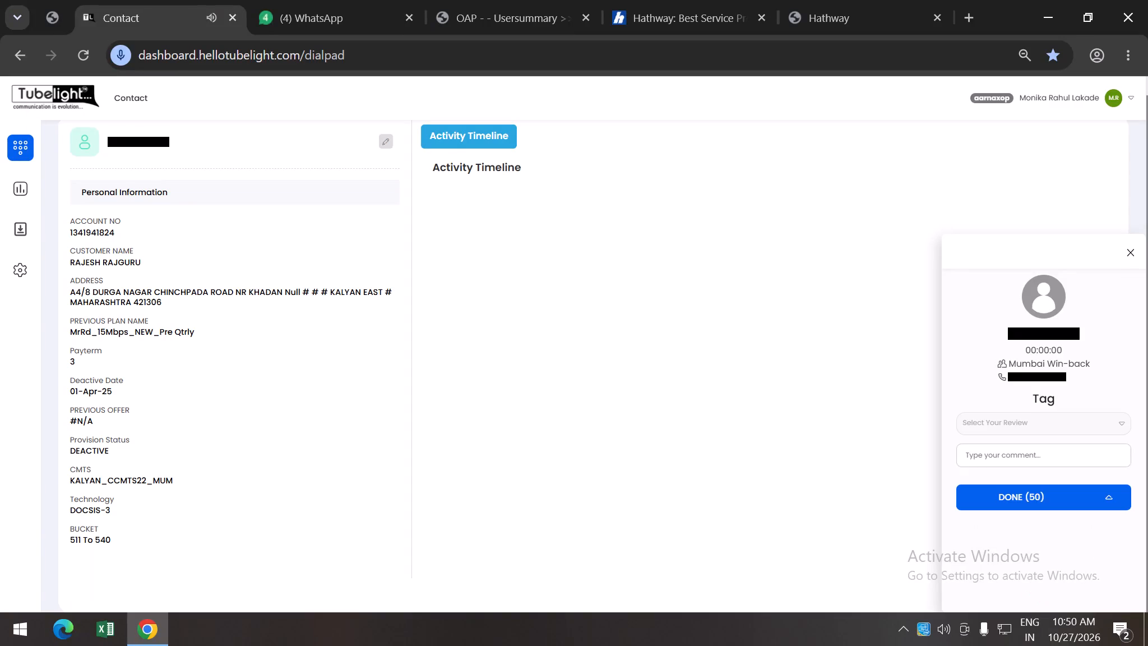
pyautogui.click(1016, 434)
pyautogui.scroll(-2, 1018, 487)
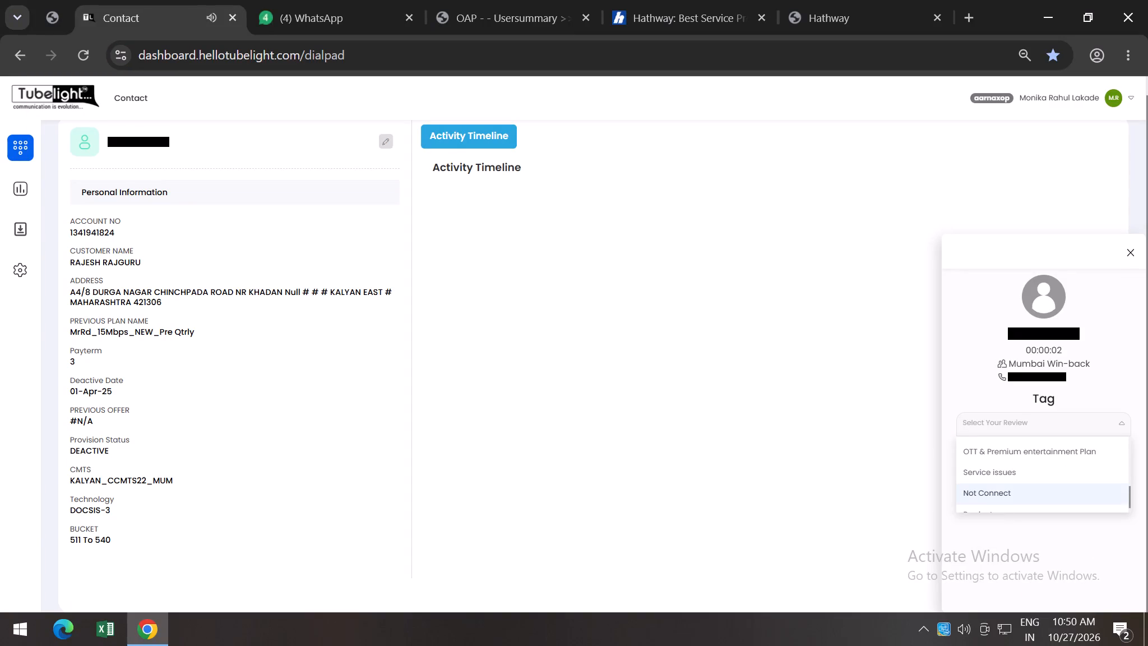
pyautogui.scroll(1, 1022, 474)
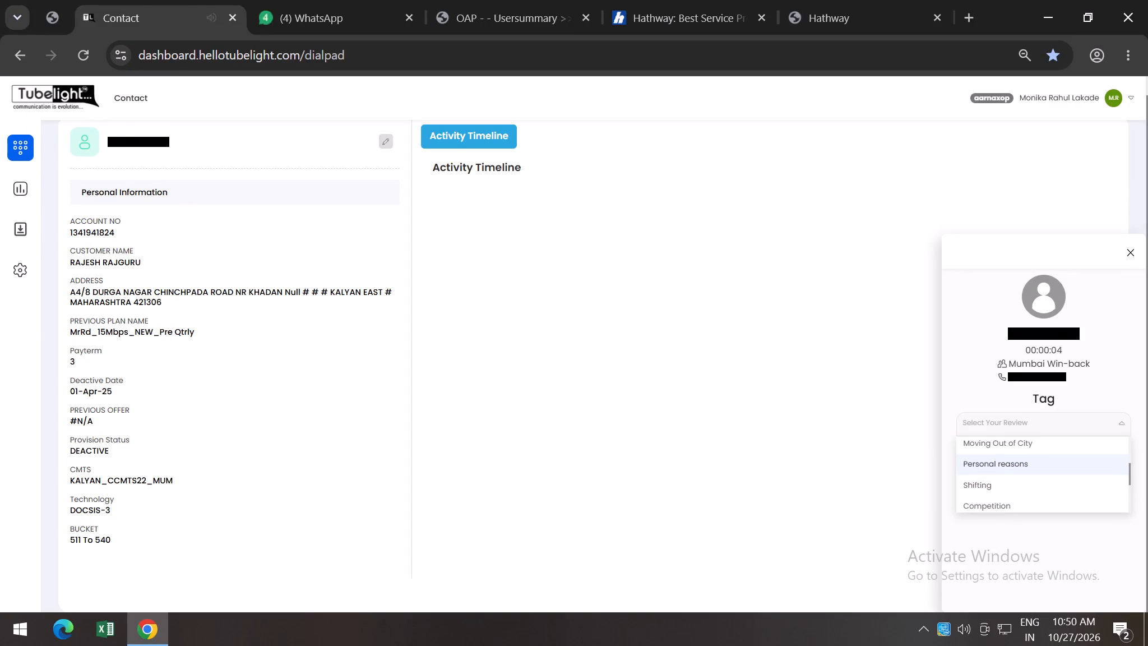
pyautogui.click(1014, 460)
pyautogui.click(1056, 421)
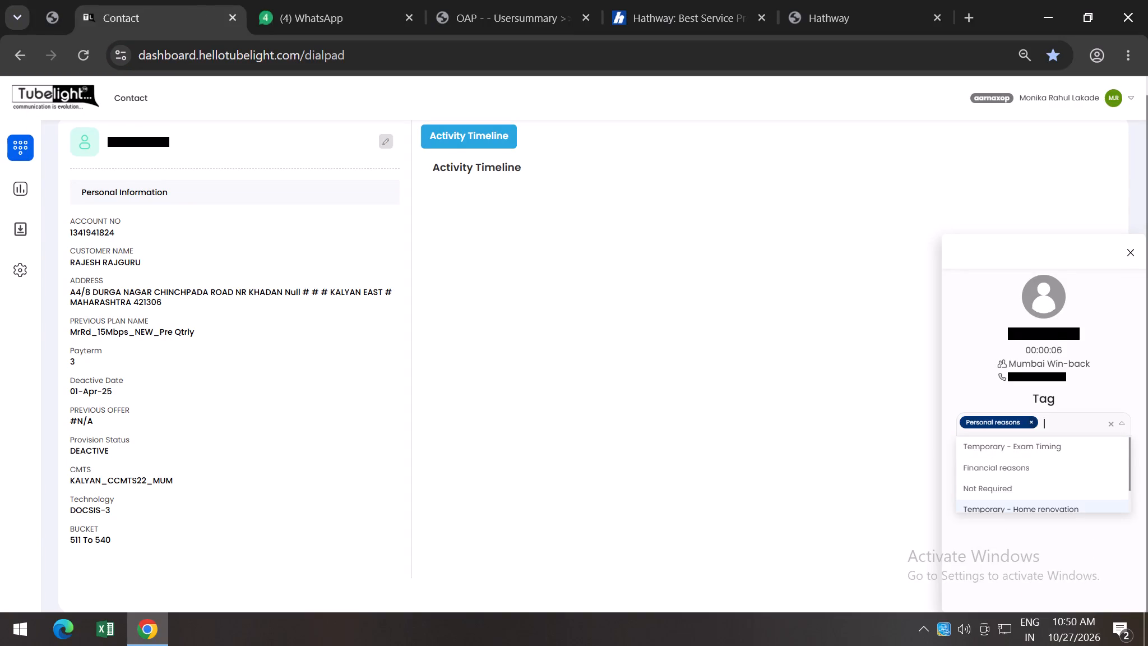
# Complete the ended Mumbai Win-back call's tag with the sub-reason "Not Required" and its follow-up reason, and submit it.
pyautogui.click(988, 490)
pyautogui.moveTo(1045, 444); pyautogui.dragTo(1041, 450)
pyautogui.click(1030, 482)
pyautogui.click(1035, 527)
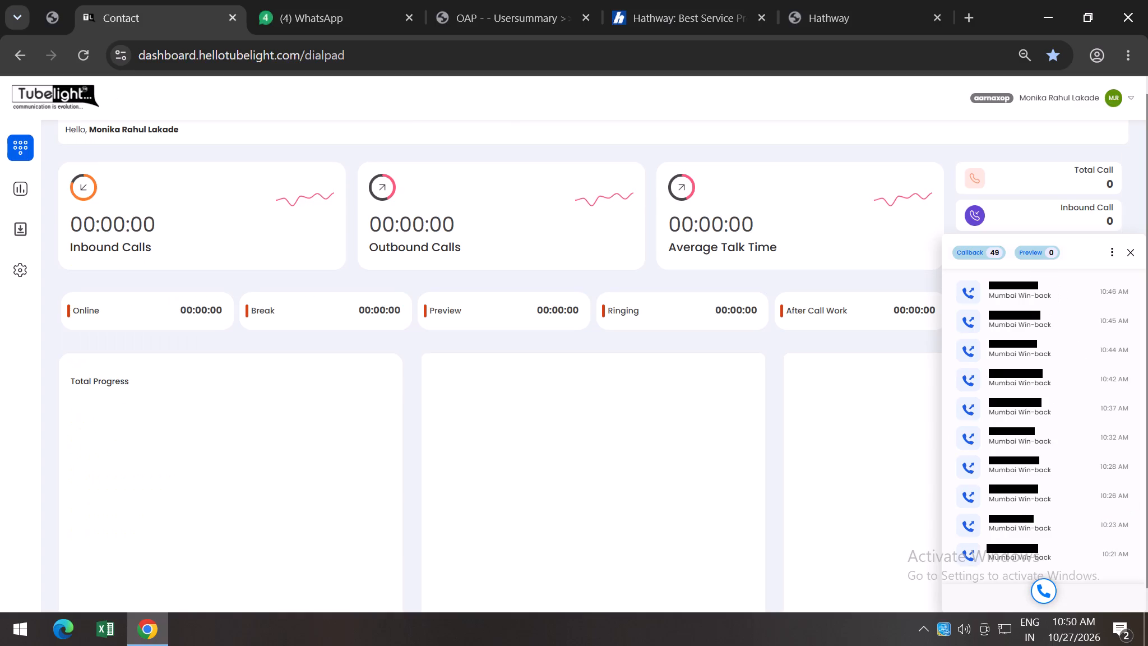
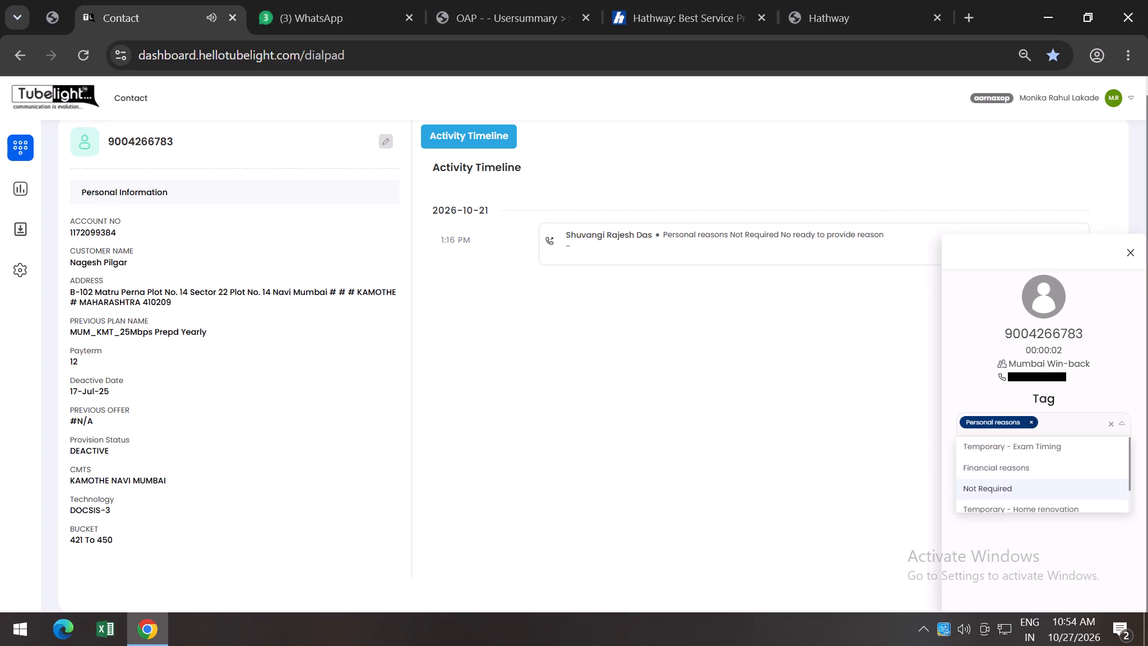
# Complete the call's tag with the sub-reason "Not Required" and a further detail reason, and submit the disposition.
pyautogui.click(1012, 491)
pyautogui.moveTo(1060, 439); pyautogui.dragTo(1054, 451)
pyautogui.click(1030, 493)
pyautogui.click(1048, 531)
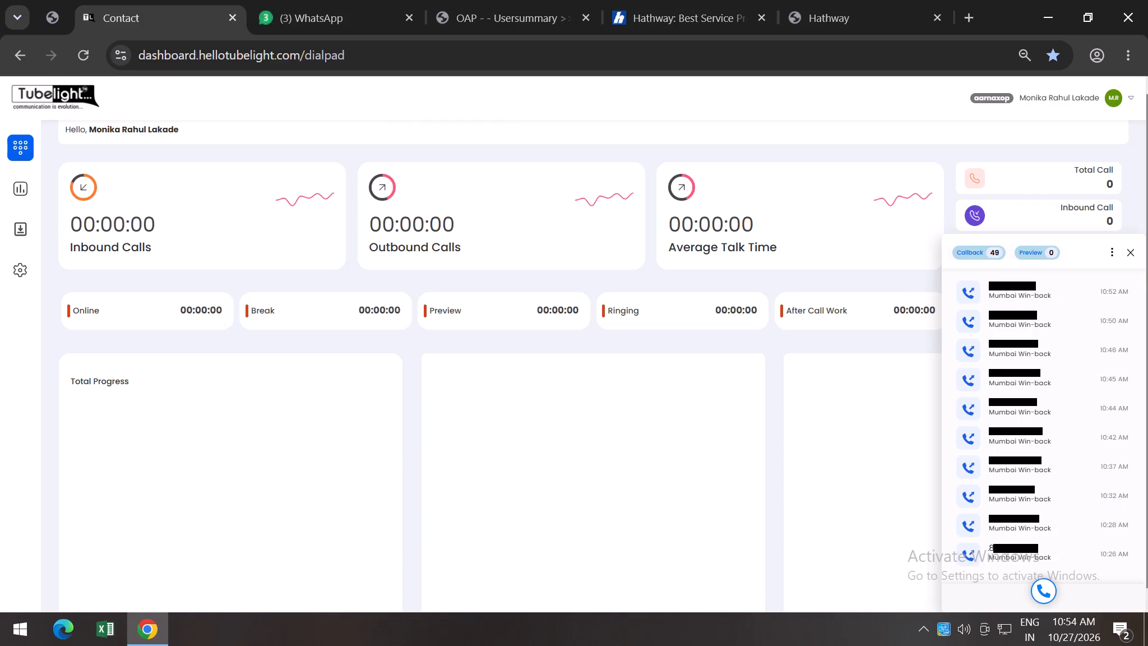
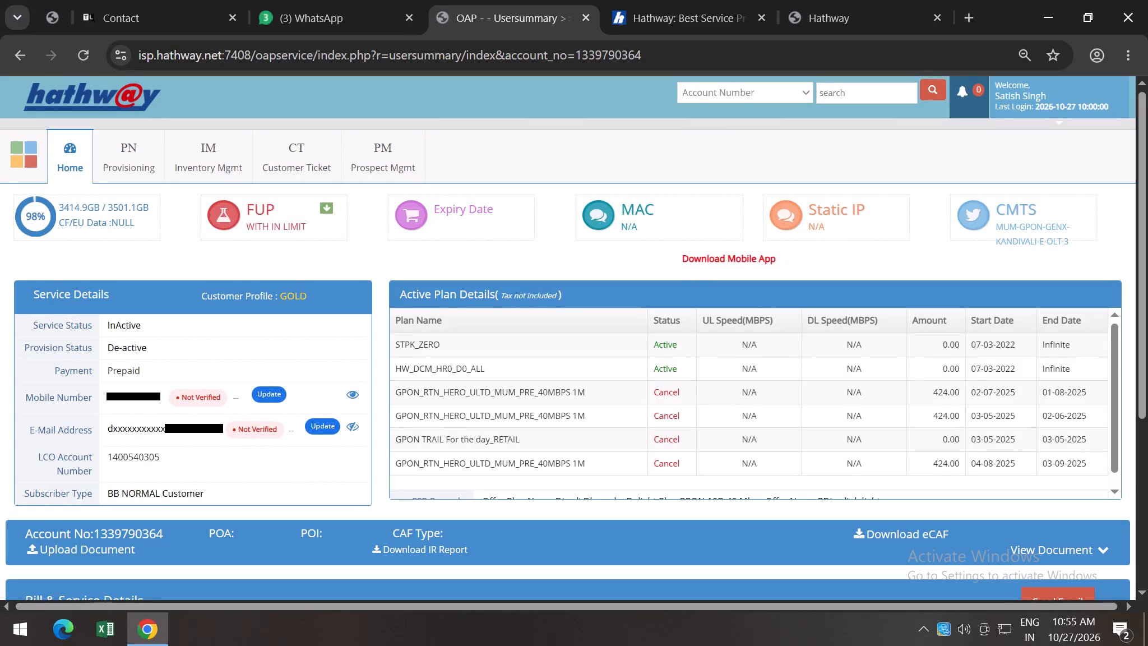
# Hide the inactive customer's mobile number in Service Details and toggle the visibility of the masked contact fields.
pyautogui.click(356, 396)
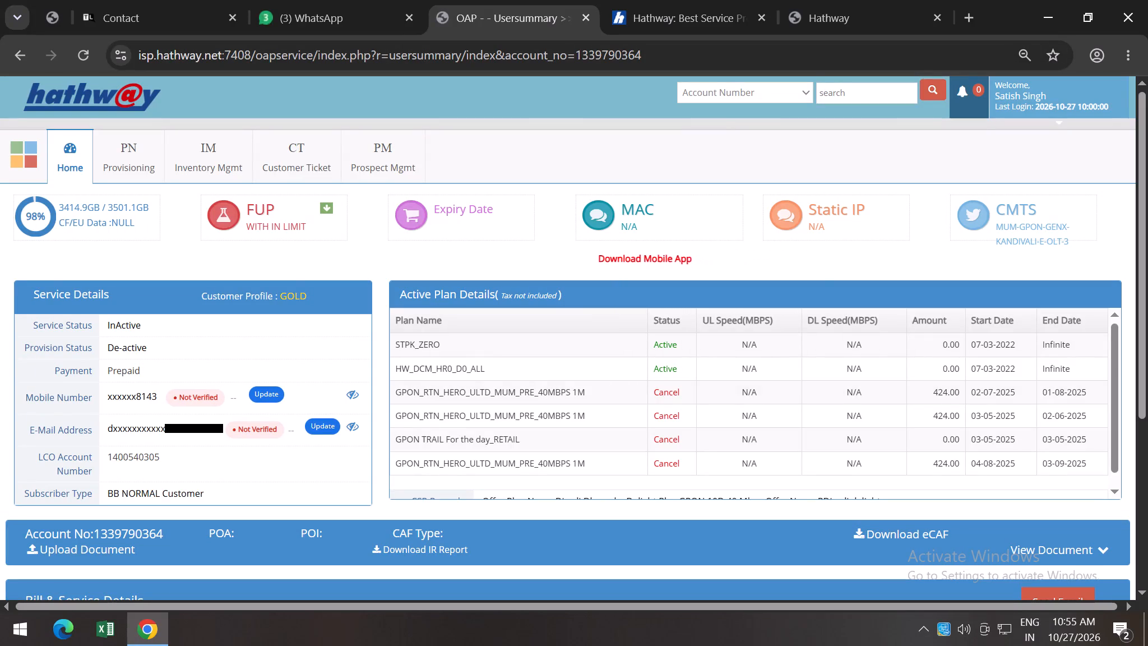
pyautogui.click(356, 404)
pyautogui.click(356, 423)
pyautogui.click(356, 423)
pyautogui.doubleClick(347, 393)
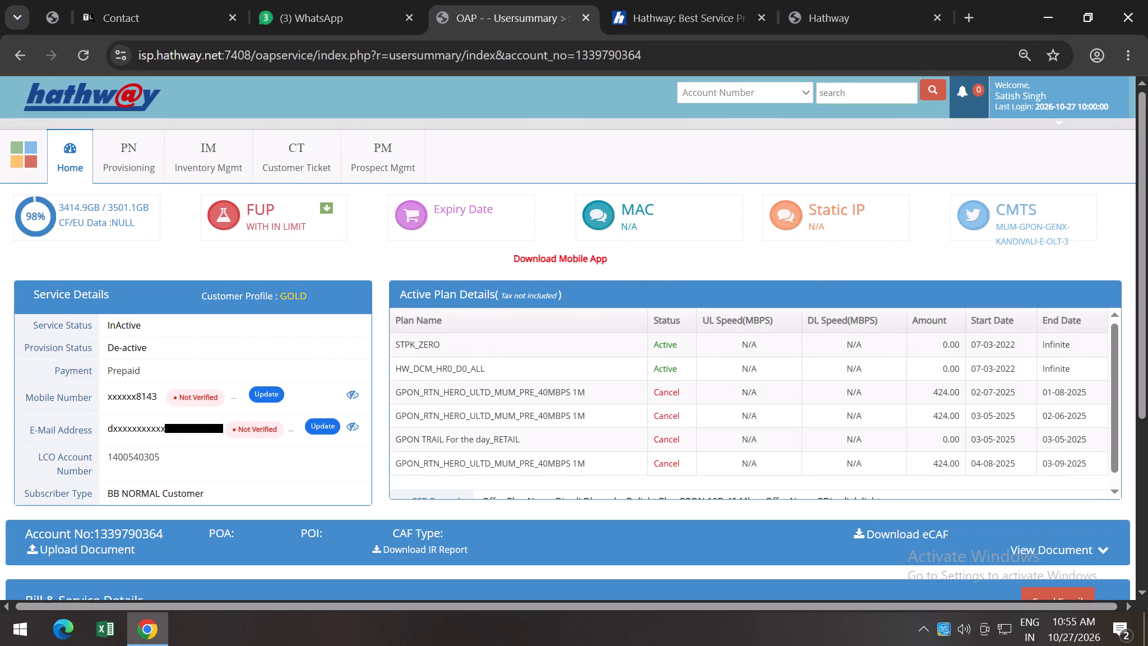
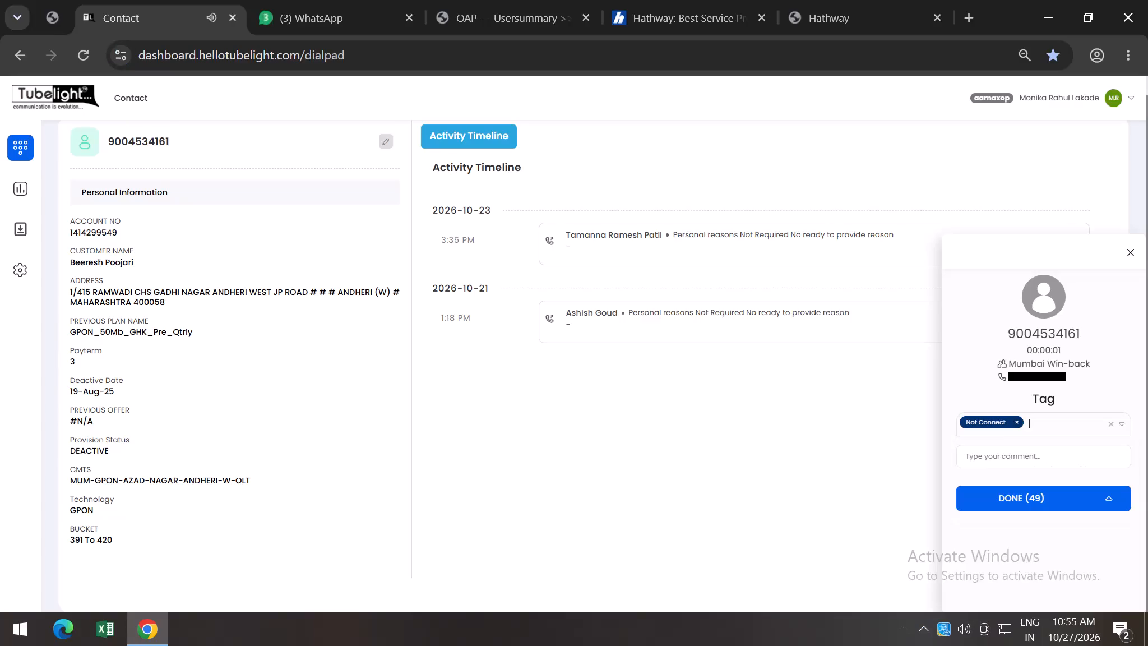
# Add the sub-reason "Not Contactable" to the current call's "Not Connect" tag and choose a further detail reason.
pyautogui.click(1024, 433)
pyautogui.click(996, 462)
pyautogui.moveTo(1064, 431); pyautogui.dragTo(1057, 445)
pyautogui.scroll(-3, 997, 495)
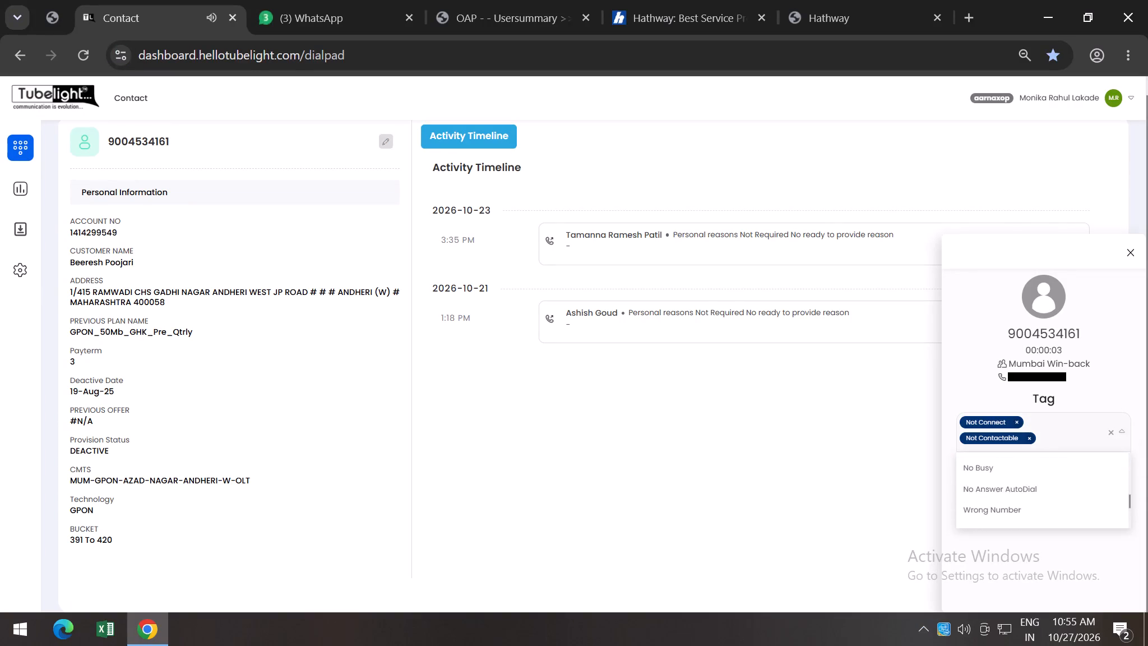
pyautogui.click(1019, 483)
pyautogui.click(1041, 453)
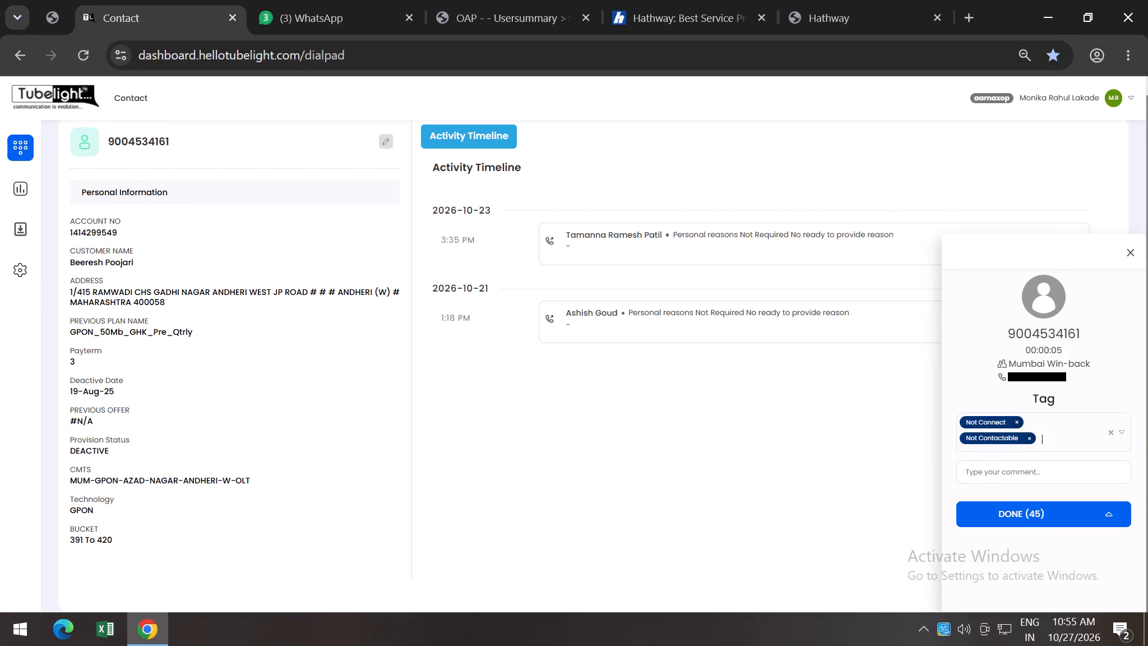
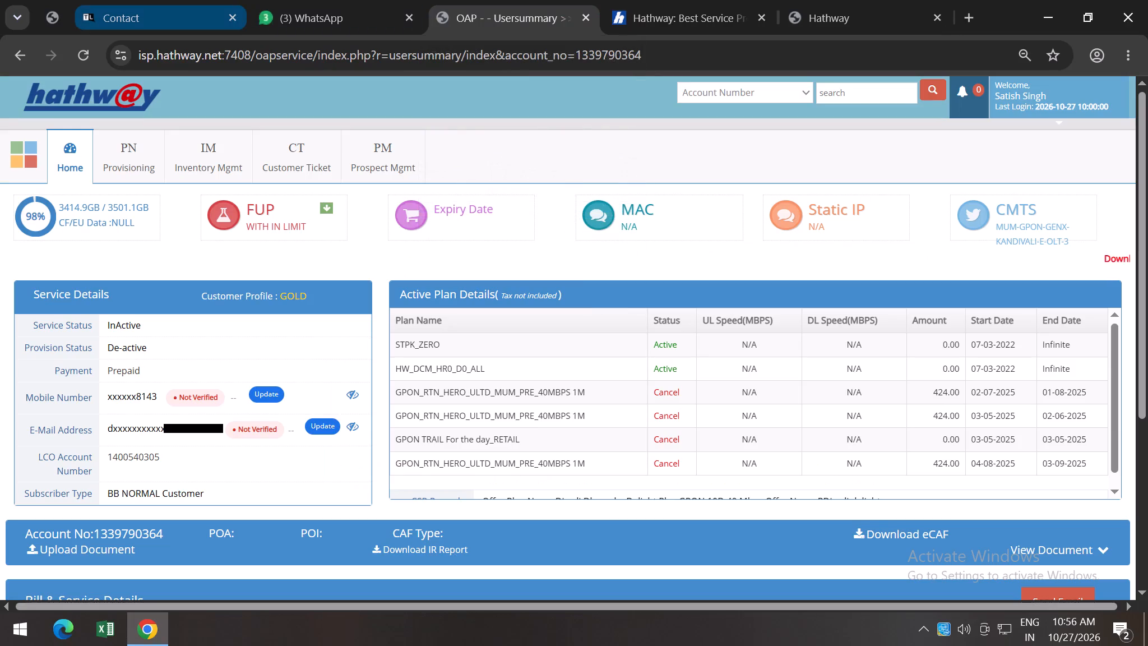
# Switch back to the Tubelight dialer for the next Mumbai Win-back call.
pyautogui.click(131, 0)
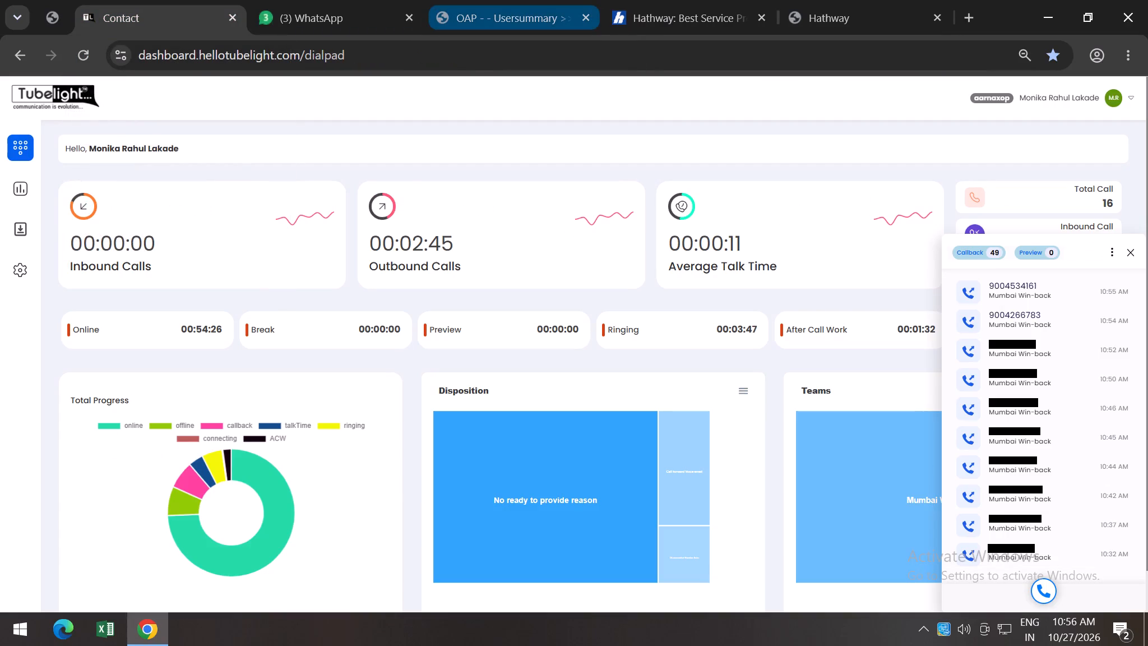
pyautogui.scroll(-1, 777, 233)
pyautogui.scroll(5, 777, 233)
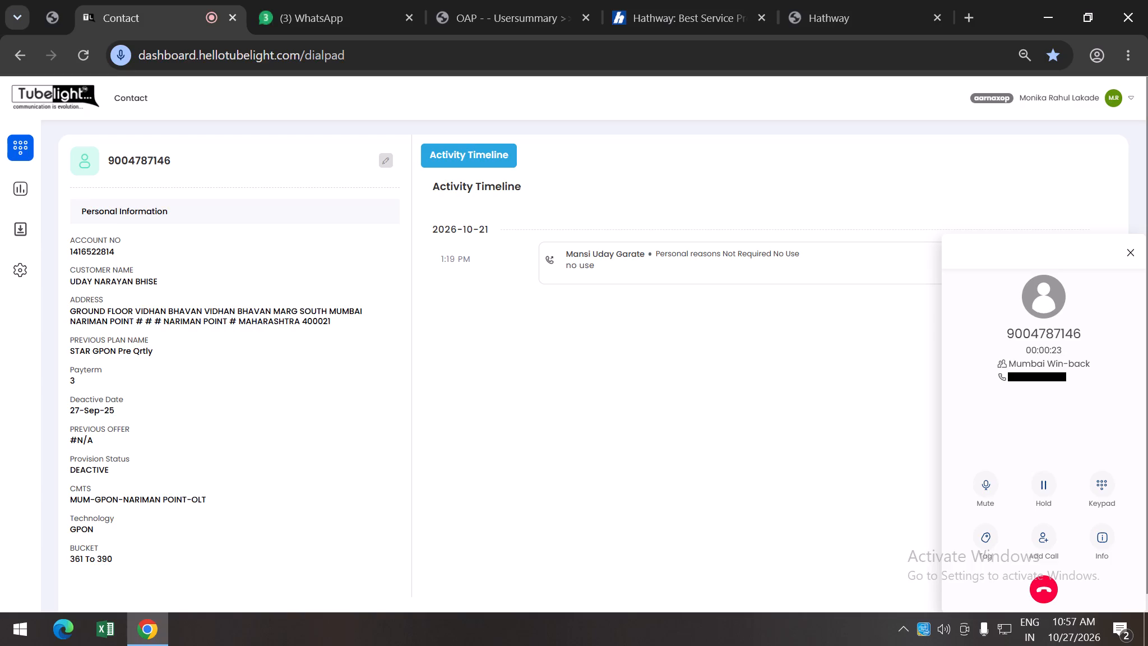
# End the Mumbai Win-back call and submit its disposition with the tag "Personal reasons" and further detail reasons, leaving the comment empty.
pyautogui.click(1041, 589)
pyautogui.click(1015, 428)
pyautogui.scroll(-1, 1015, 485)
pyautogui.click(1015, 485)
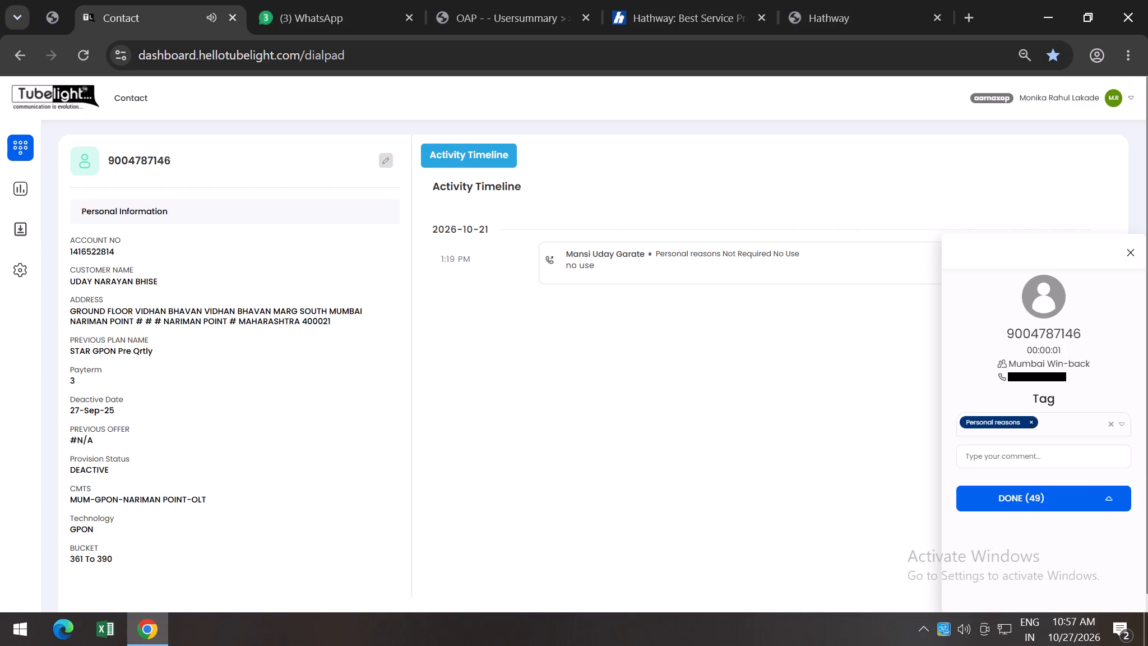
pyautogui.moveTo(1057, 424); pyautogui.dragTo(1050, 440)
pyautogui.moveTo(1012, 490); pyautogui.dragTo(1018, 474)
pyautogui.moveTo(1047, 440); pyautogui.dragTo(1047, 460)
pyautogui.moveTo(1045, 474); pyautogui.dragTo(1041, 482)
pyautogui.click(1038, 515)
pyautogui.click(1031, 525)
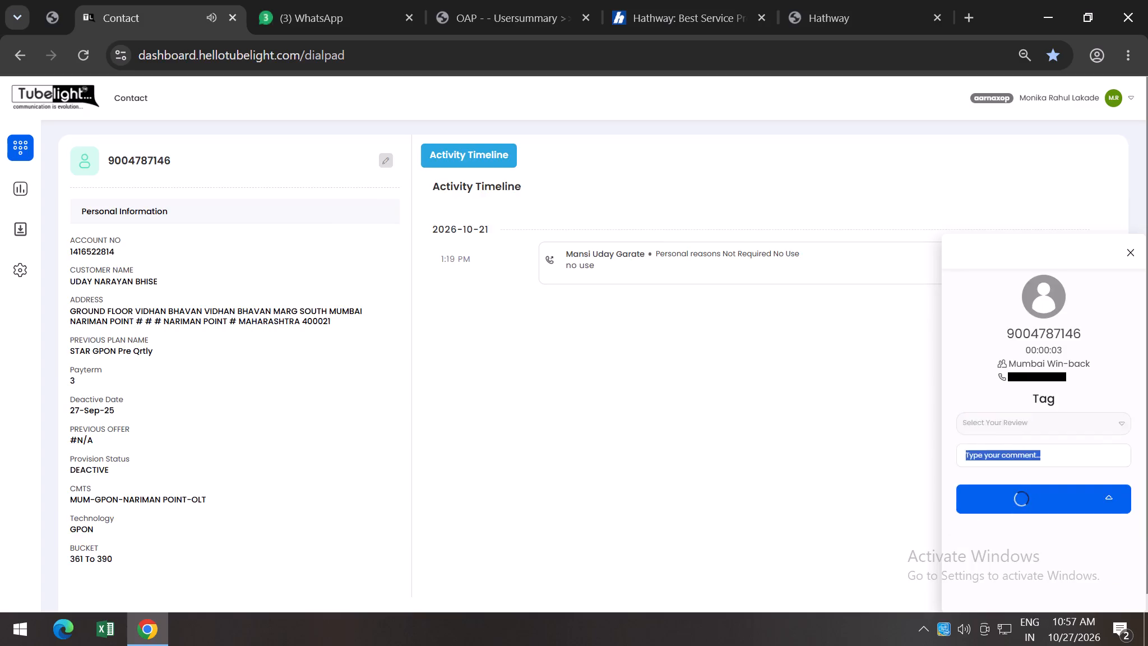
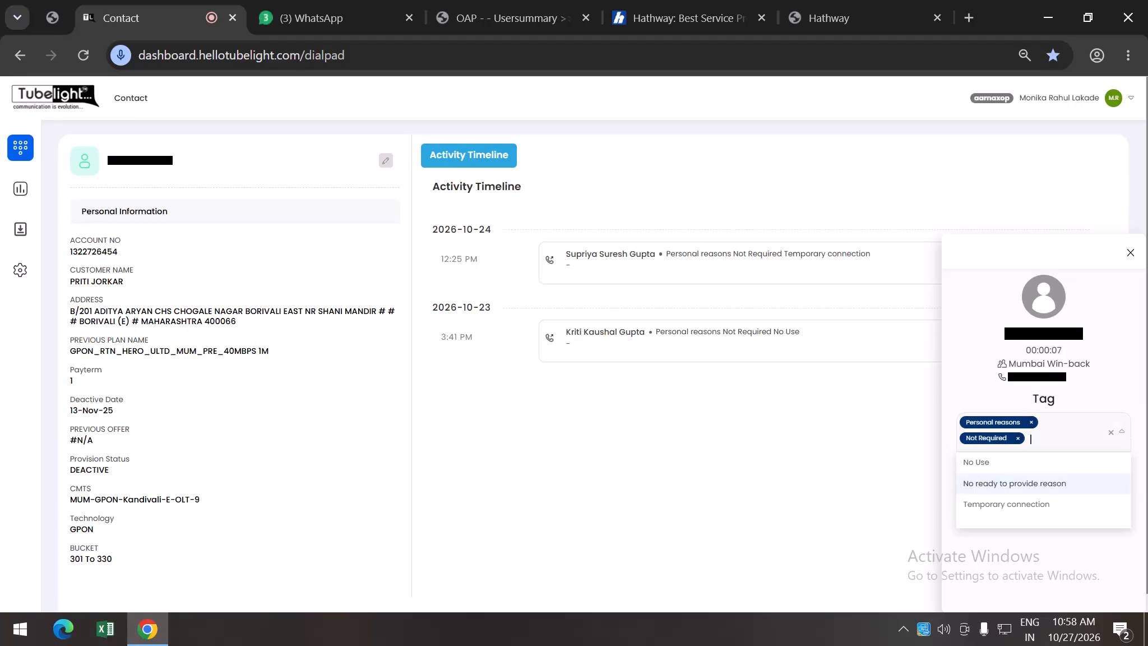
# Replace the call's "Personal reasons" and "Not Required" tags with "Not Connect" and "Not Contactable".
pyautogui.click(1019, 436)
pyautogui.click(1036, 417)
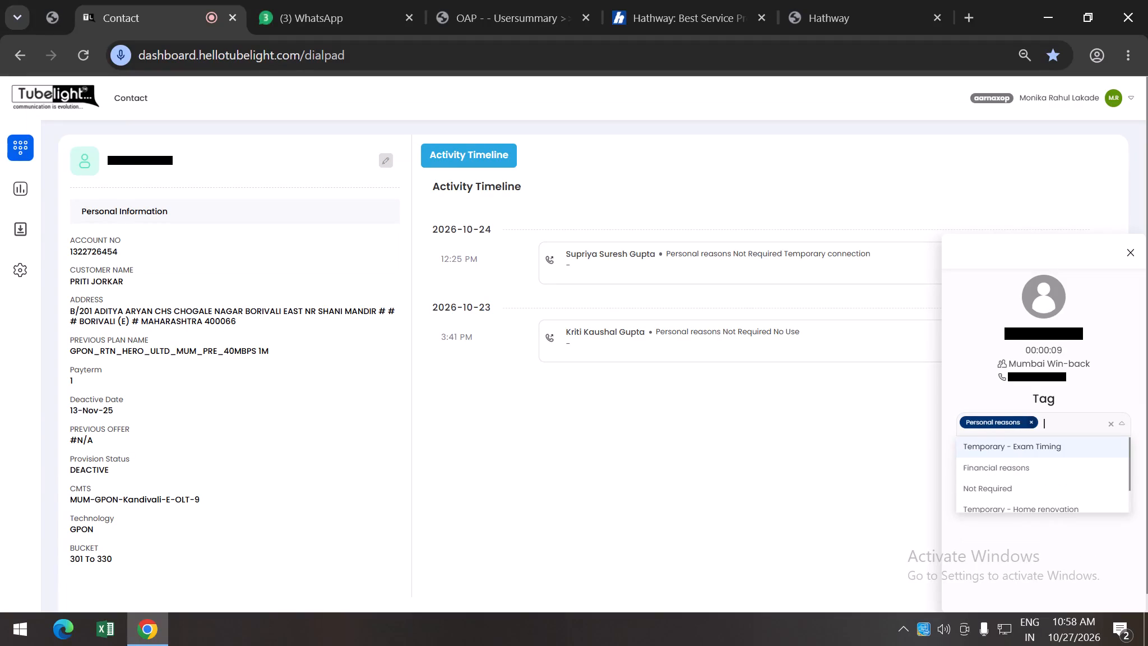
pyautogui.tripleClick(1038, 420)
pyautogui.scroll(-4, 1004, 487)
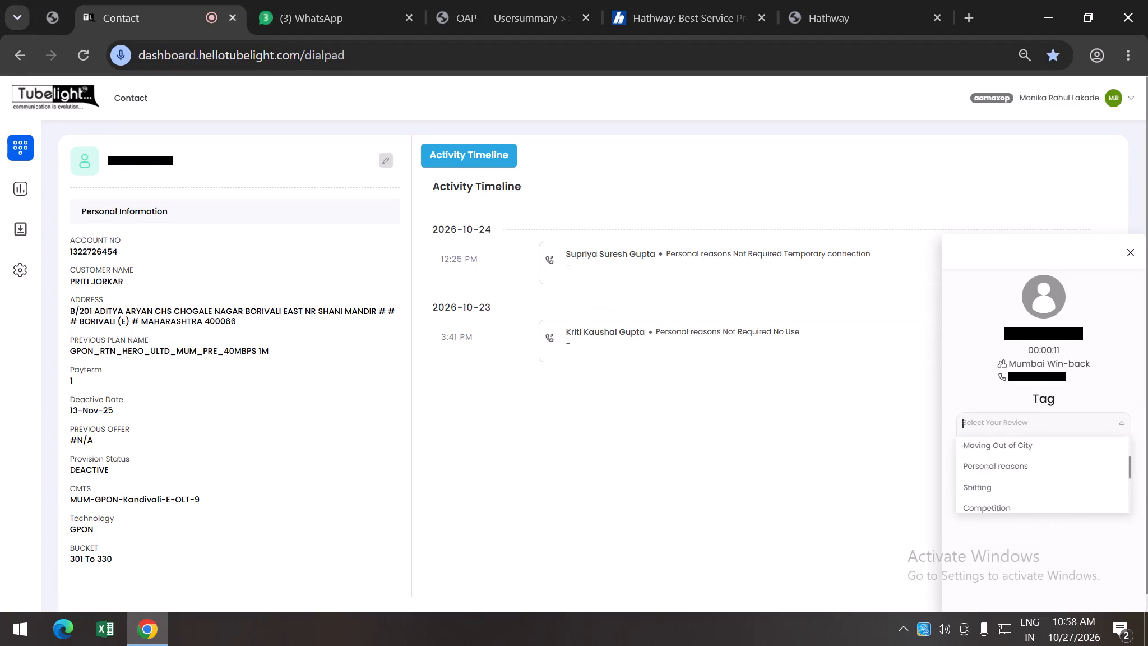
pyautogui.click(1007, 483)
pyautogui.click(1038, 436)
pyautogui.moveTo(1037, 425); pyautogui.dragTo(1031, 432)
pyautogui.moveTo(1008, 467); pyautogui.dragTo(1034, 454)
pyautogui.moveTo(1058, 441); pyautogui.dragTo(1050, 455)
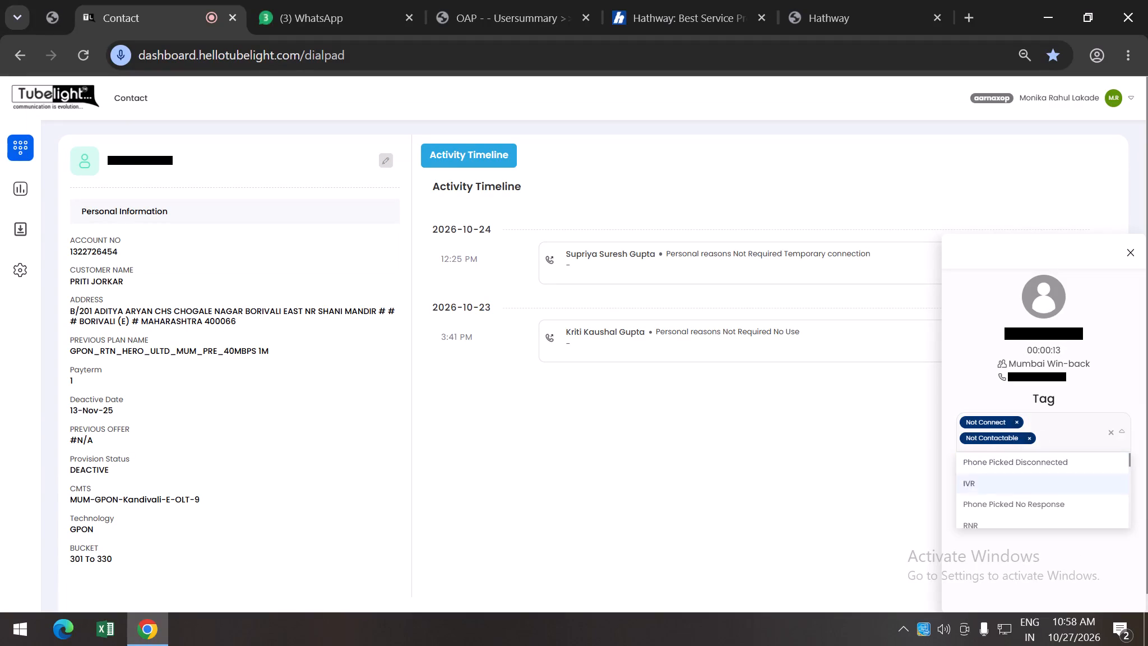
# Choose the detailed reason under "Not Contactable" for the Mumbai Win-back call.
pyautogui.scroll(-2, 1010, 487)
pyautogui.click(1035, 469)
pyautogui.doubleClick(1053, 452)
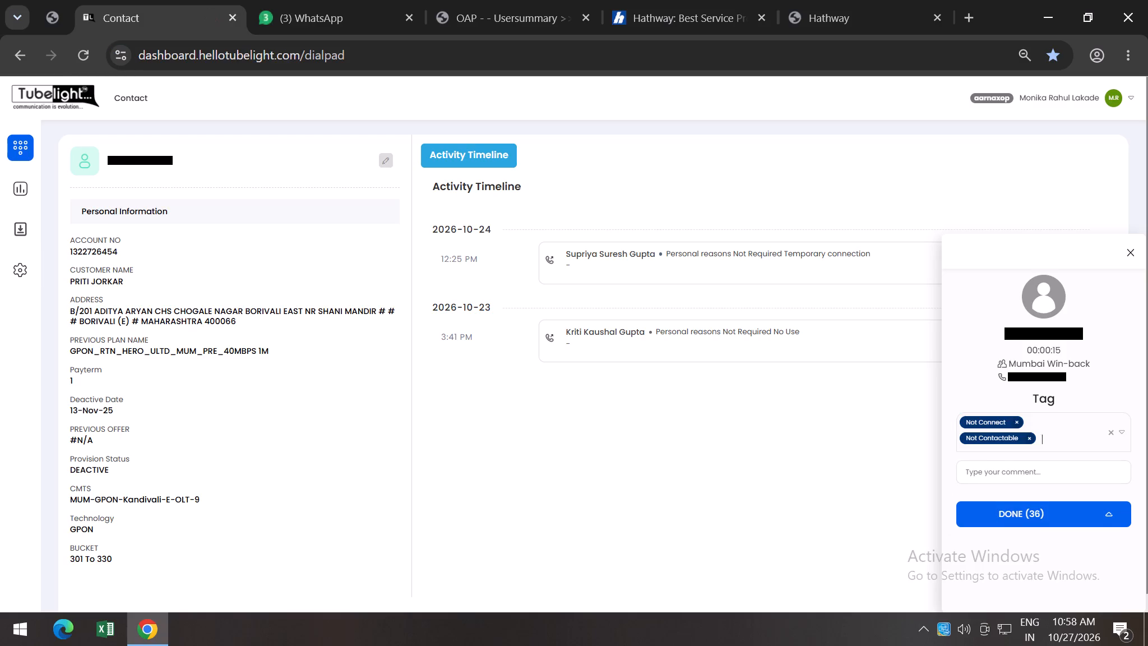
pyautogui.click(1035, 441)
pyautogui.scroll(-3, 1006, 498)
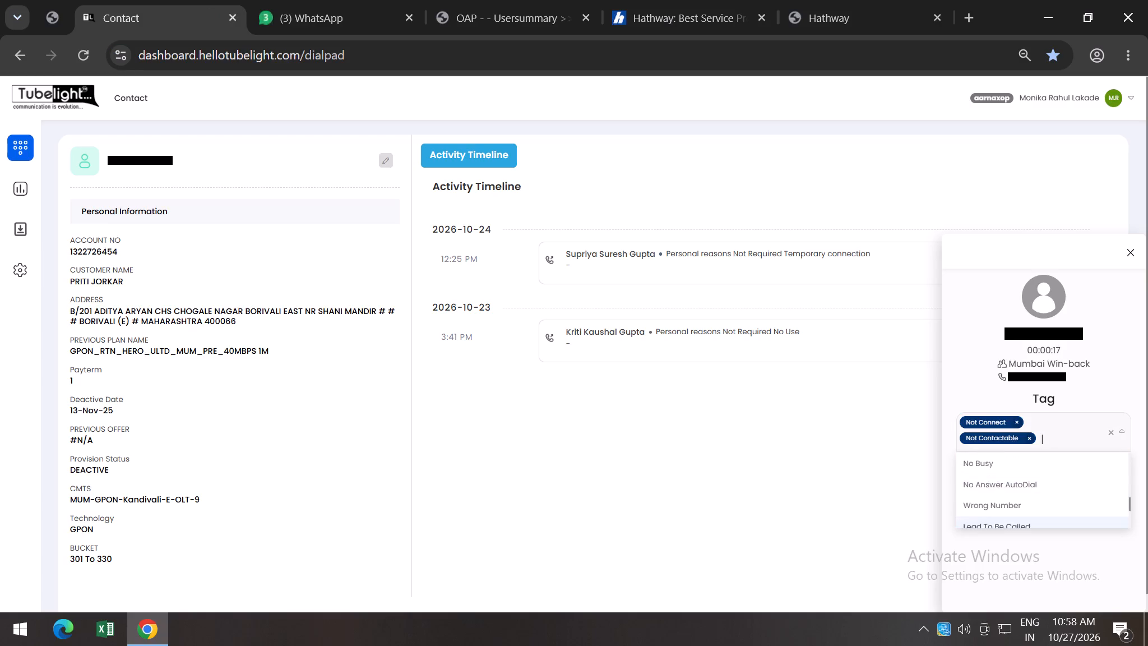
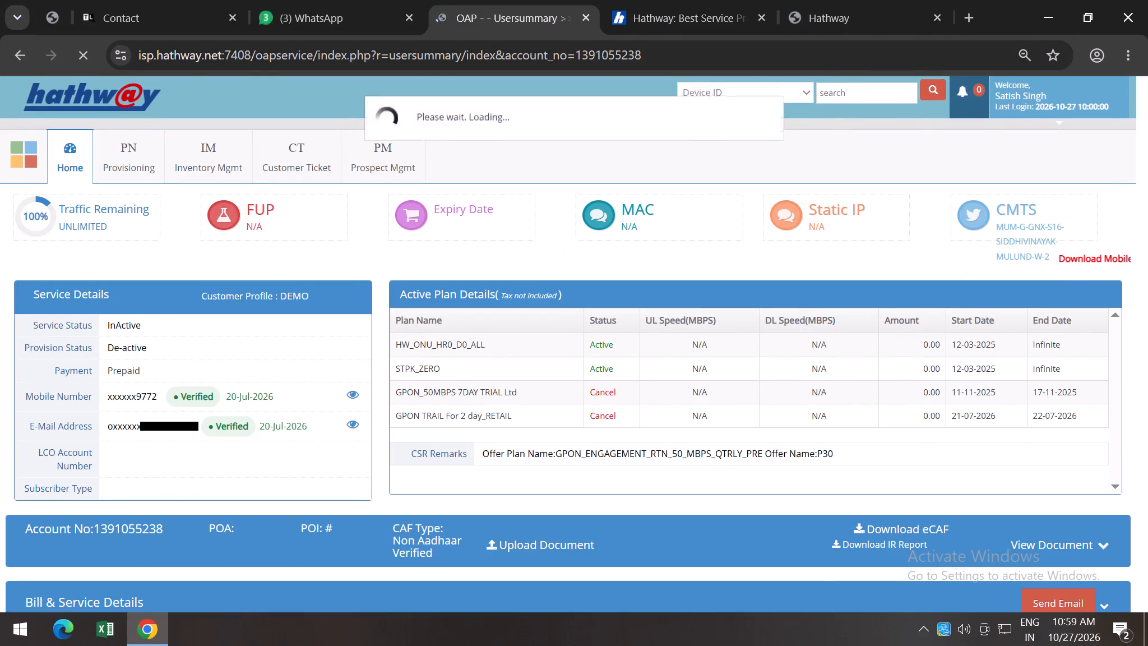
pyautogui.click(355, 398)
pyautogui.click(349, 431)
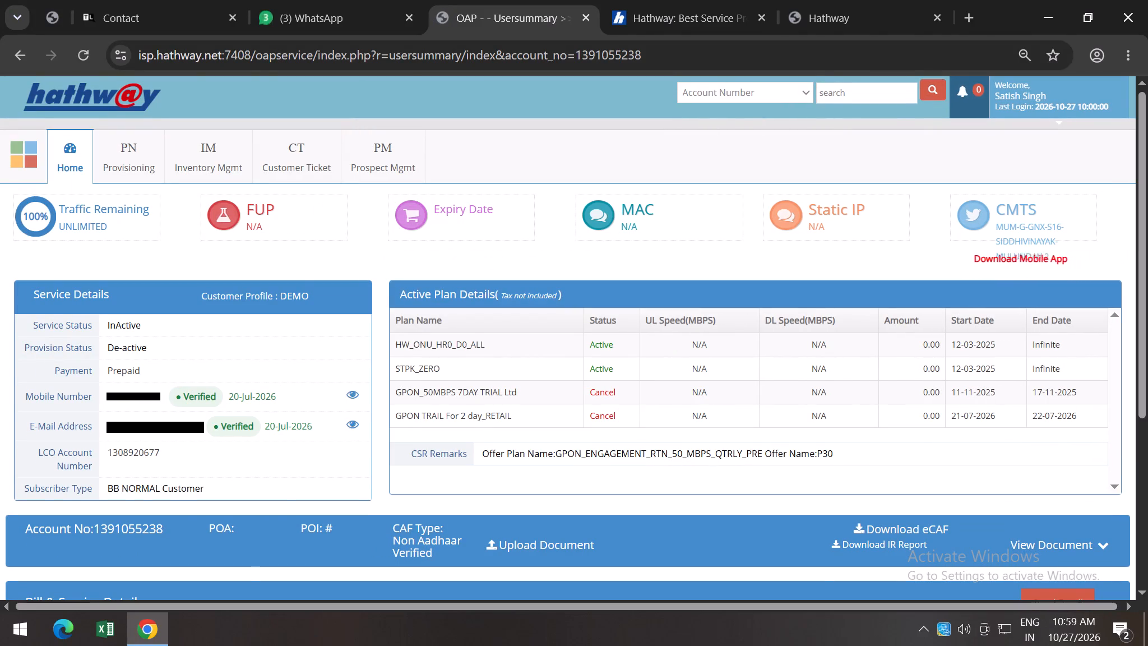
pyautogui.doubleClick(148, 395)
pyautogui.hotkey('ctrl', 'c')
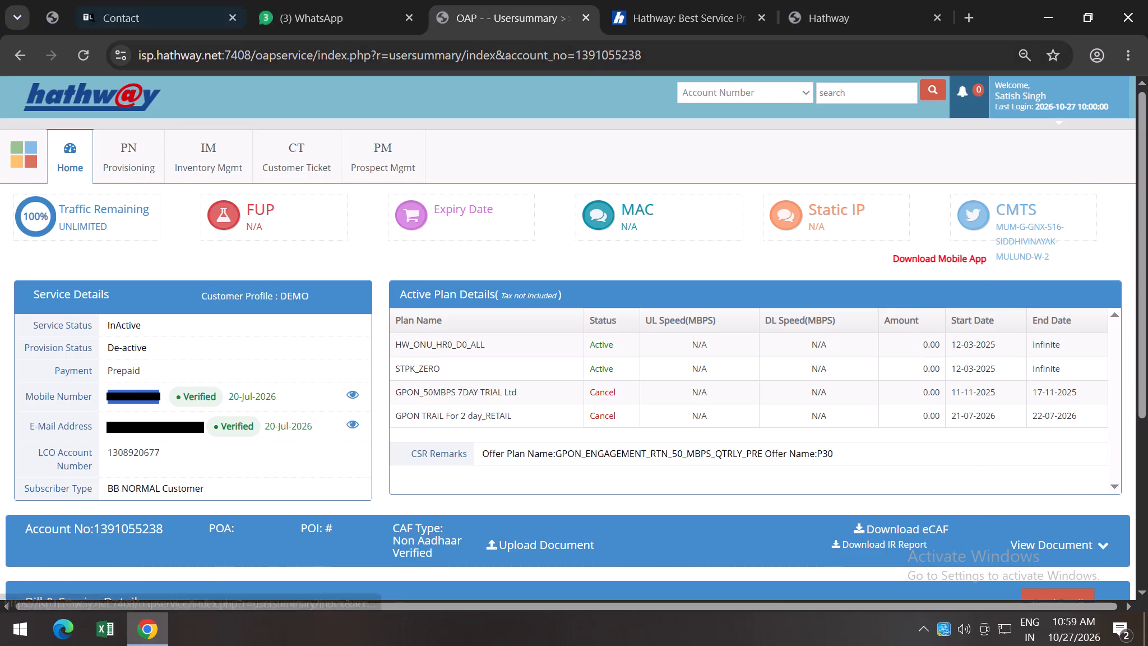
# Switch to the Tubelight dashboard and open the dialpad for a Mumbai Win-back call.
pyautogui.click(167, 5)
pyautogui.click(1040, 589)
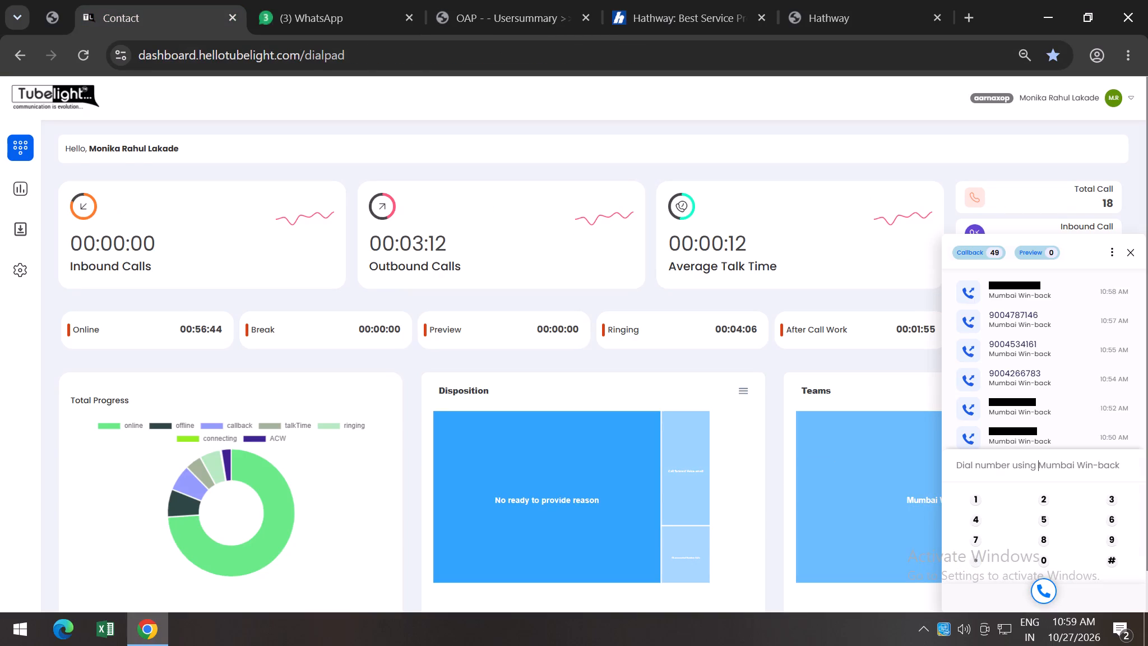
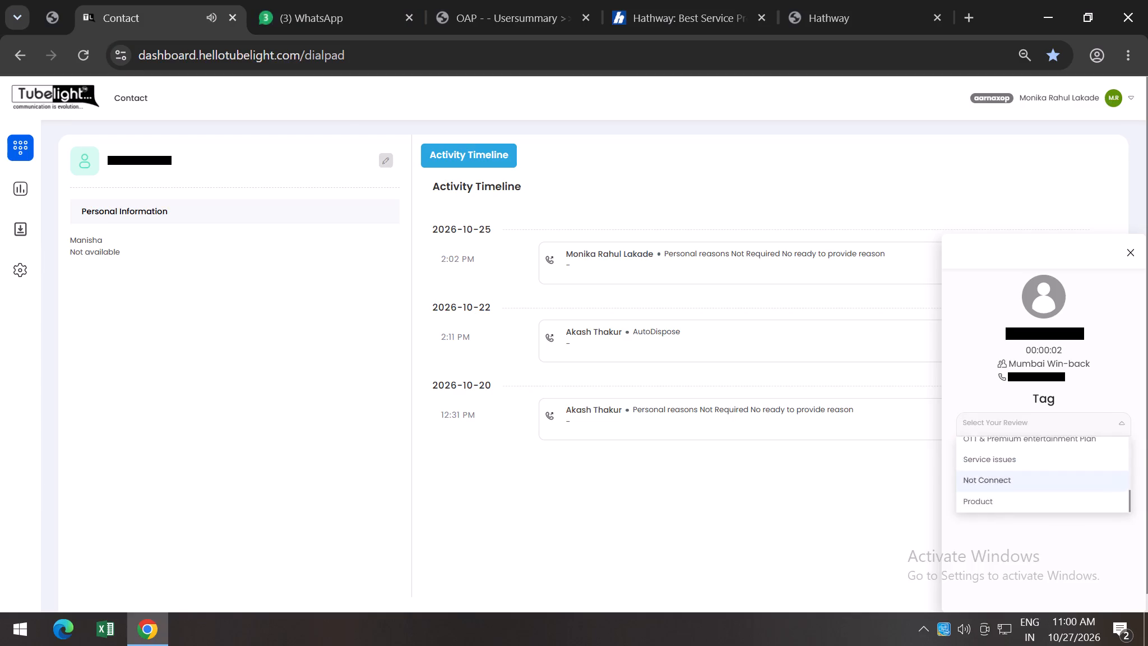
# Tag the Mumbai Win-back call as "Not Connect" with the sub-reason "Not Contactable" and bring up the further detail reasons.
pyautogui.click(1012, 486)
pyautogui.moveTo(1036, 422); pyautogui.dragTo(1033, 431)
pyautogui.moveTo(1003, 463); pyautogui.dragTo(1032, 451)
pyautogui.moveTo(1066, 425); pyautogui.dragTo(1052, 445)
pyautogui.scroll(-2, 1003, 501)
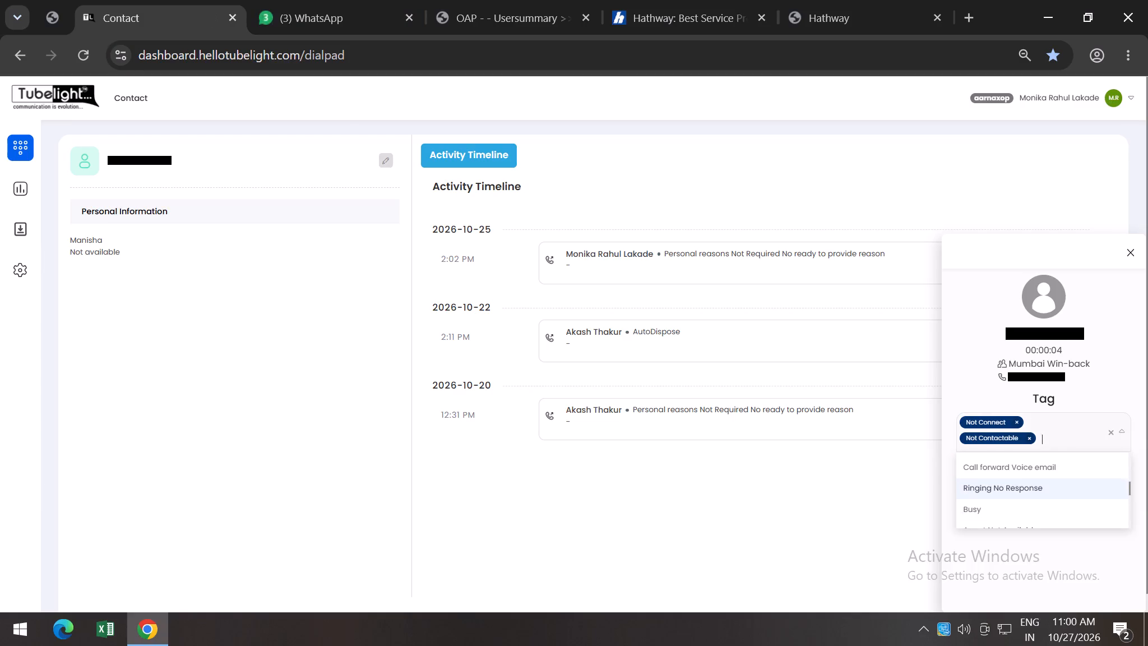
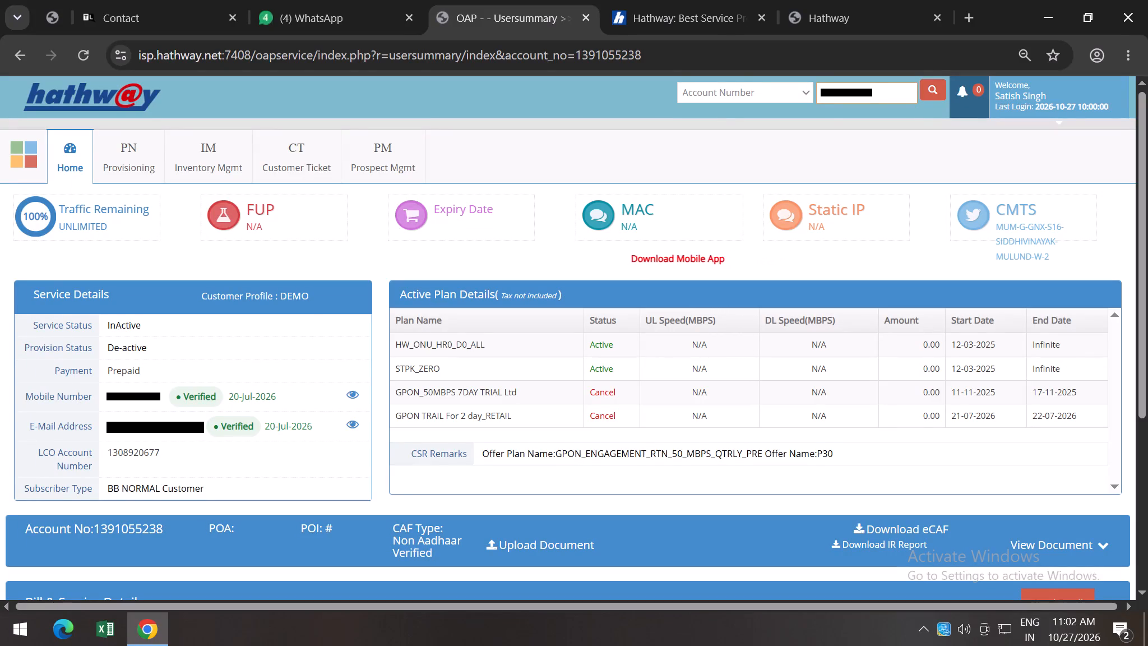
# Correct the customer's number in the OAP search and look up the account by Registered Mobile Number.
pyautogui.click(851, 100)
pyautogui.press('BackSpace')
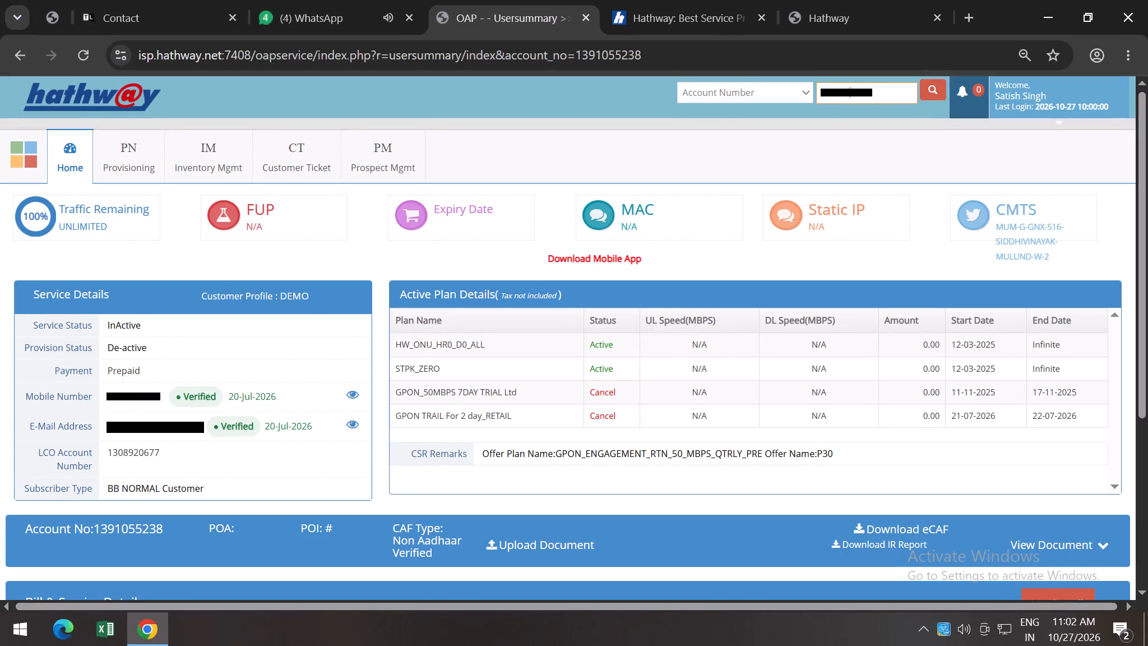
pyautogui.click(811, 93)
pyautogui.click(772, 211)
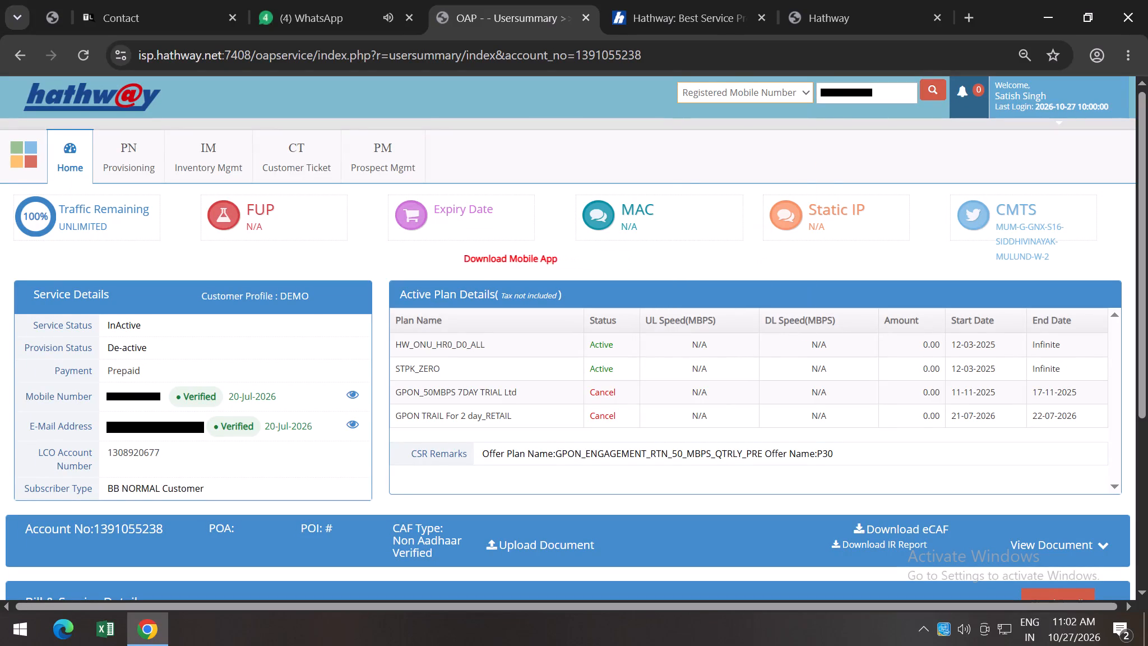
pyautogui.click(925, 92)
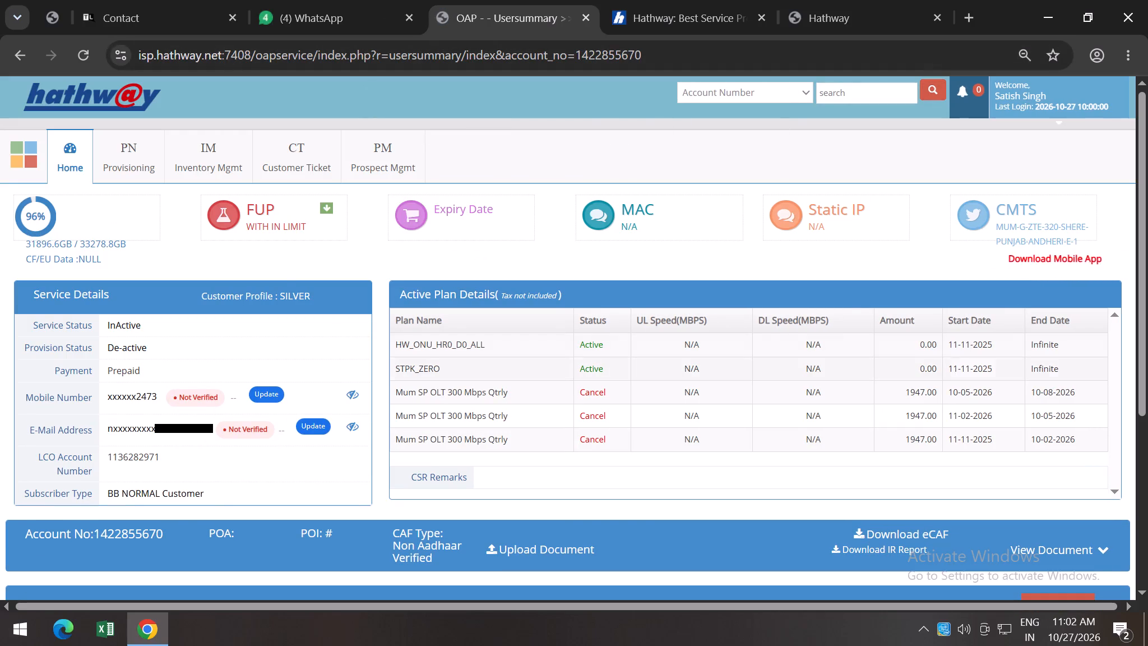
# Open the account statement in the customer's history under Bill & Service Details.
pyautogui.scroll(-5, 531, 426)
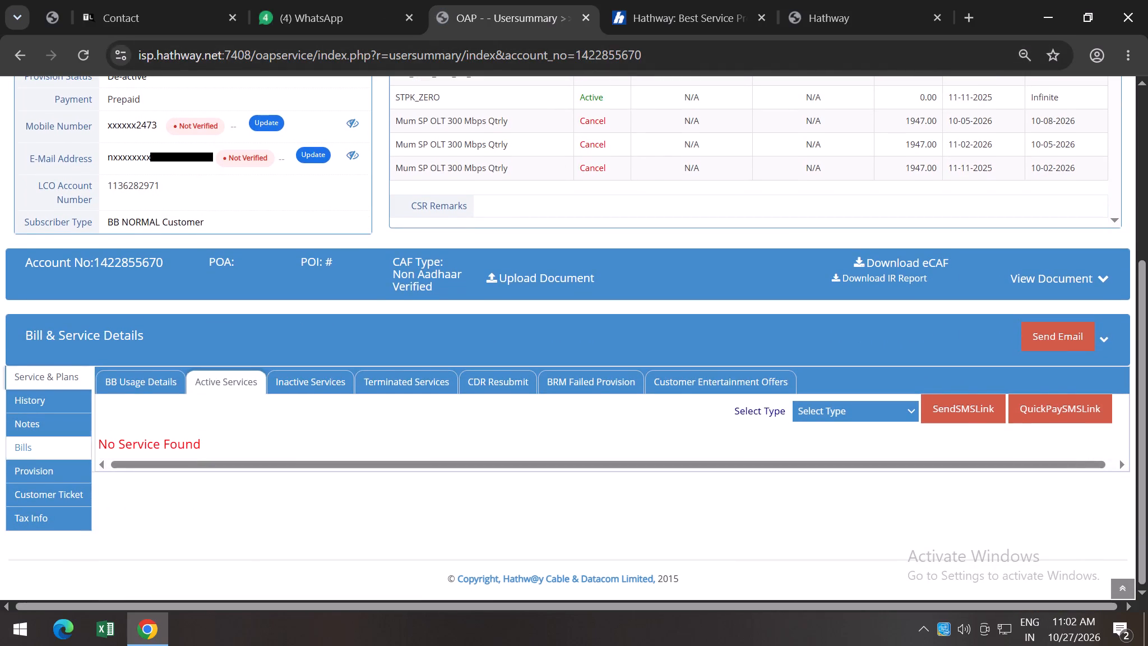
pyautogui.click(74, 403)
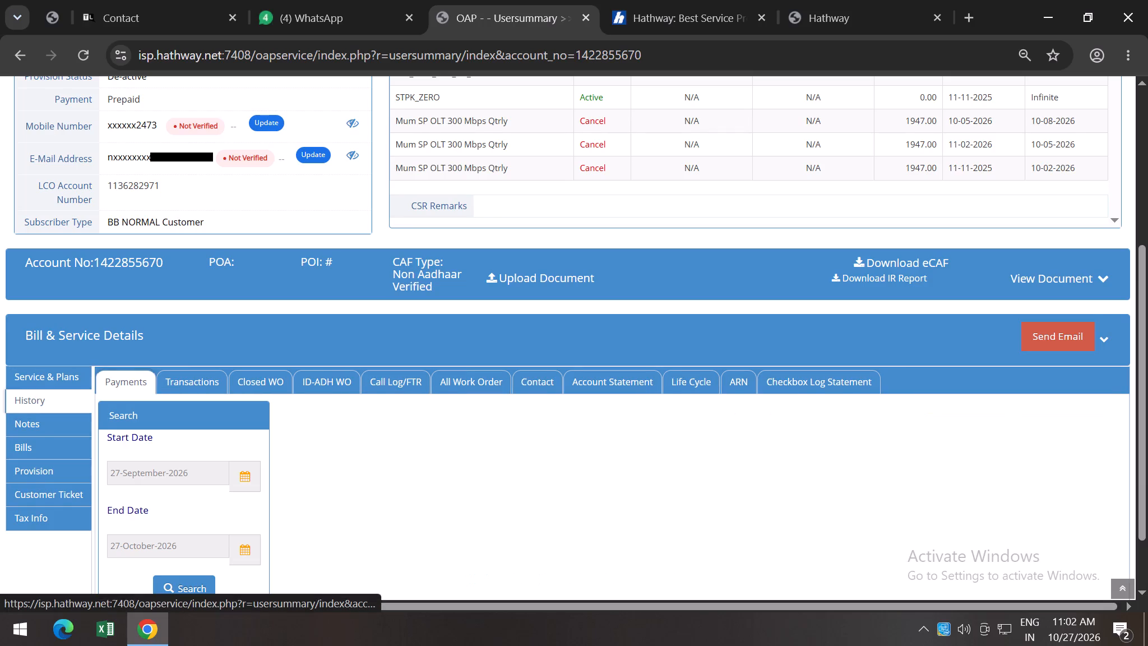
pyautogui.scroll(-5, 196, 427)
pyautogui.scroll(-3, 328, 339)
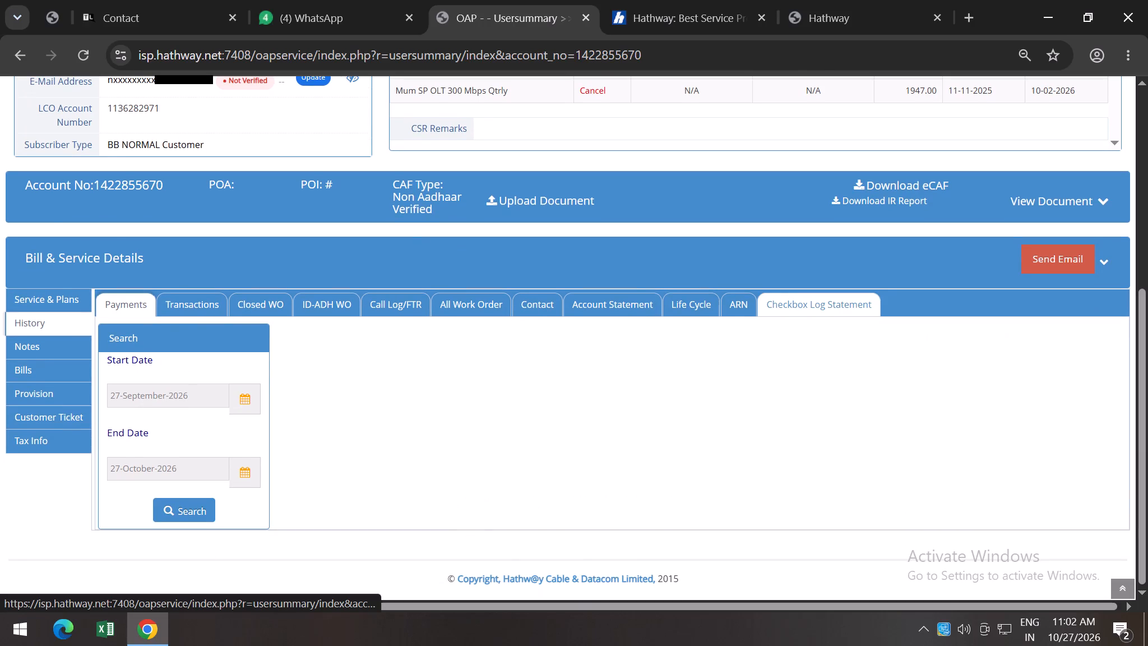
pyautogui.click(612, 308)
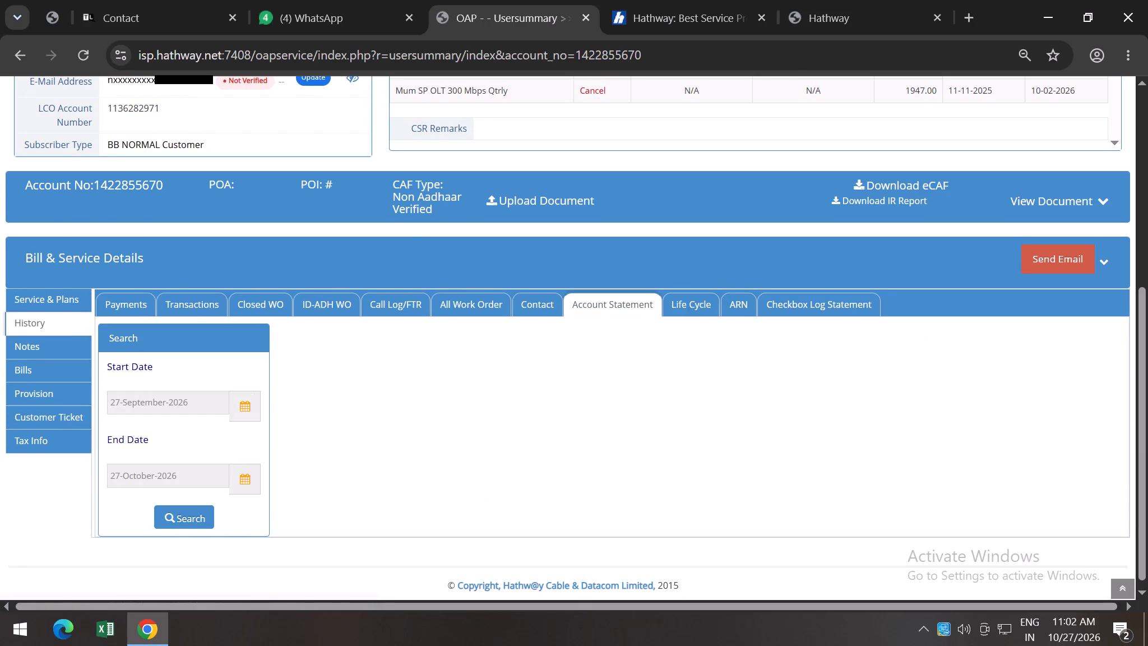
# Search the account statement with start date 1 July 2020 and review the listed transactions.
pyautogui.click(246, 405)
pyautogui.doubleClick(178, 410)
pyautogui.click(159, 442)
pyautogui.click(159, 478)
pyautogui.moveTo(168, 507); pyautogui.dragTo(176, 516)
pyautogui.doubleClick(179, 519)
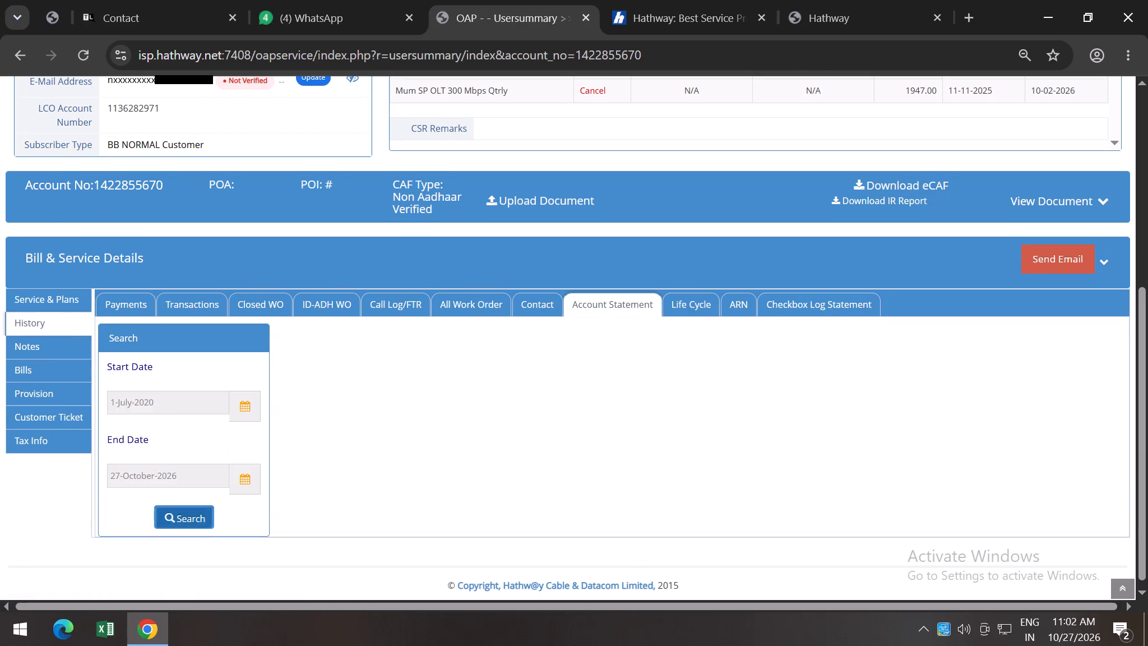
pyautogui.scroll(-9, 360, 526)
pyautogui.scroll(-1, 517, 464)
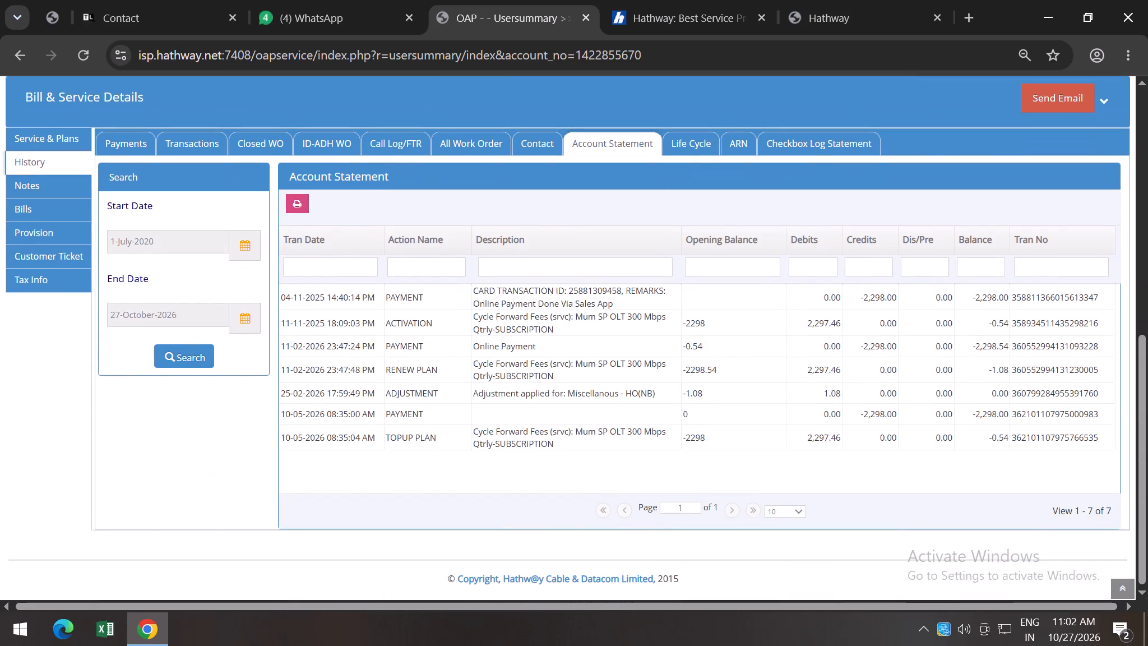
pyautogui.scroll(-2, 517, 464)
pyautogui.scroll(1, 591, 400)
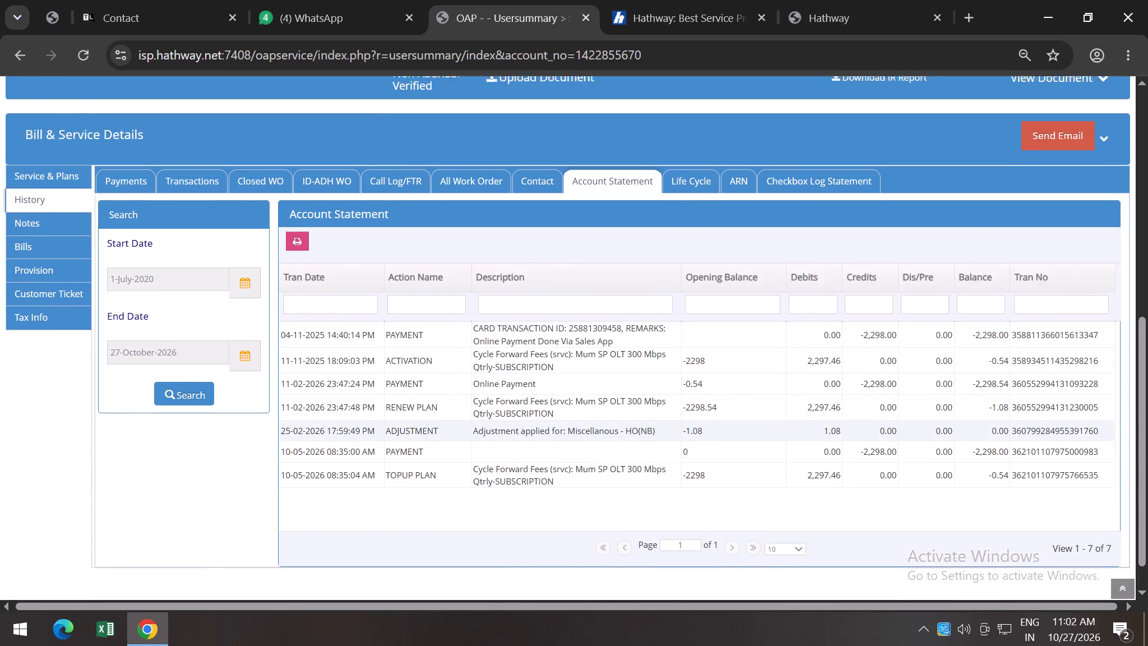
# Set the account statement search's start date to 16 June 2020.
pyautogui.click(248, 329)
pyautogui.doubleClick(185, 331)
pyautogui.click(157, 371)
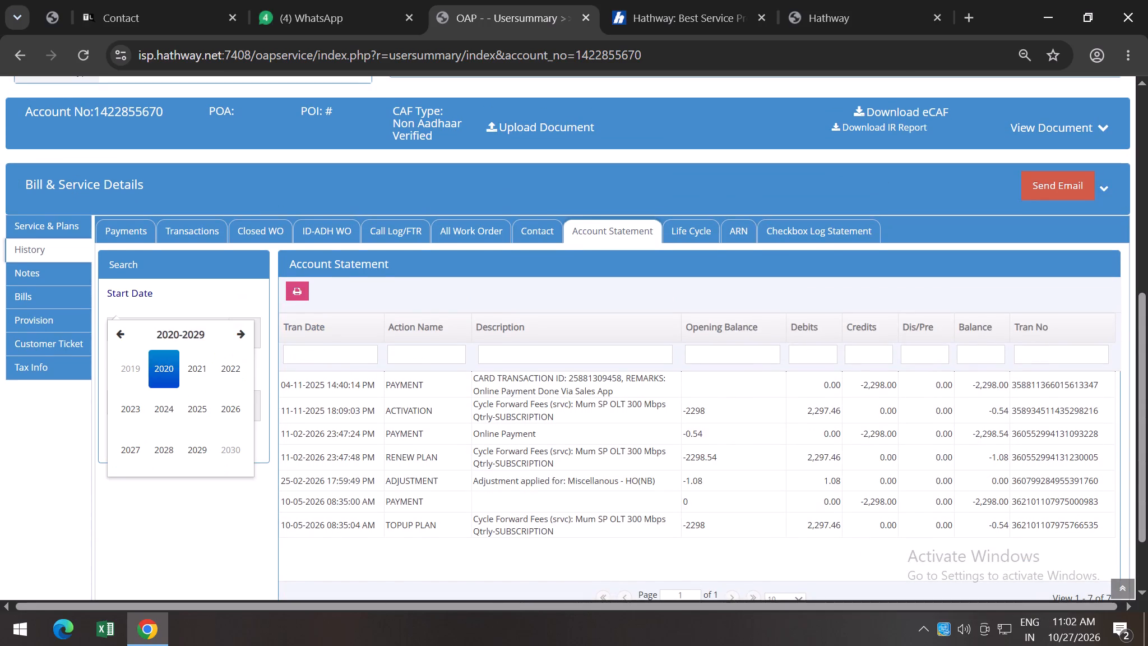
pyautogui.click(150, 404)
pyautogui.click(156, 417)
pyautogui.doubleClick(171, 439)
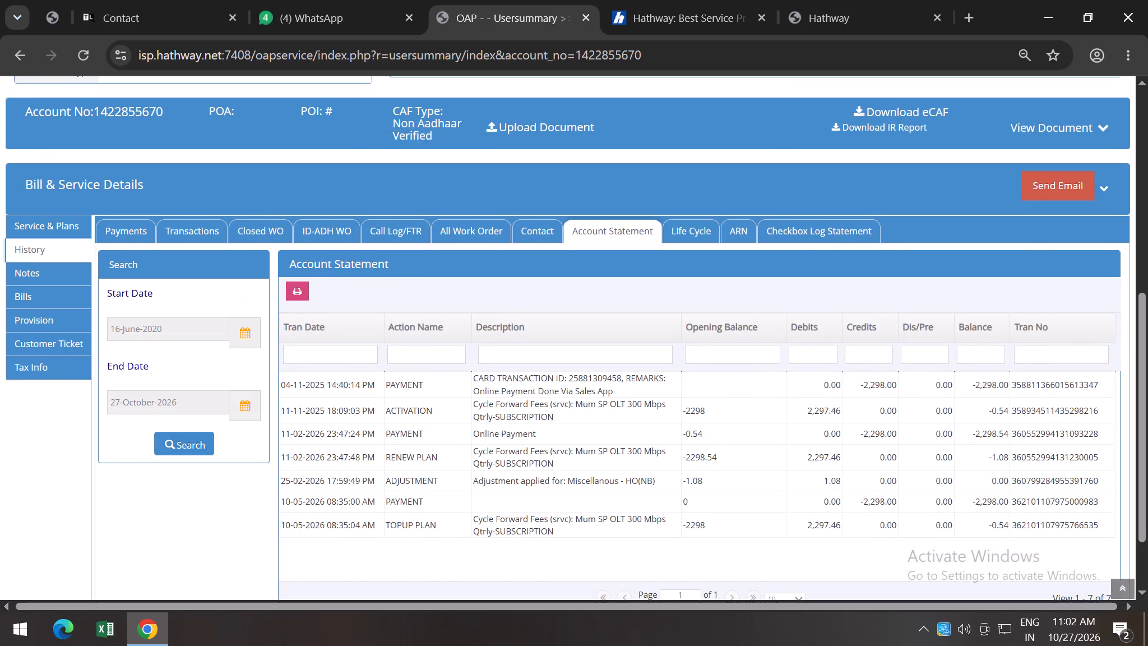
# Search the customer's payment history with start date 17 June 2020.
pyautogui.click(123, 237)
pyautogui.moveTo(246, 393); pyautogui.dragTo(241, 393)
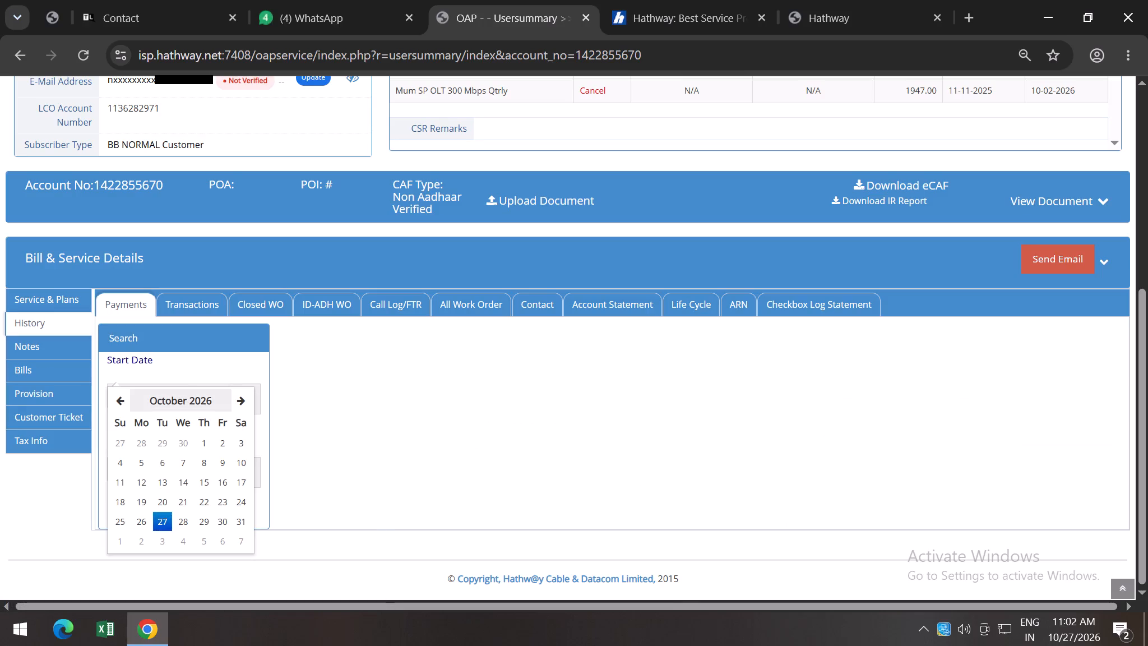
pyautogui.doubleClick(174, 403)
pyautogui.click(170, 427)
pyautogui.click(174, 469)
pyautogui.click(174, 484)
pyautogui.click(176, 497)
pyautogui.click(183, 509)
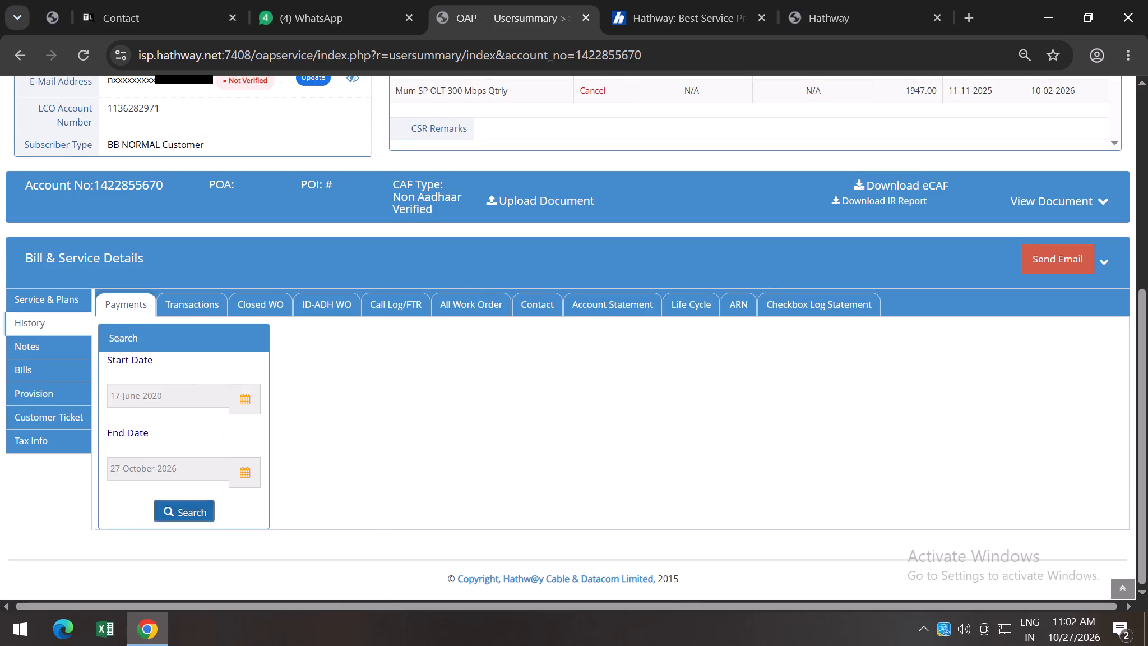
# Review the customer's payment list against the plan details in the account summary.
pyautogui.scroll(-9, 370, 497)
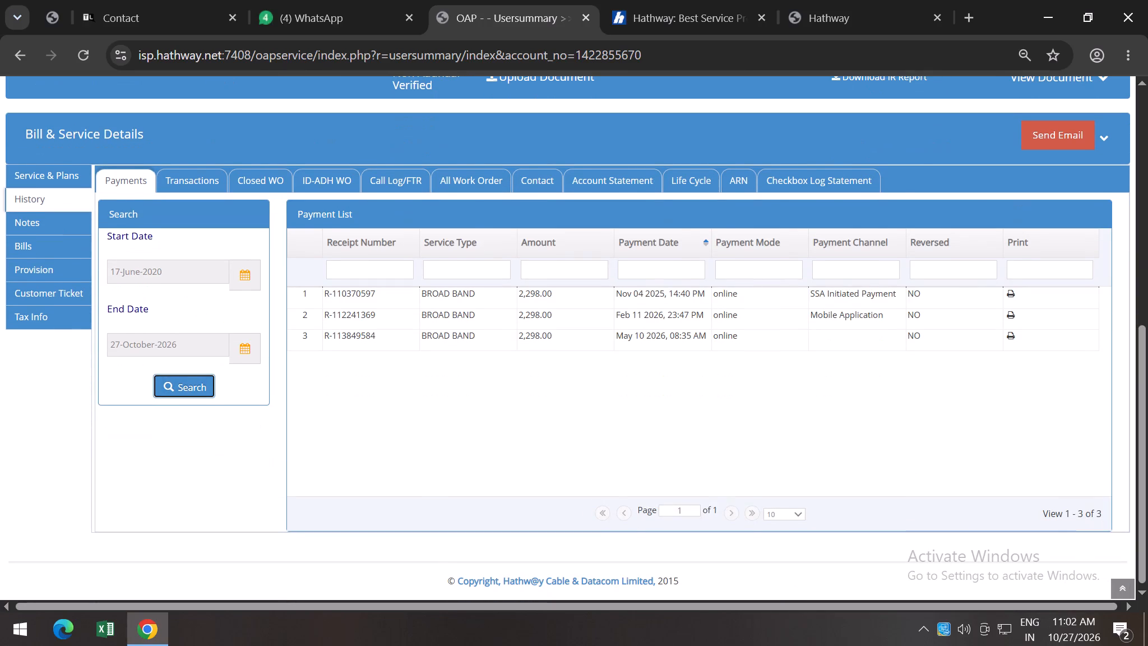
pyautogui.scroll(1, 562, 366)
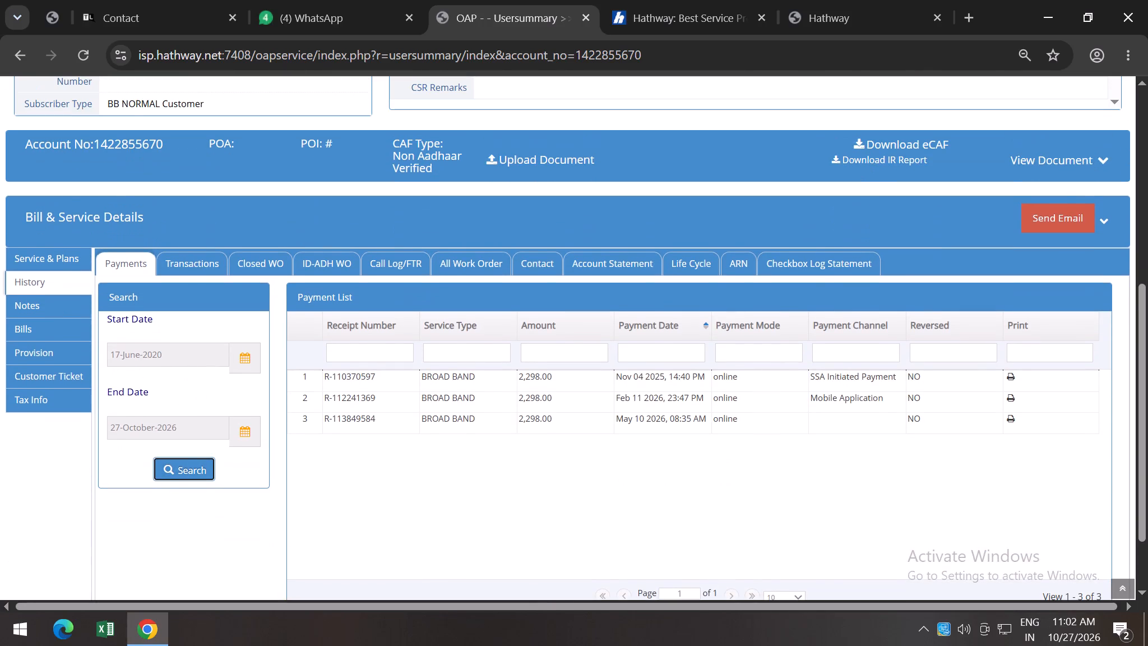
pyautogui.scroll(2, 562, 366)
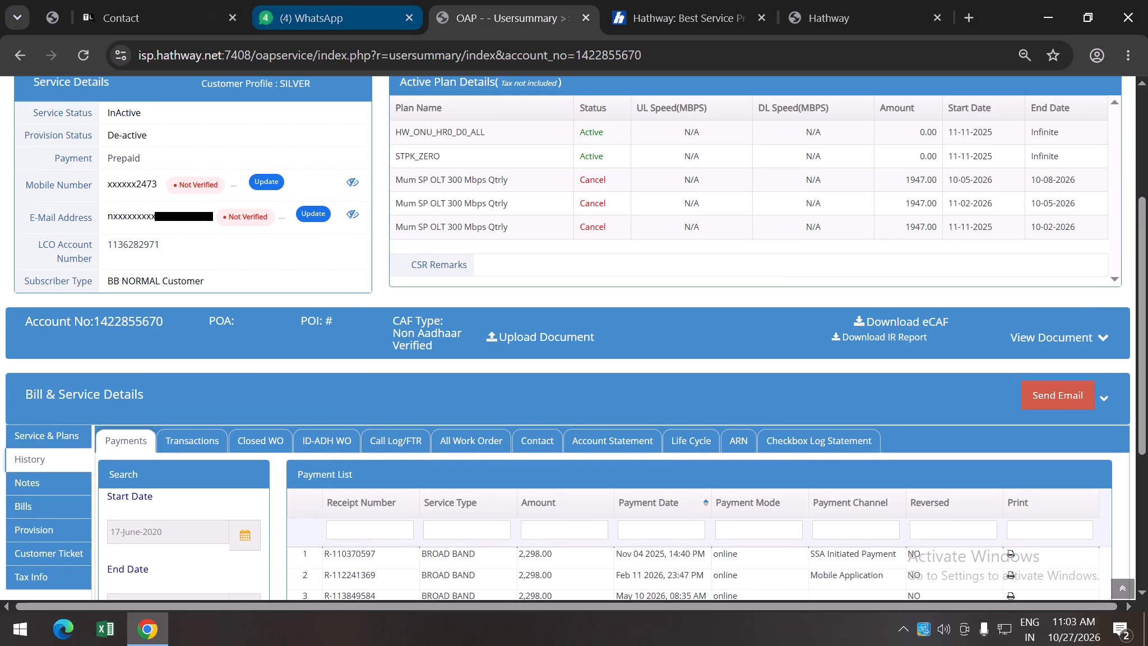
# Switch to the Tubelight dialer and end the ongoing Mumbai Win-back call.
pyautogui.click(148, 8)
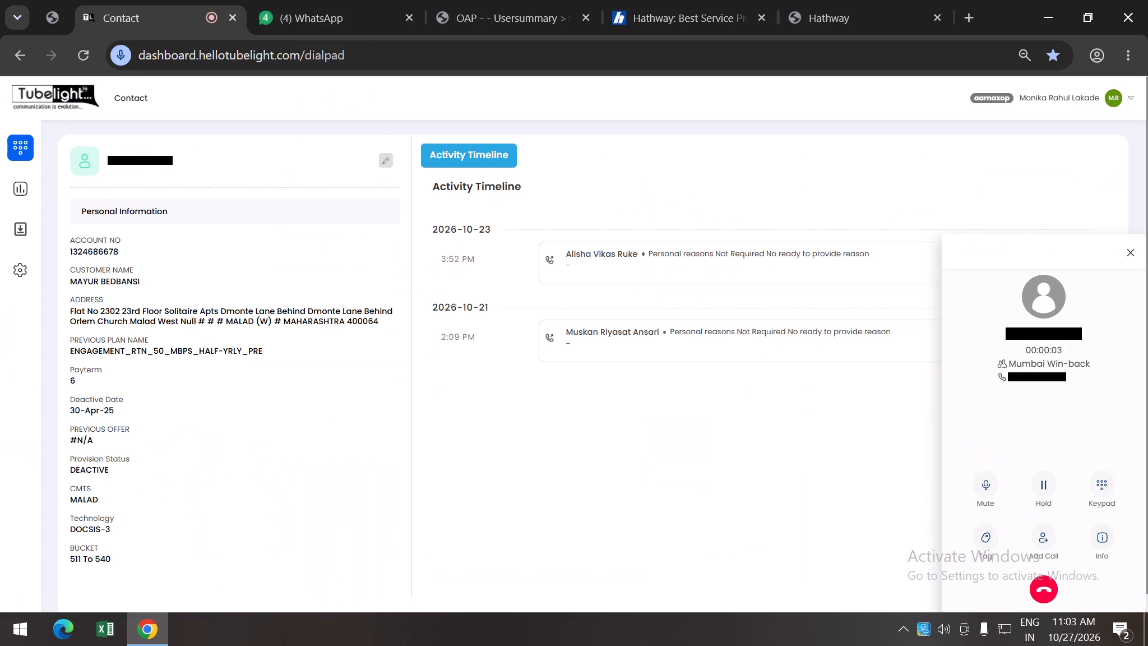
pyautogui.click(1043, 582)
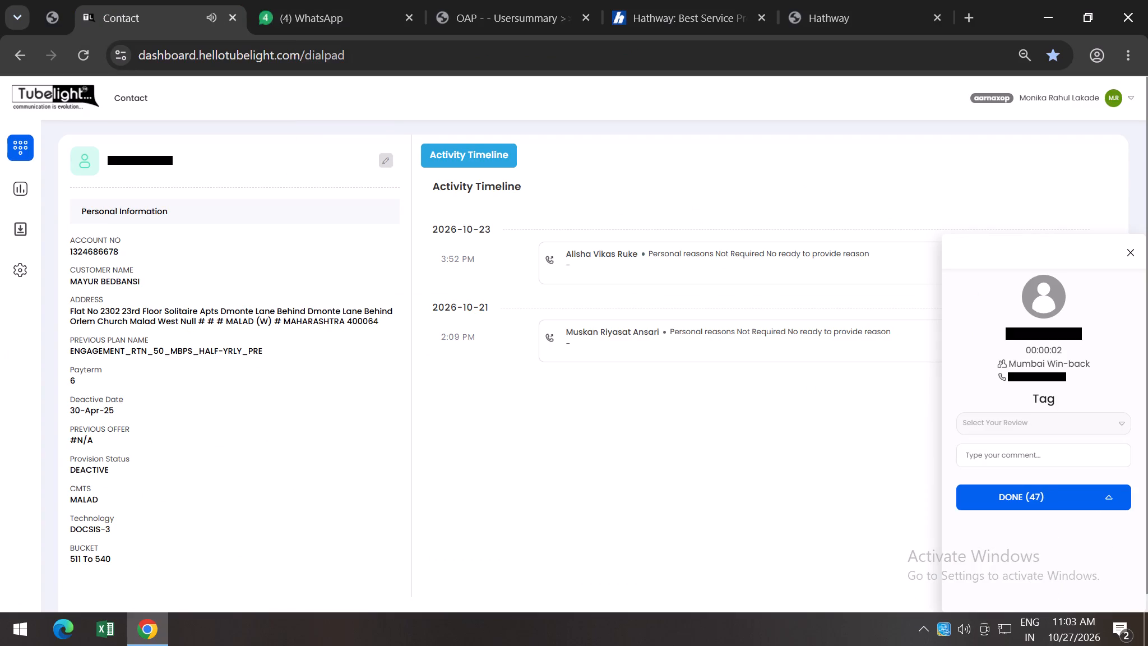
# Switch back to the customer's account summary in Hathway OAP.
pyautogui.click(488, 0)
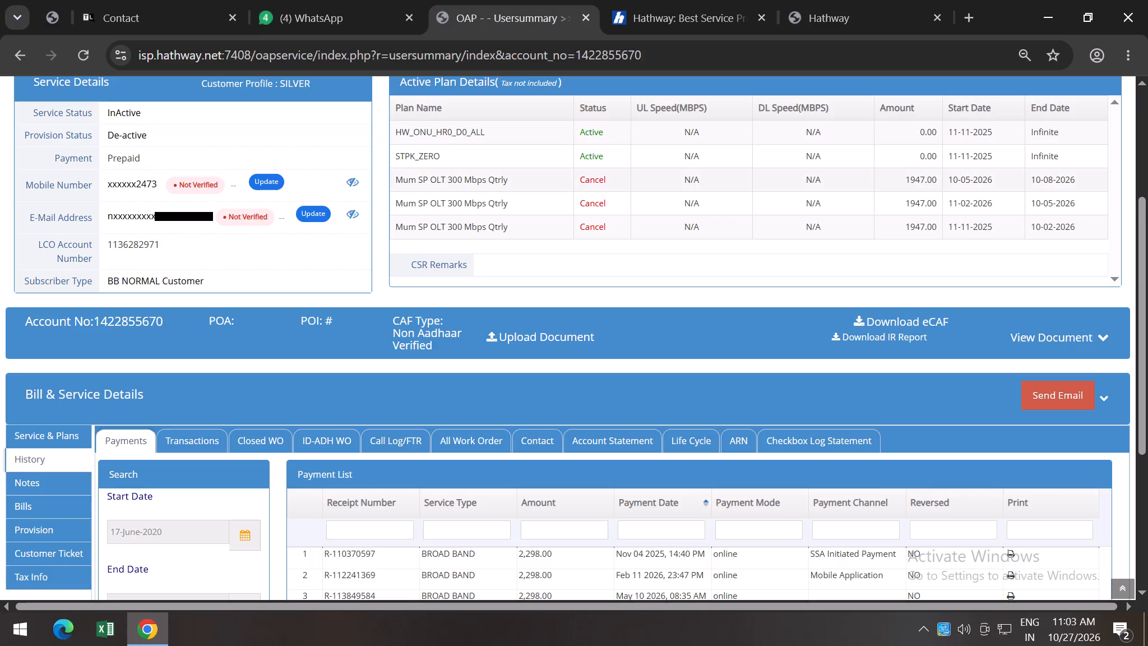
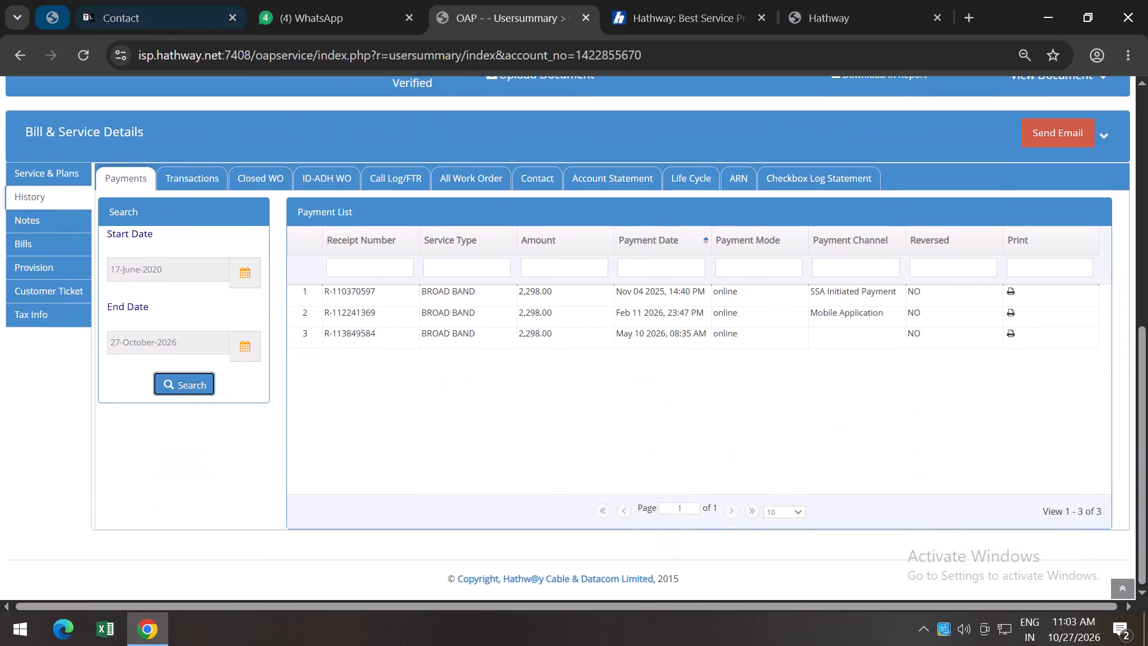
# Review the customer's Service Details and Active Plan Details in the account summary.
pyautogui.moveTo(879, 45); pyautogui.dragTo(673, 370, button='right')
pyautogui.scroll(4, 607, 262)
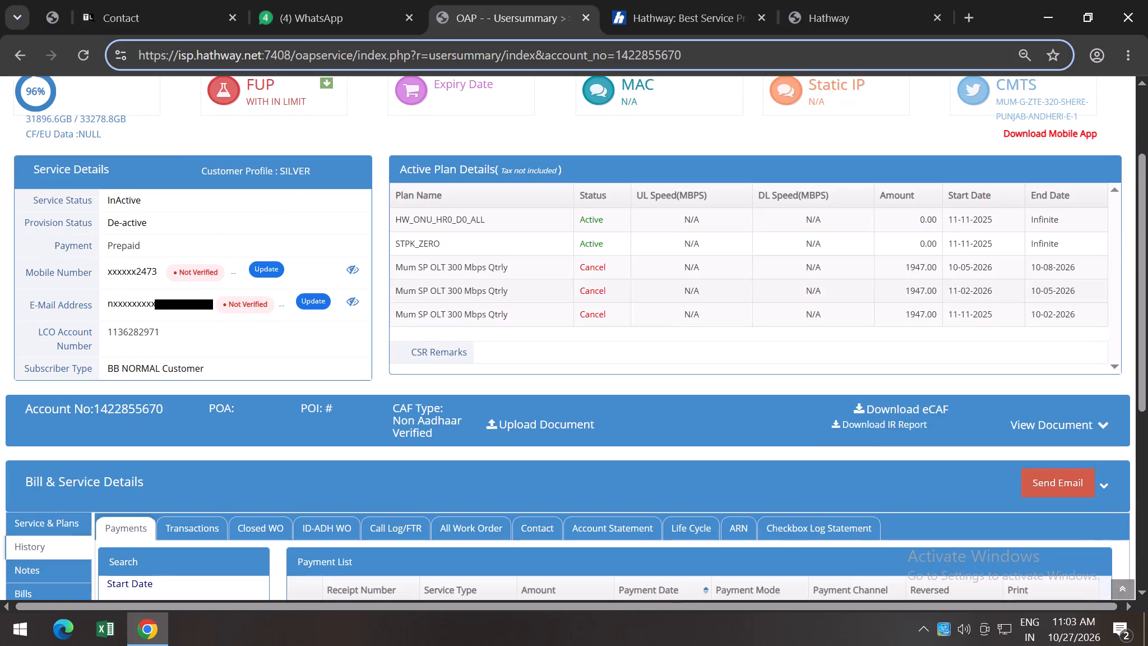
pyautogui.scroll(1, 425, 323)
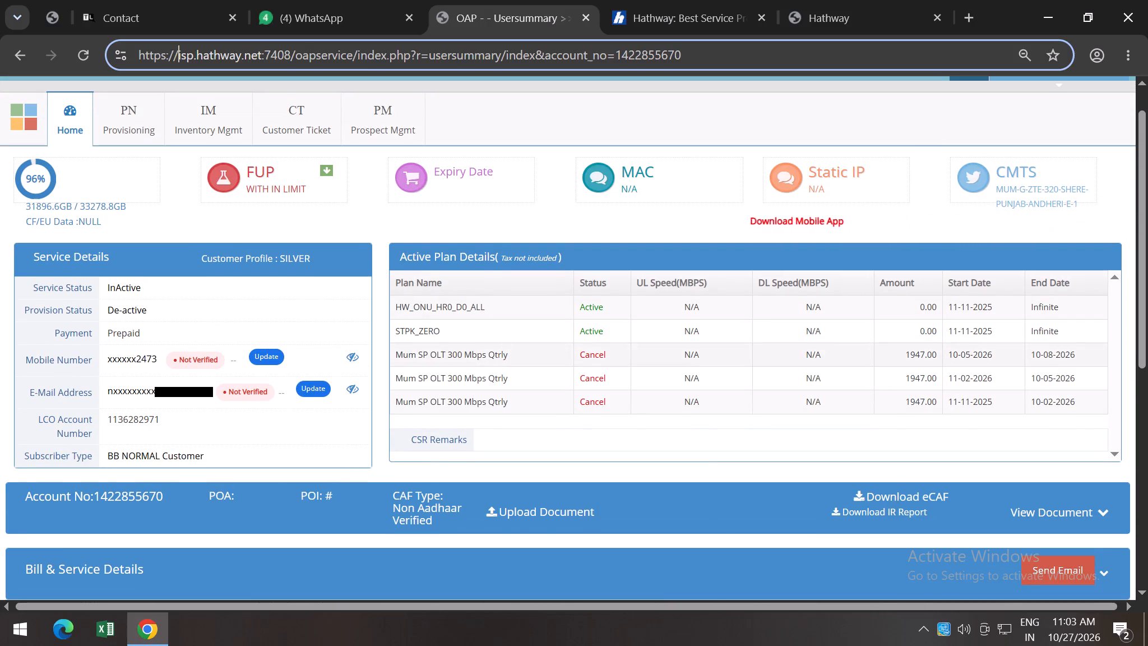
# Review the customer's inactive service under Service & Plans by opening its service details, and close them once checked.
pyautogui.scroll(-7, 497, 354)
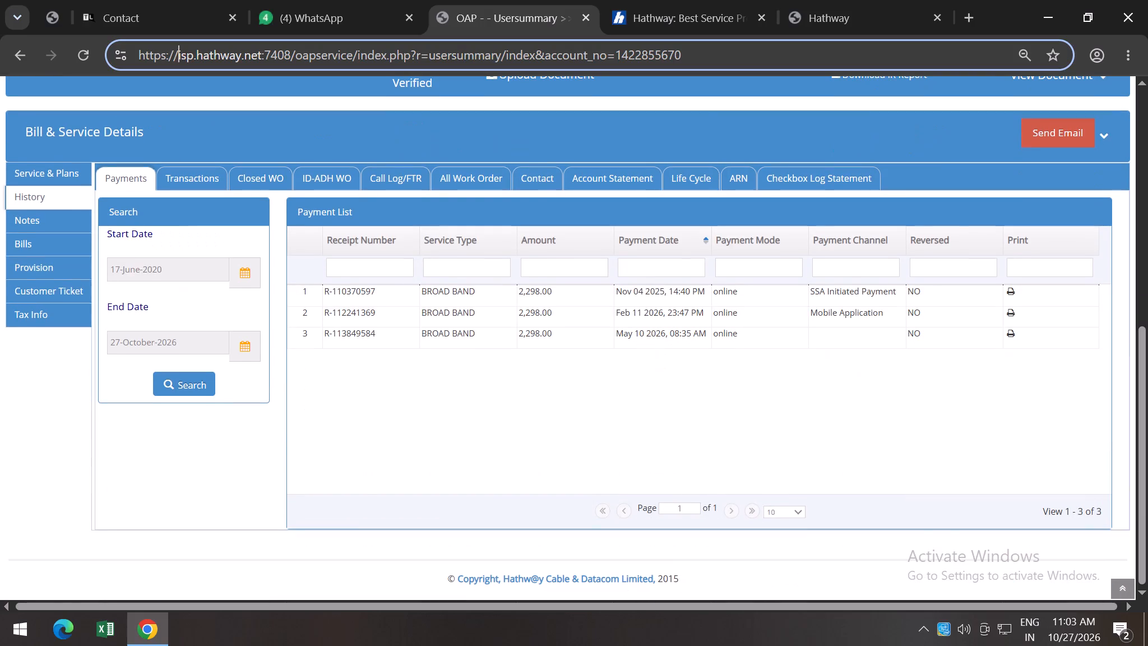
pyautogui.scroll(2, 71, 236)
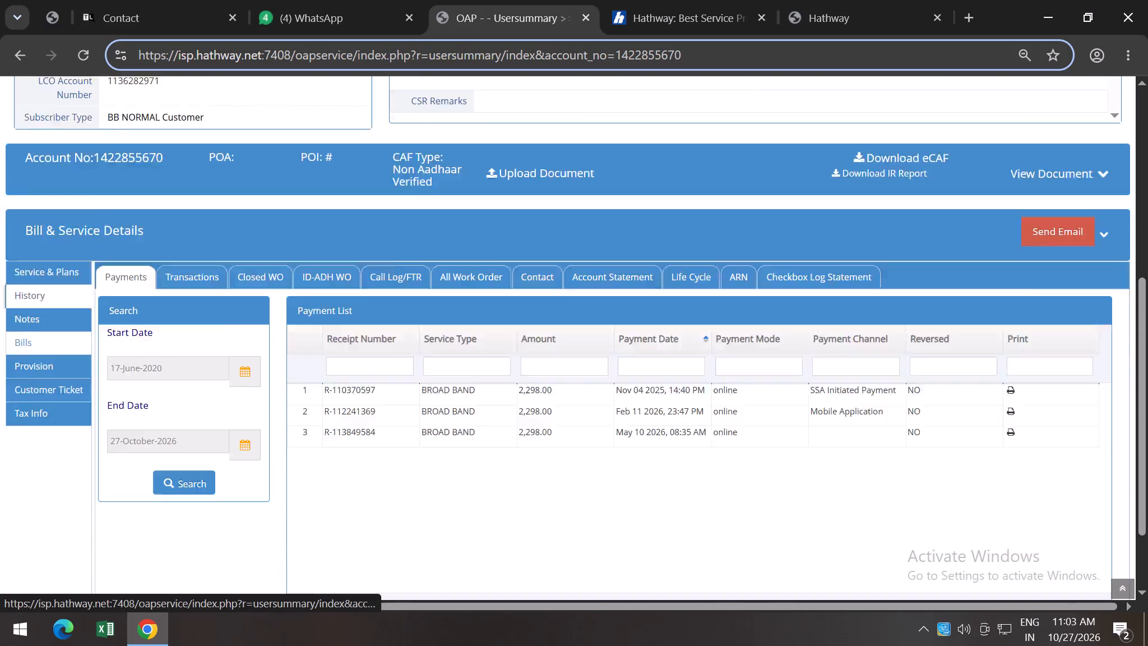
pyautogui.scroll(-1, 71, 336)
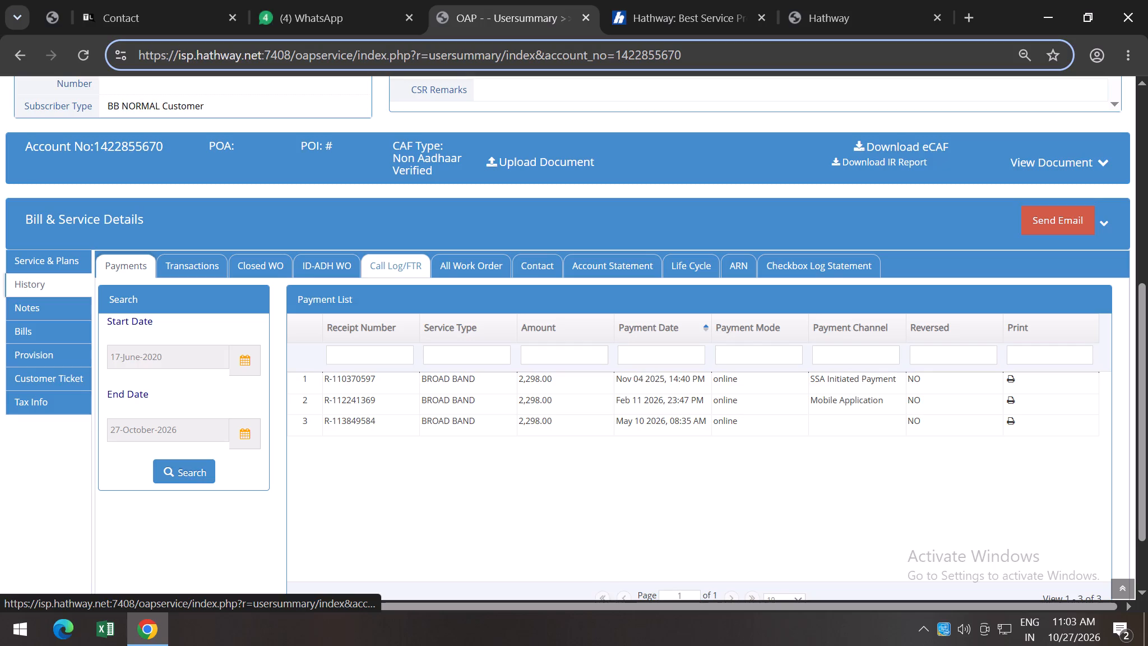
pyautogui.click(68, 261)
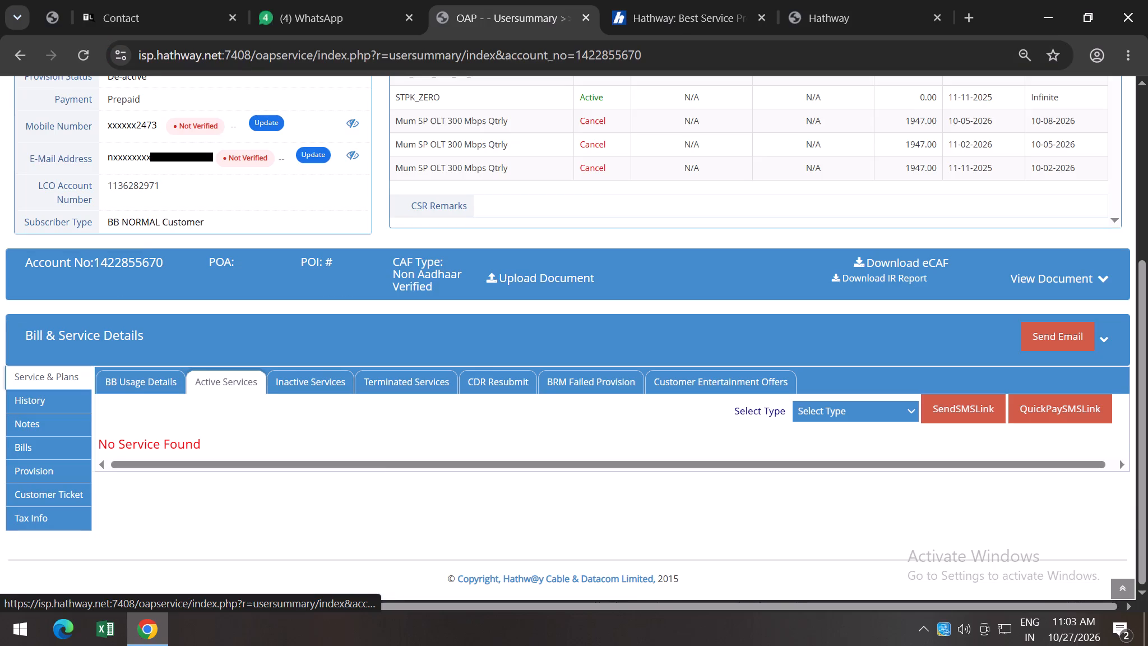
pyautogui.click(300, 381)
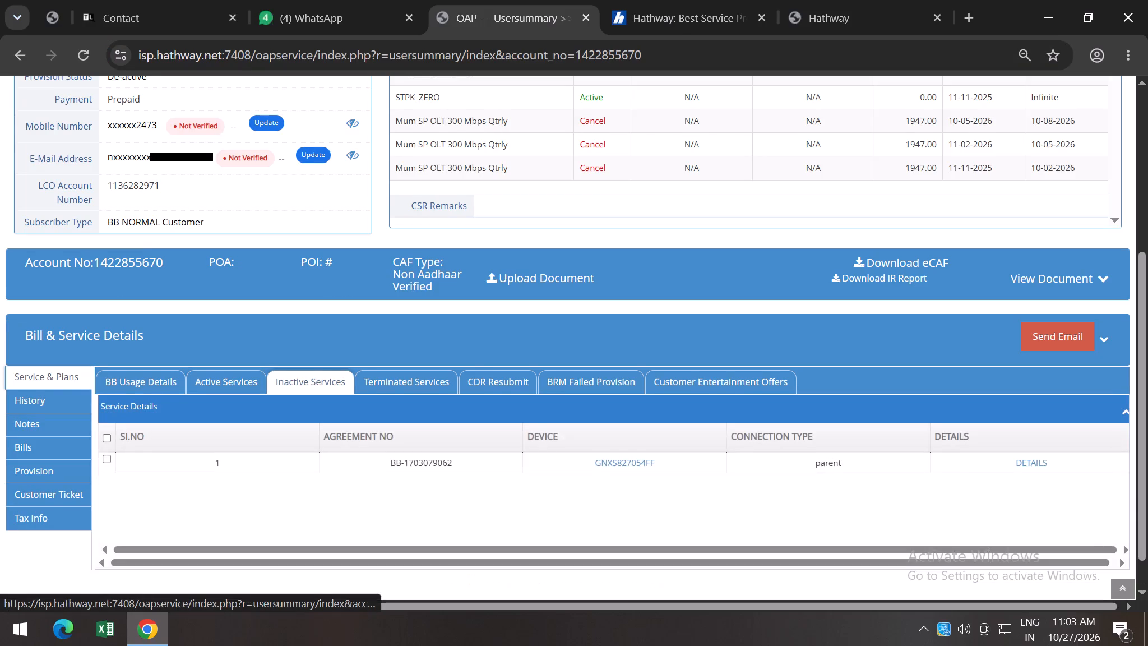
pyautogui.scroll(-5, 765, 427)
pyautogui.click(1028, 426)
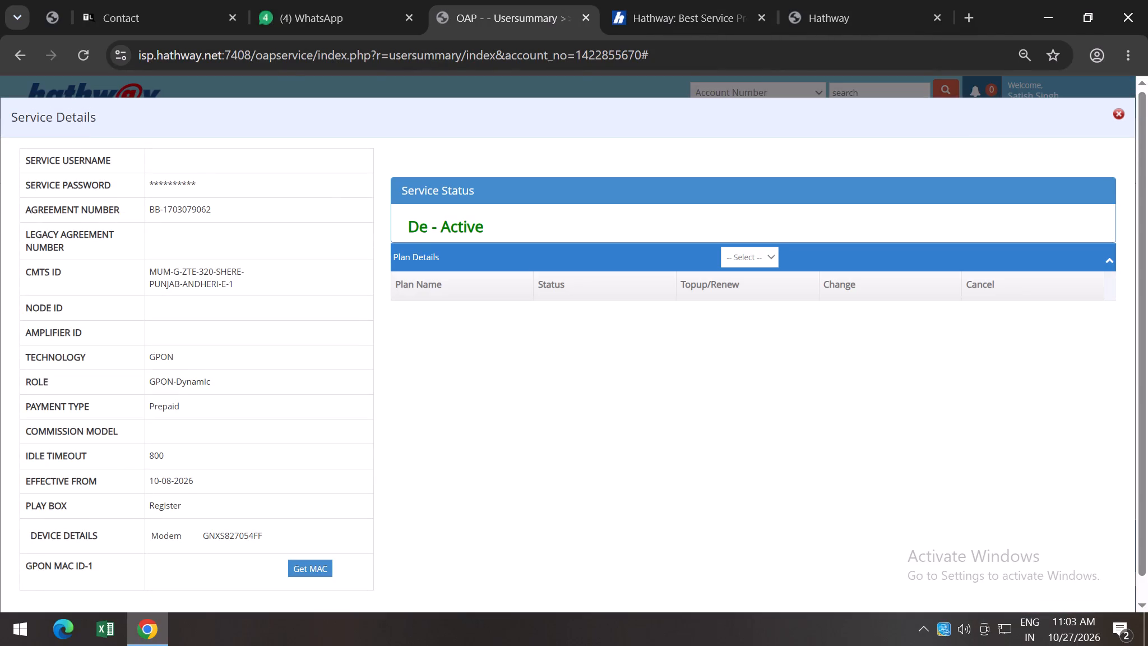
pyautogui.click(1122, 114)
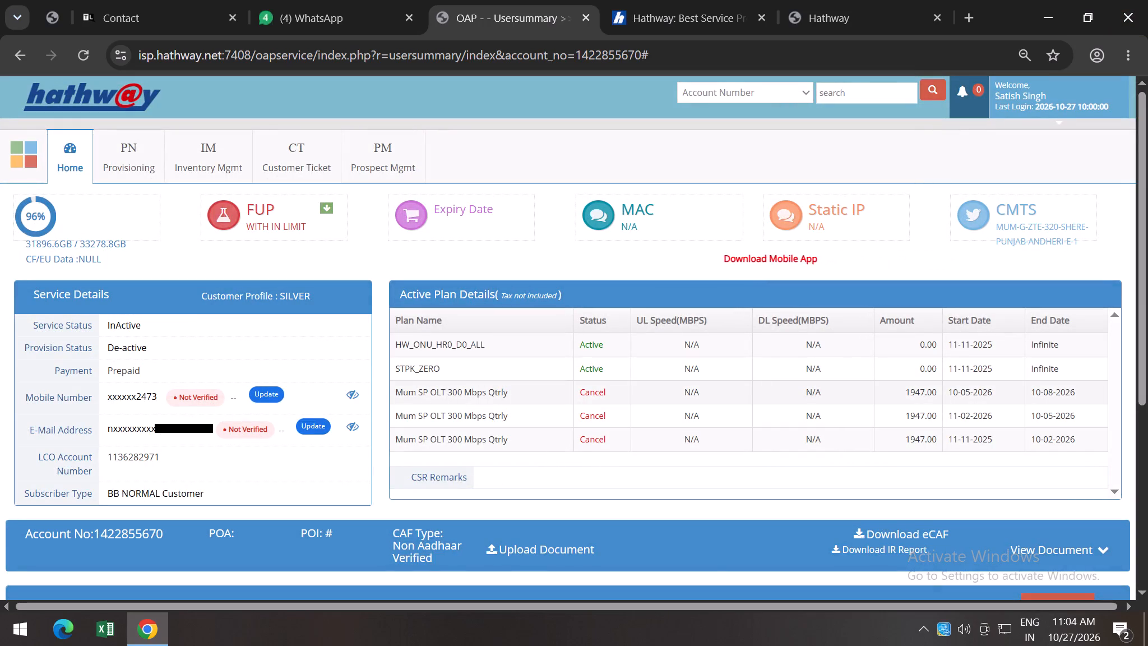
pyautogui.scroll(-1, 502, 349)
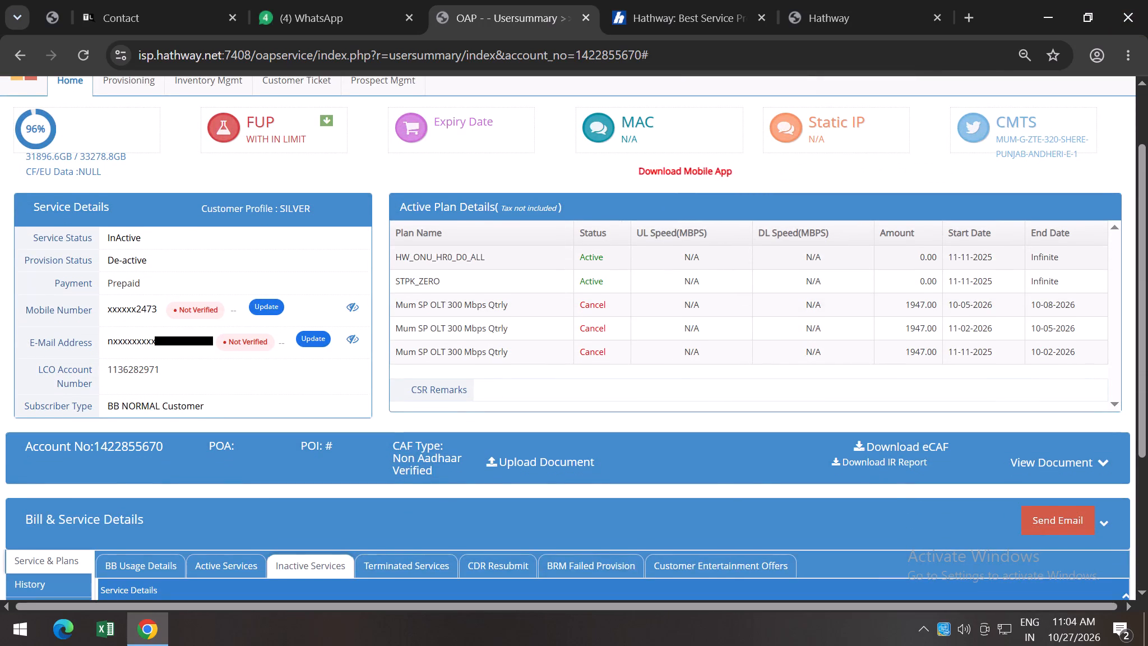
# Examine the customer's plan entries under Active Plan Details, checking the HW_ONU_HR0_D0_ALL plan's status, amount and end date.
pyautogui.moveTo(448, 262); pyautogui.dragTo(453, 262)
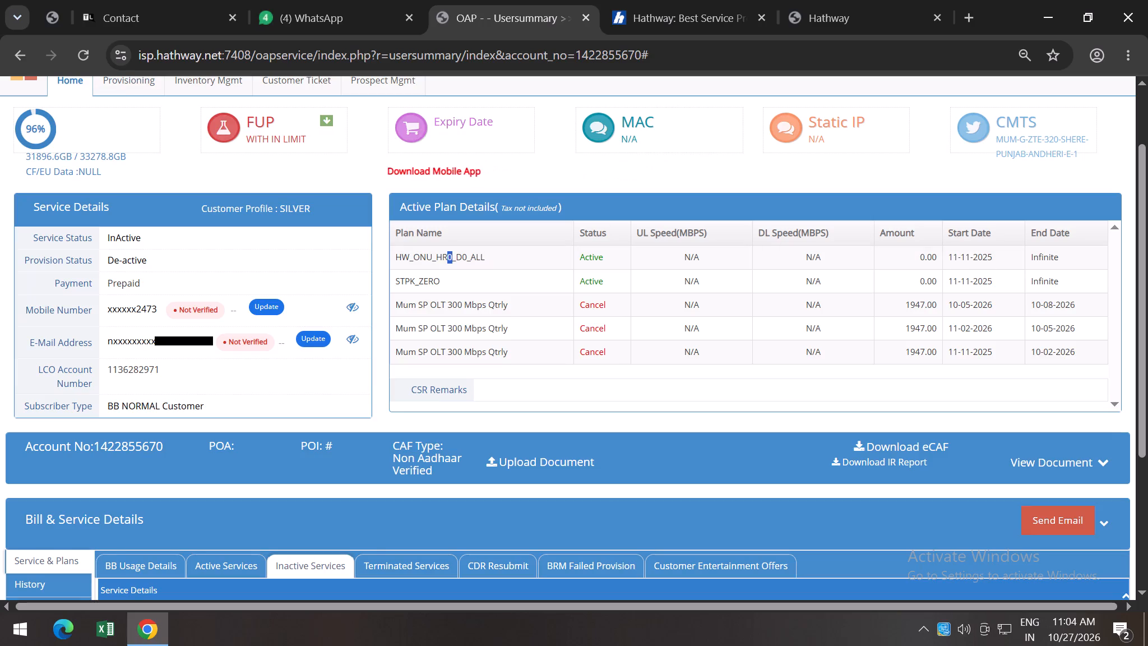
pyautogui.click(601, 263)
pyautogui.click(598, 257)
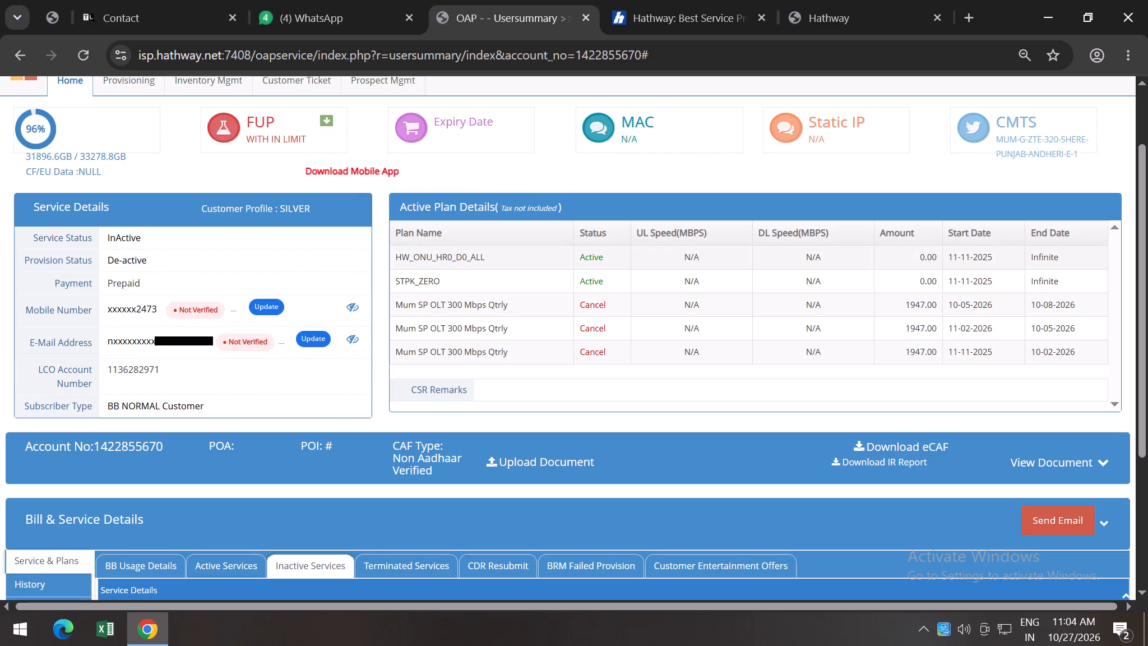
pyautogui.click(454, 257)
pyautogui.doubleClick(454, 257)
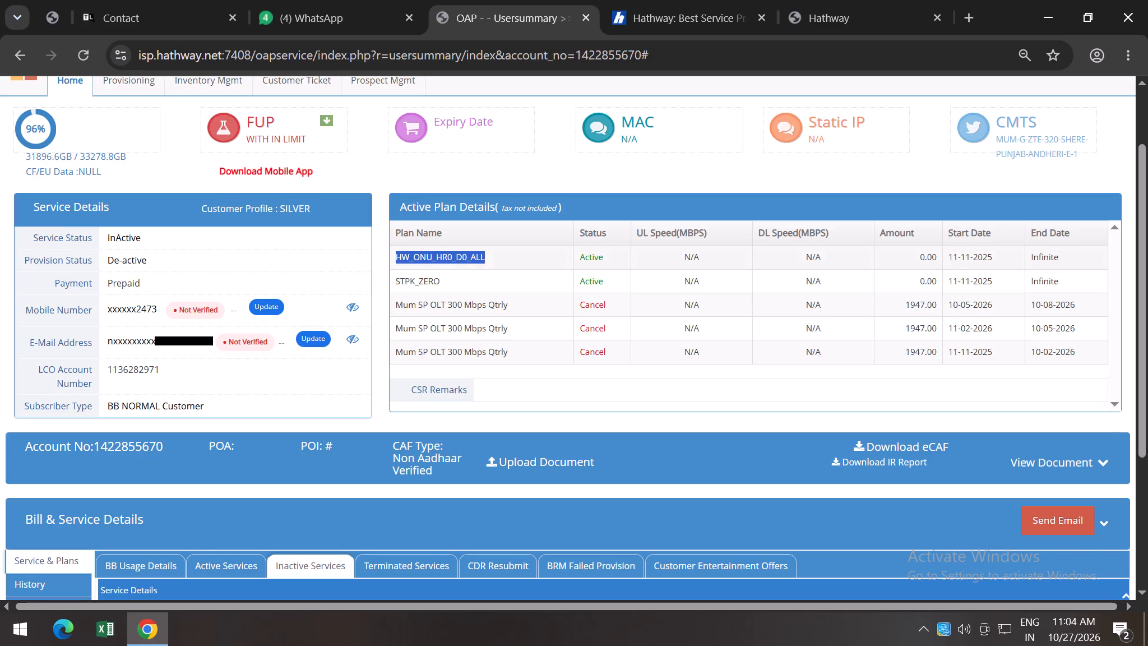
pyautogui.click(957, 259)
pyautogui.click(1043, 255)
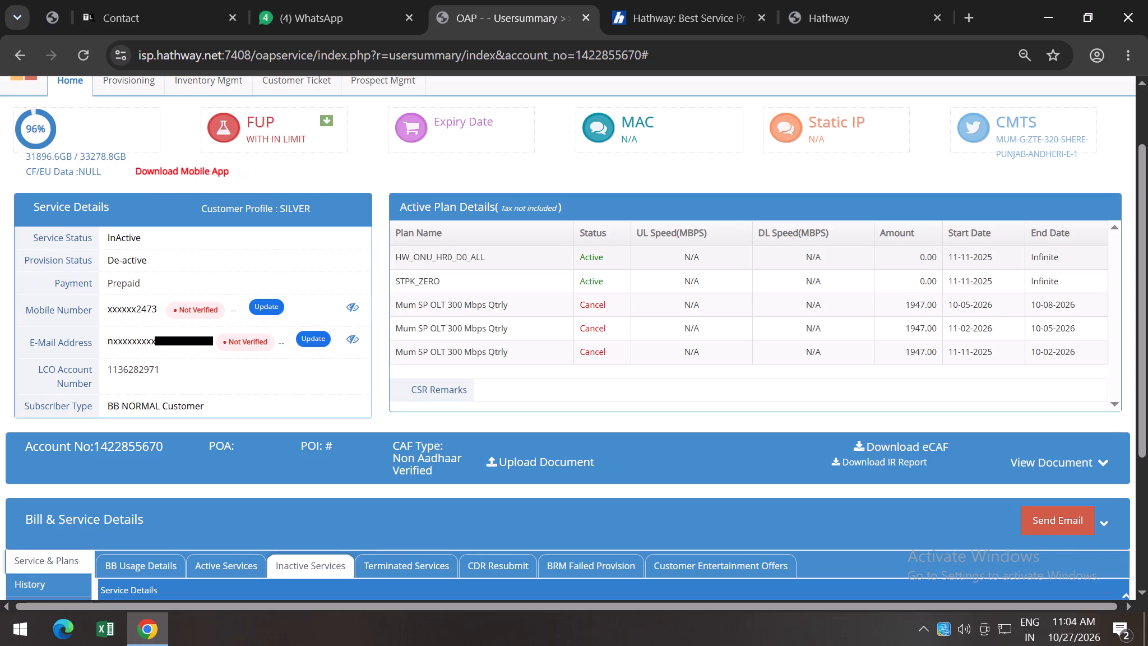
pyautogui.doubleClick(1043, 255)
pyautogui.click(1043, 255)
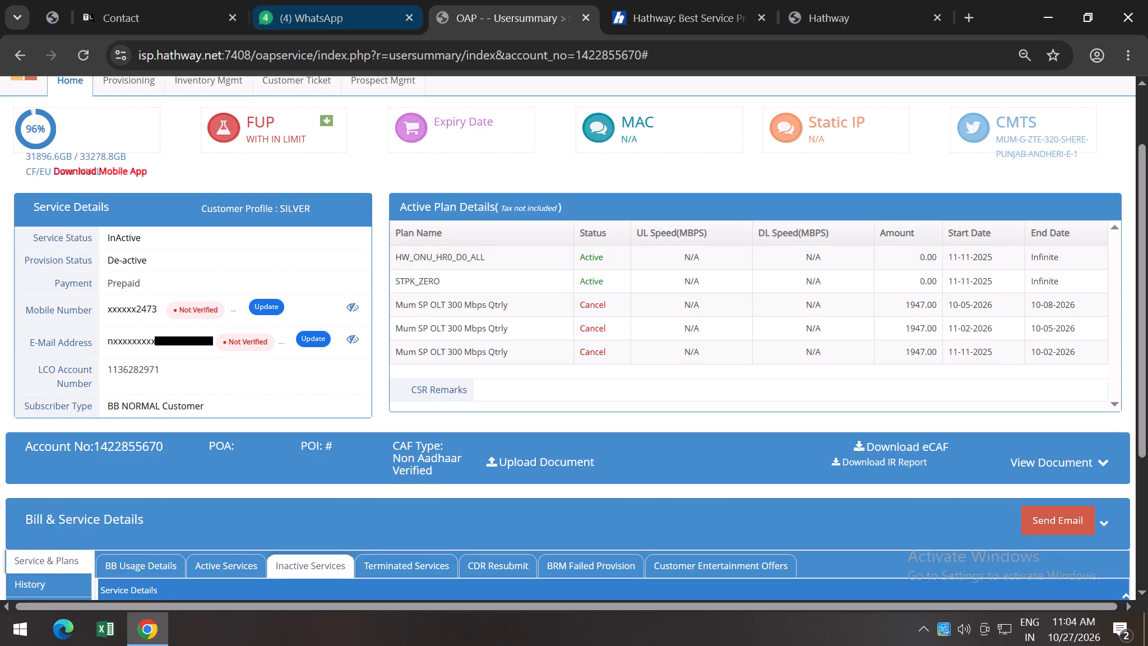
pyautogui.scroll(-8, 262, 329)
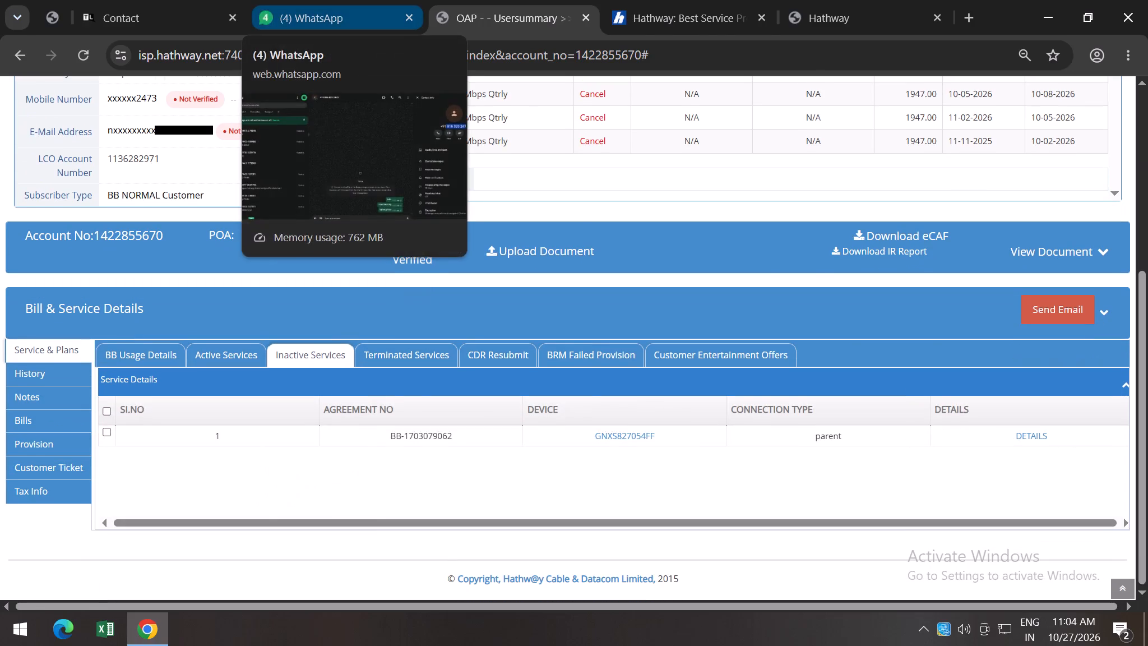
# Check the Tubelight dialer dashboard and return to the customer's OAP account summary.
pyautogui.click(538, 10)
pyautogui.scroll(-8, 194, 357)
pyautogui.click(187, 2)
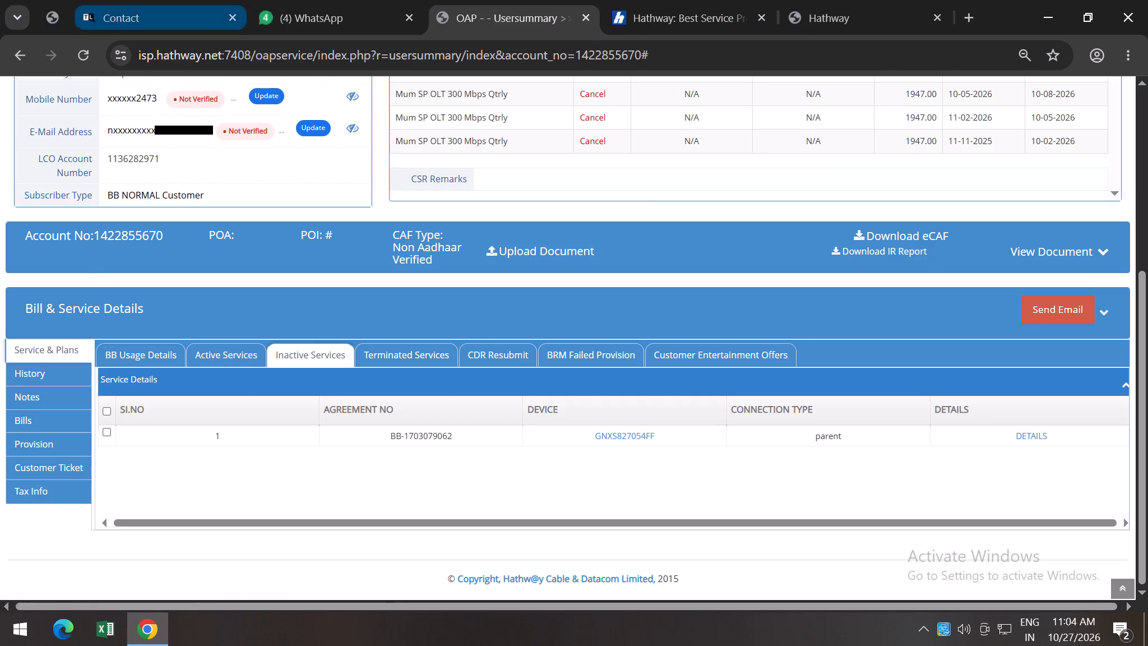
pyautogui.click(596, 1)
pyautogui.click(197, 0)
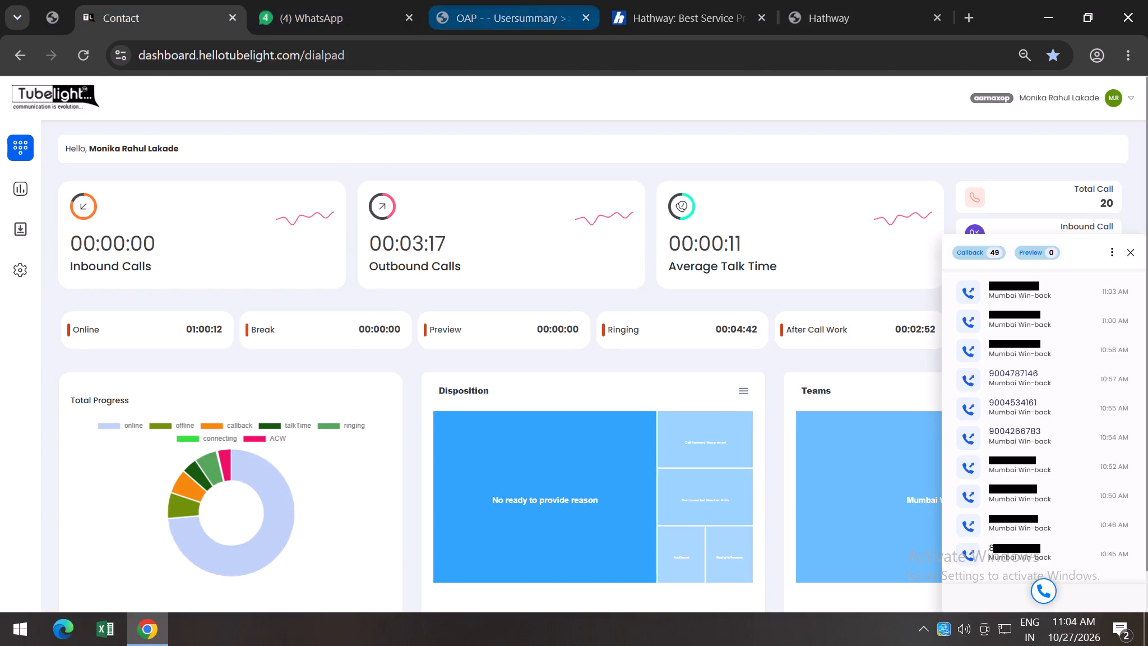
pyautogui.click(466, 14)
# Reveal the customer's masked mobile number and e-mail address in the Service Details section.
pyautogui.scroll(-6, 190, 442)
pyautogui.scroll(3, 195, 408)
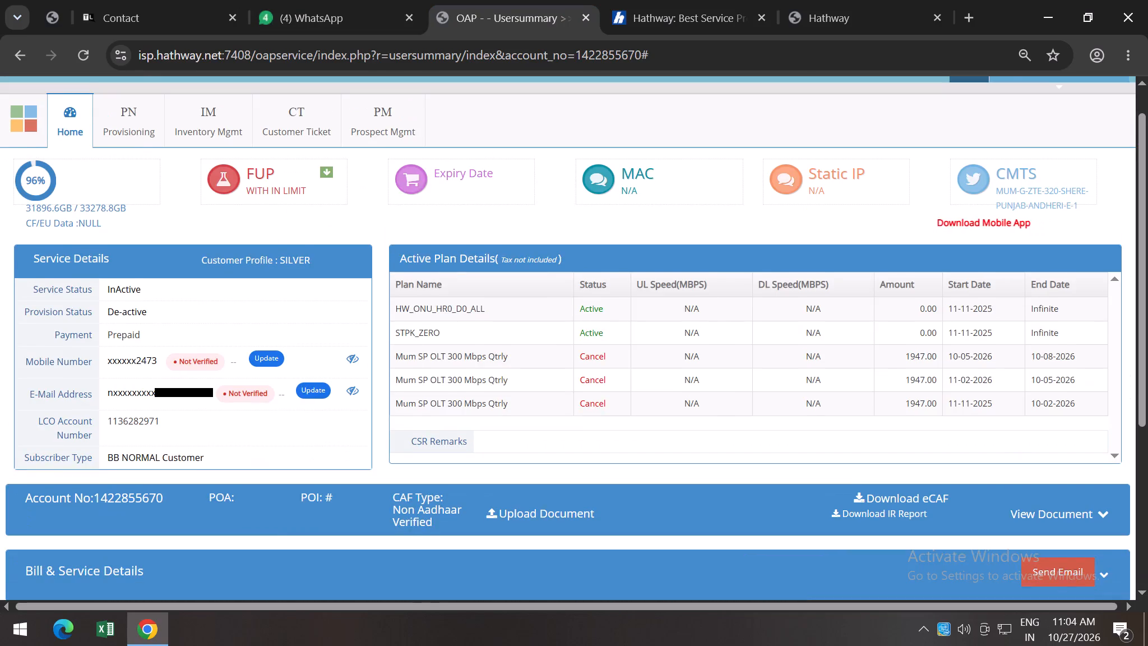
pyautogui.scroll(2, 195, 408)
pyautogui.scroll(-3, 219, 396)
pyautogui.scroll(-6, 260, 379)
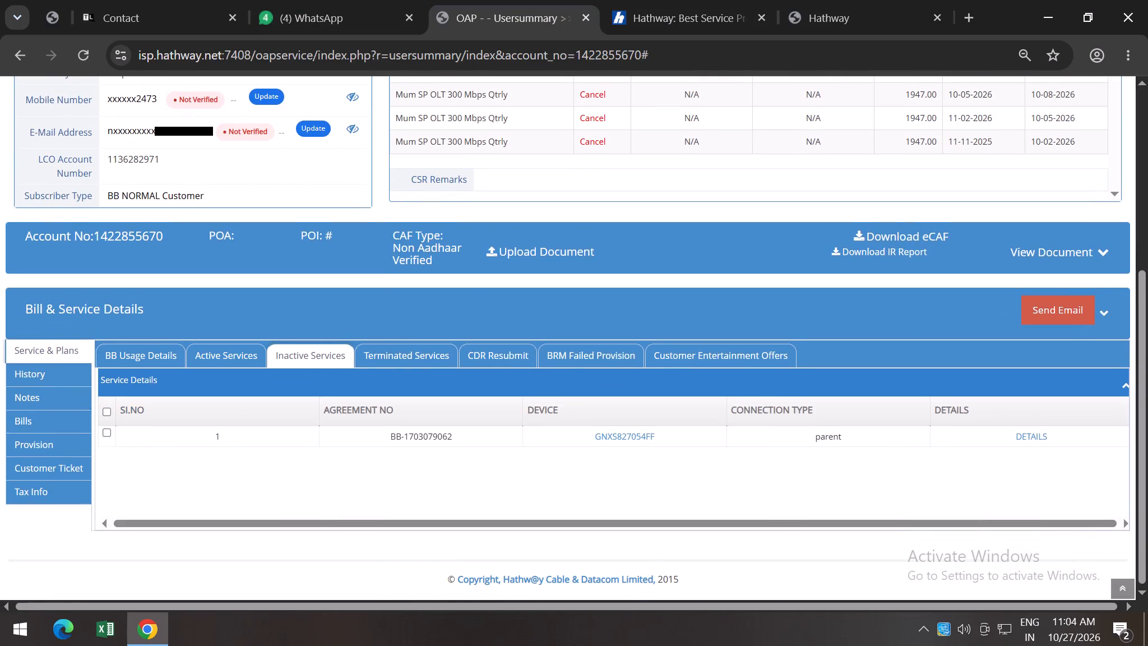
pyautogui.click(347, 126)
pyautogui.click(356, 95)
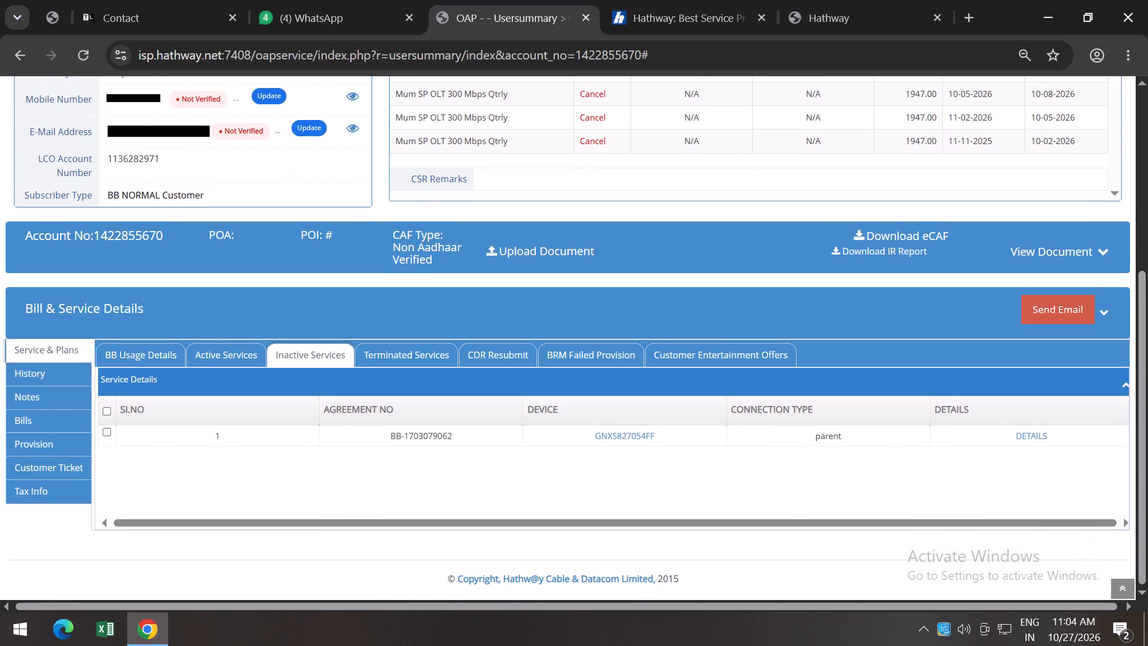
pyautogui.click(349, 133)
pyautogui.click(351, 98)
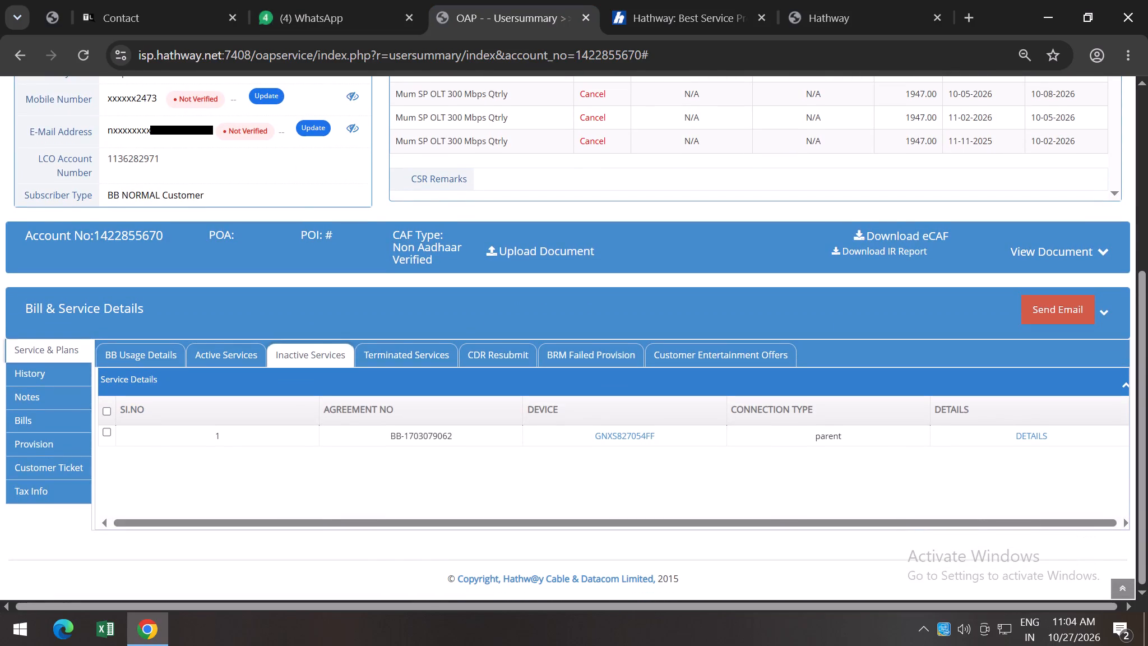
pyautogui.click(351, 98)
pyautogui.click(352, 117)
pyautogui.click(352, 128)
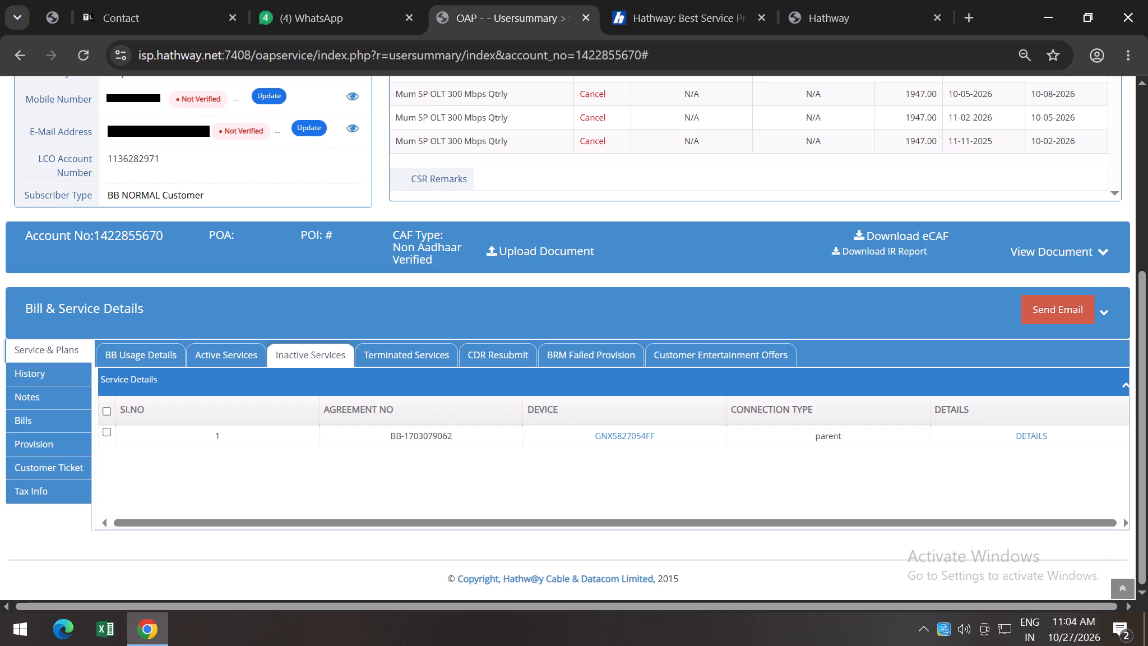
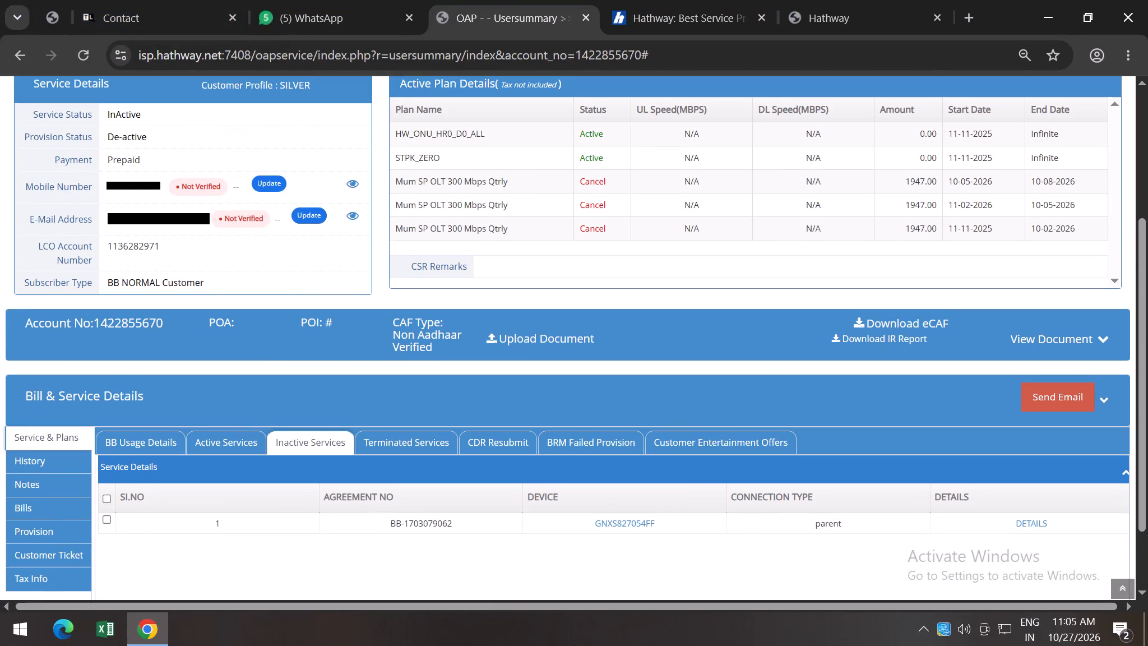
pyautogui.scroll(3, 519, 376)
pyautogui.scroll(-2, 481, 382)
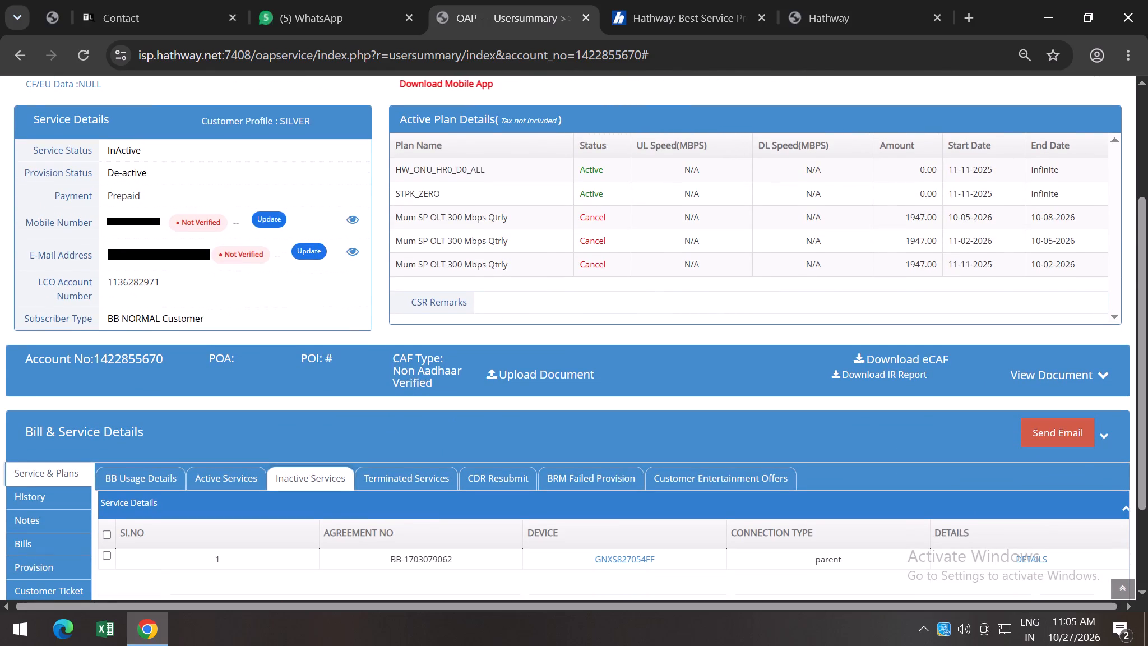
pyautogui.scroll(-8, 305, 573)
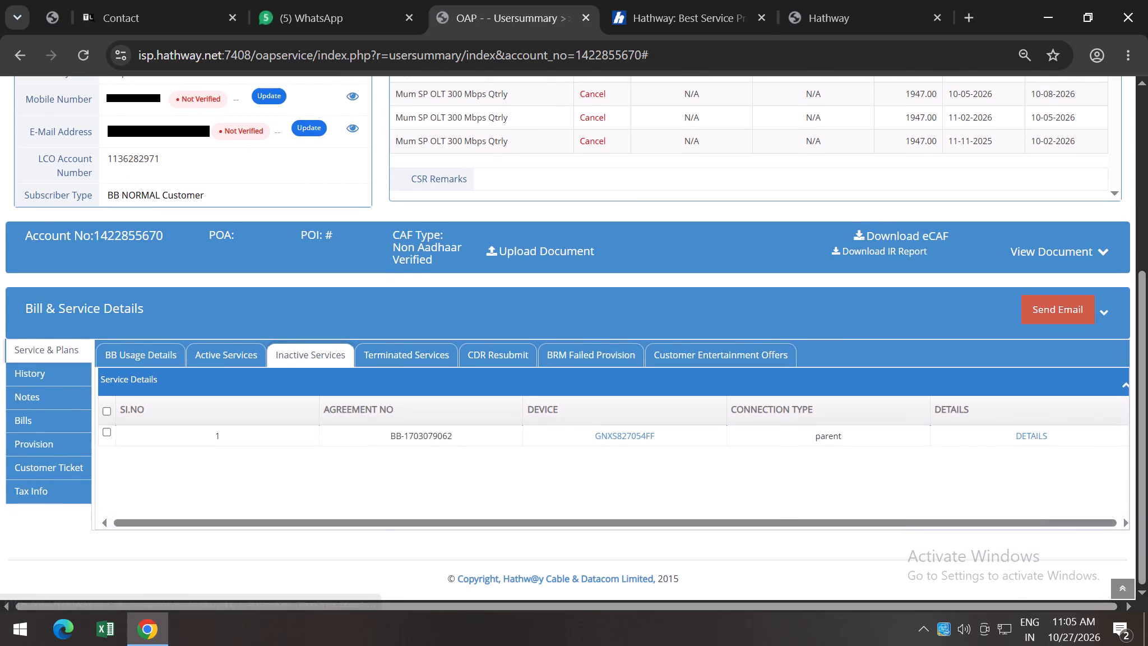
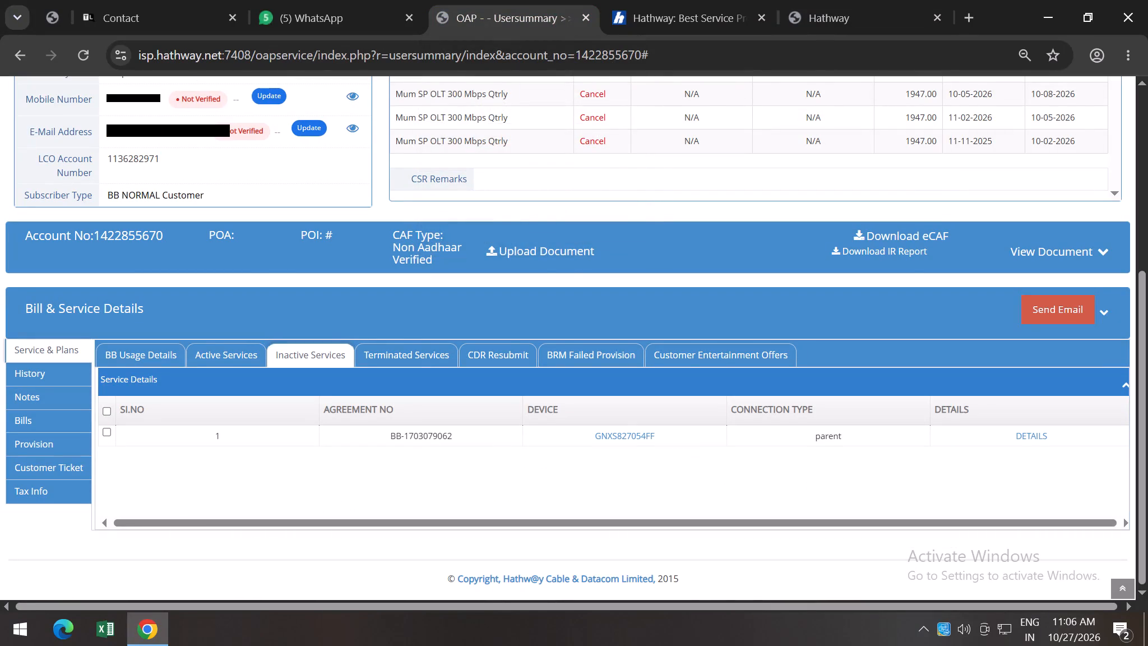
# Reveal the customer's masked mobile number in the account's contact details.
pyautogui.doubleClick(350, 98)
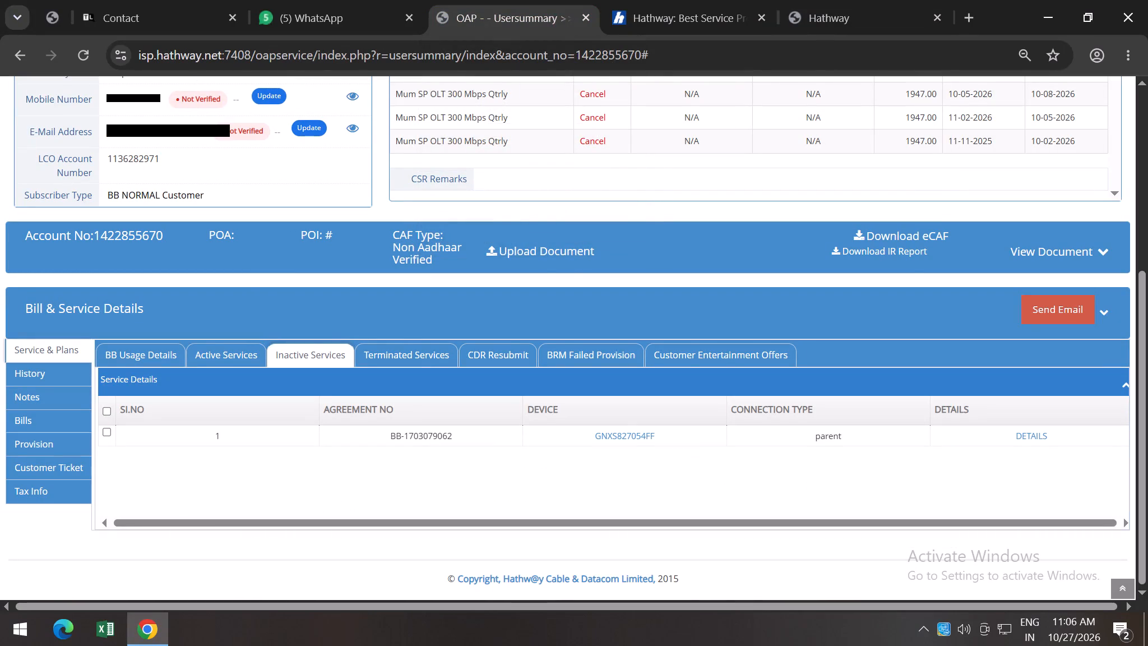
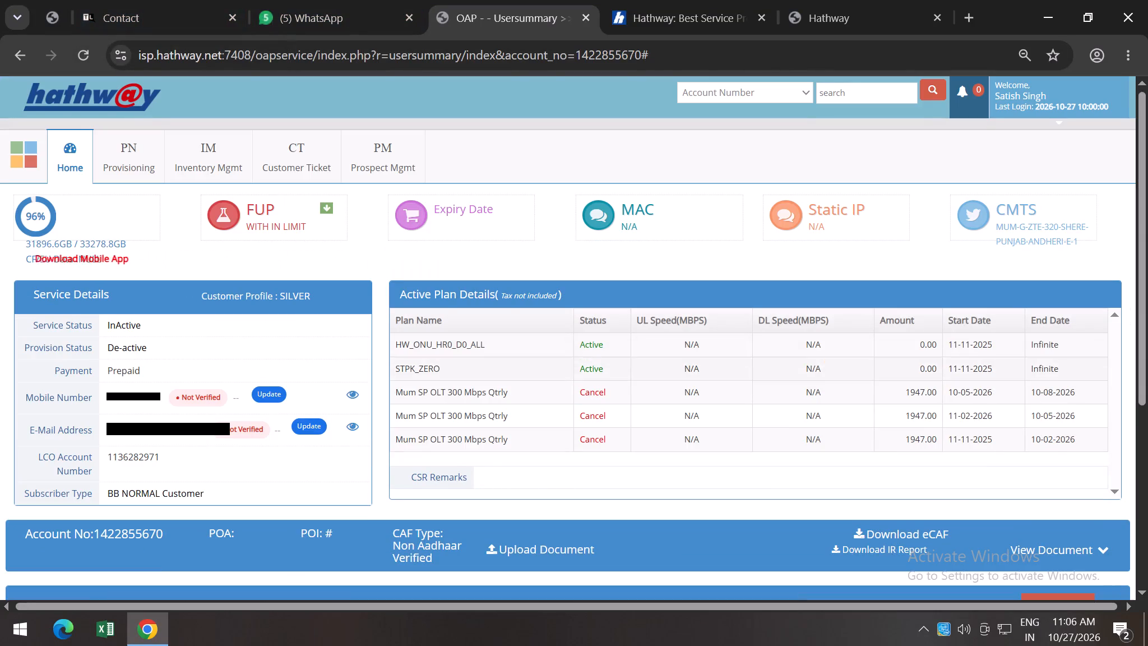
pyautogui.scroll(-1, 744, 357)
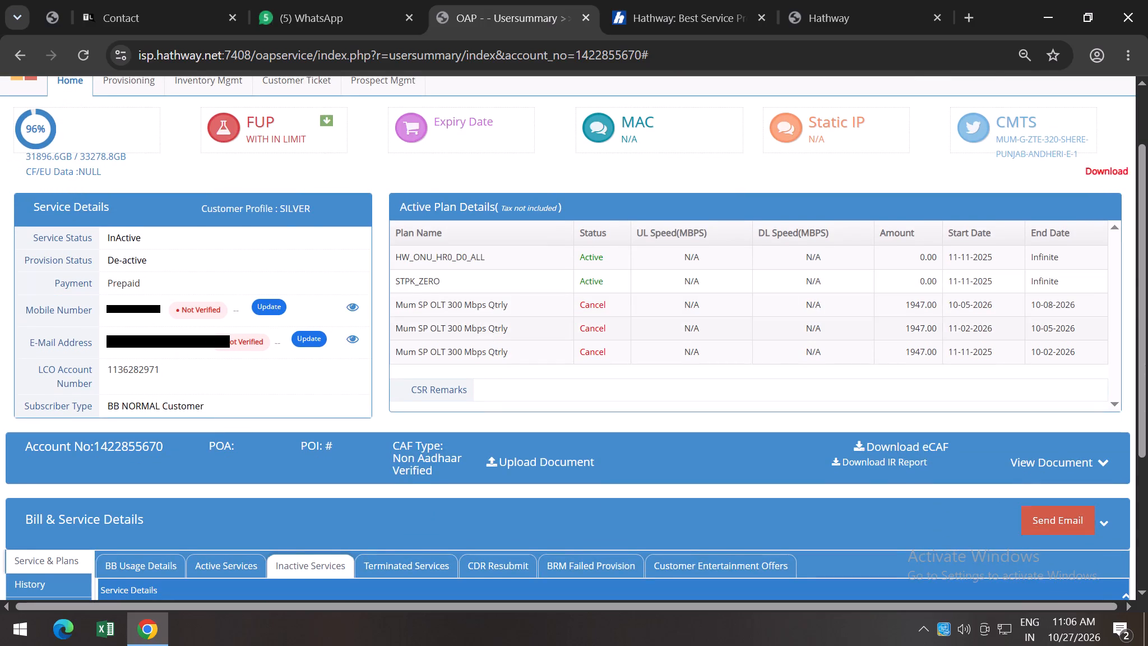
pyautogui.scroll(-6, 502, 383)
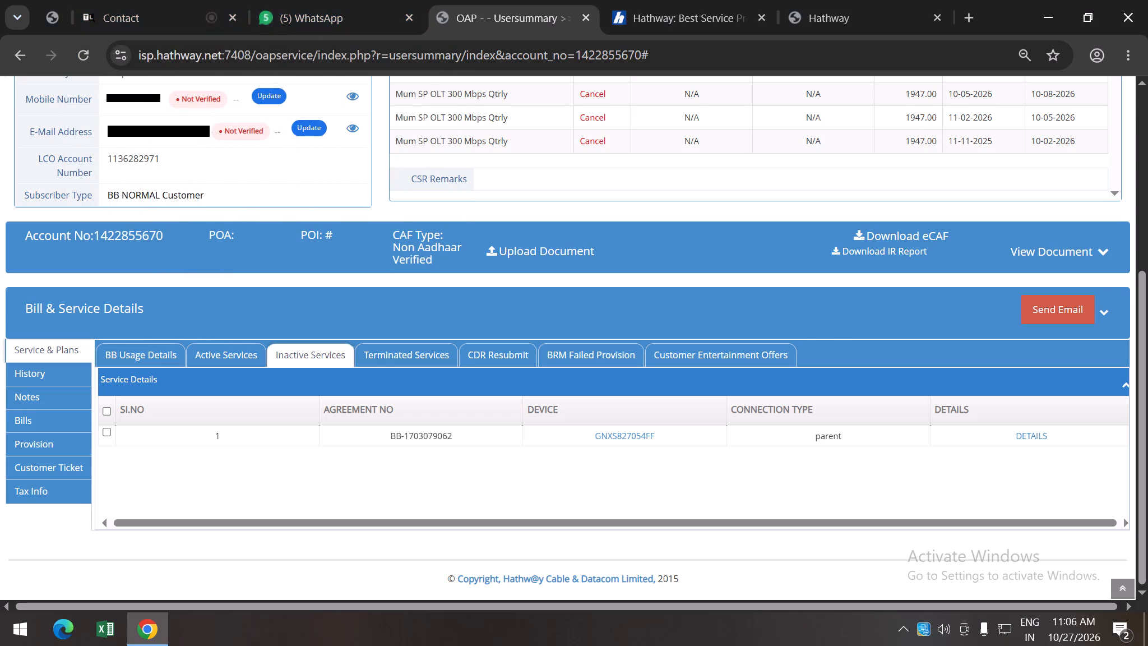
# Switch to the Tubelight dialer and end the current Mumbai Win-back call.
pyautogui.click(147, 0)
pyautogui.click(1049, 588)
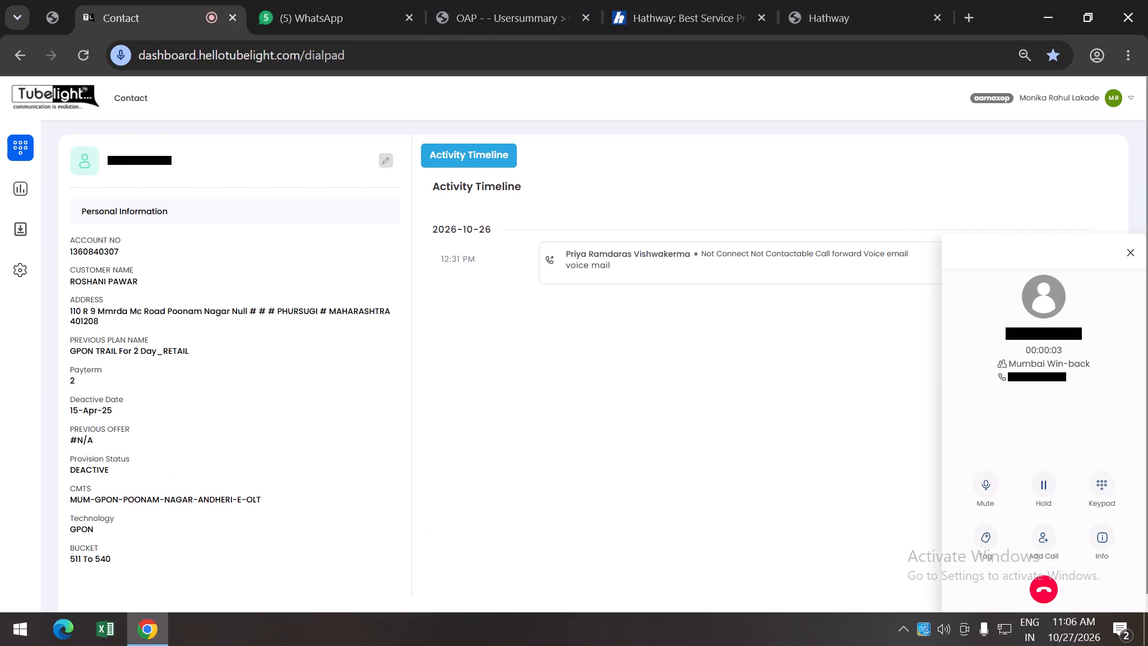
# Tag the ended Mumbai Win-back call with Personal reasons and Not Required.
pyautogui.click(1019, 434)
pyautogui.scroll(-2, 1029, 479)
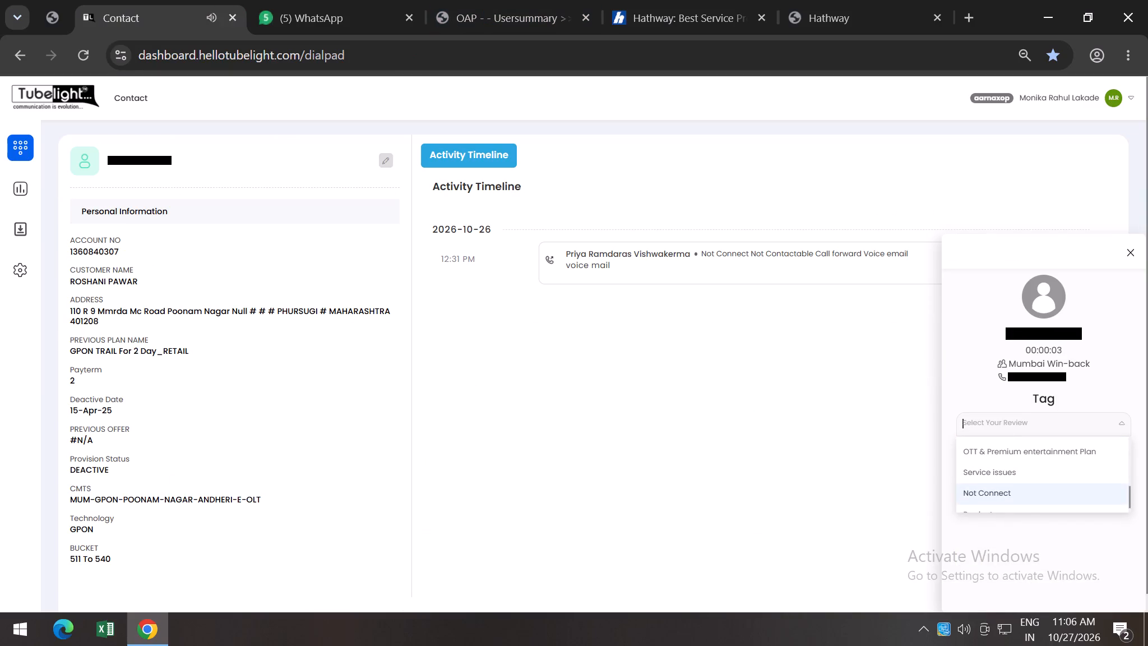
pyautogui.scroll(1, 1047, 461)
pyautogui.click(1041, 467)
pyautogui.moveTo(1063, 427); pyautogui.dragTo(1057, 437)
pyautogui.click(1019, 490)
pyautogui.moveTo(1073, 408); pyautogui.dragTo(1066, 438)
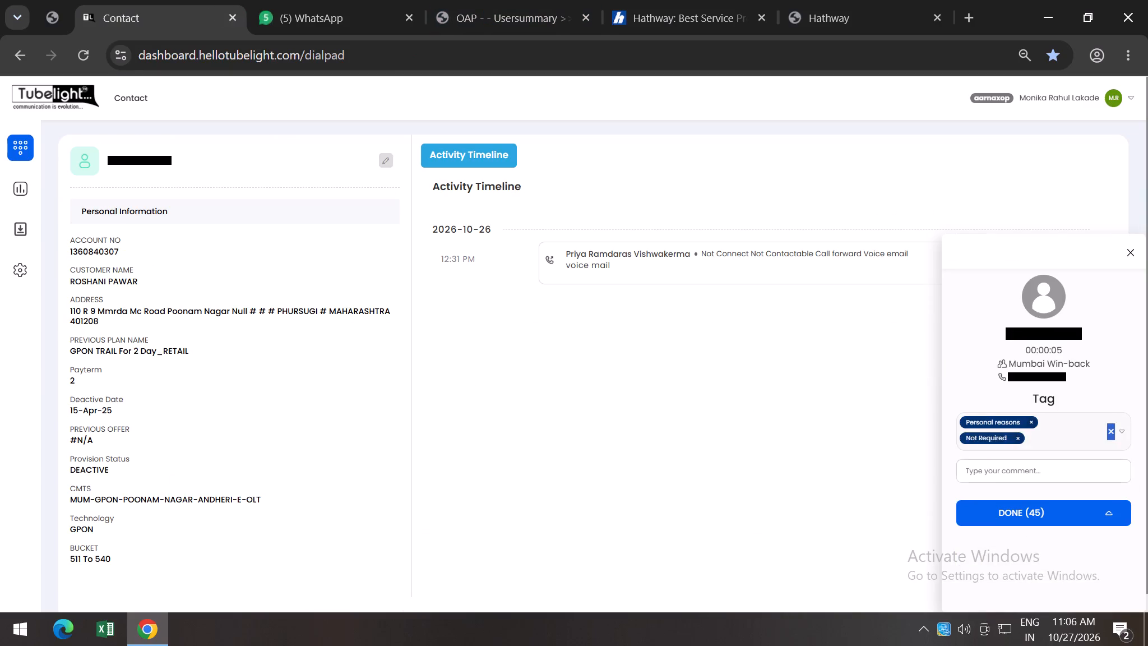
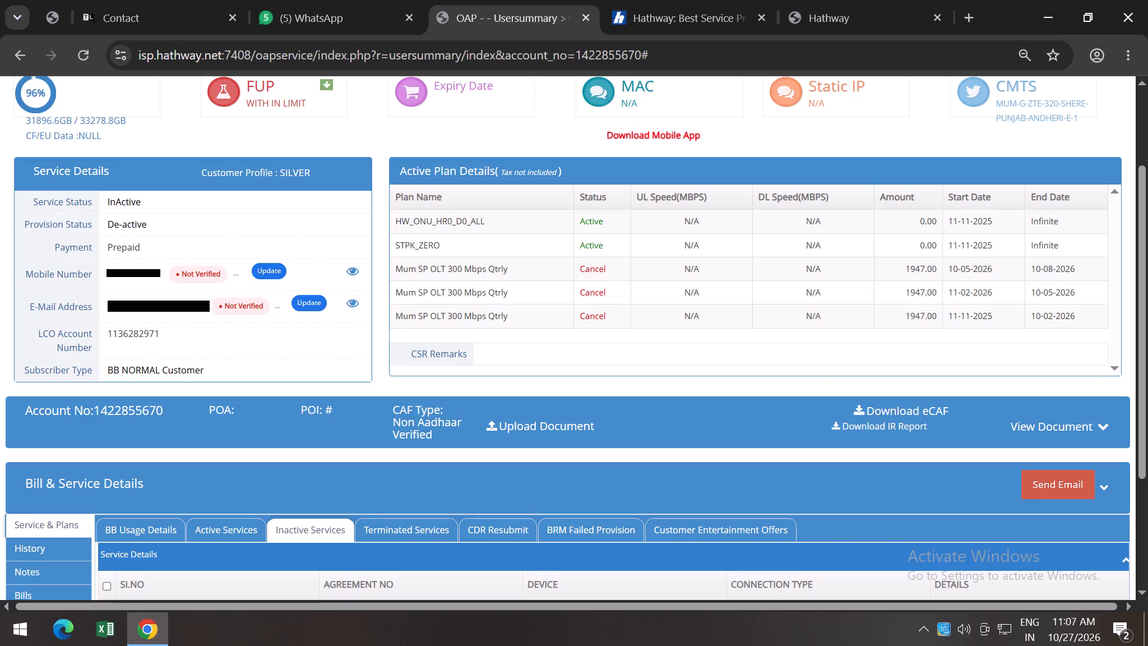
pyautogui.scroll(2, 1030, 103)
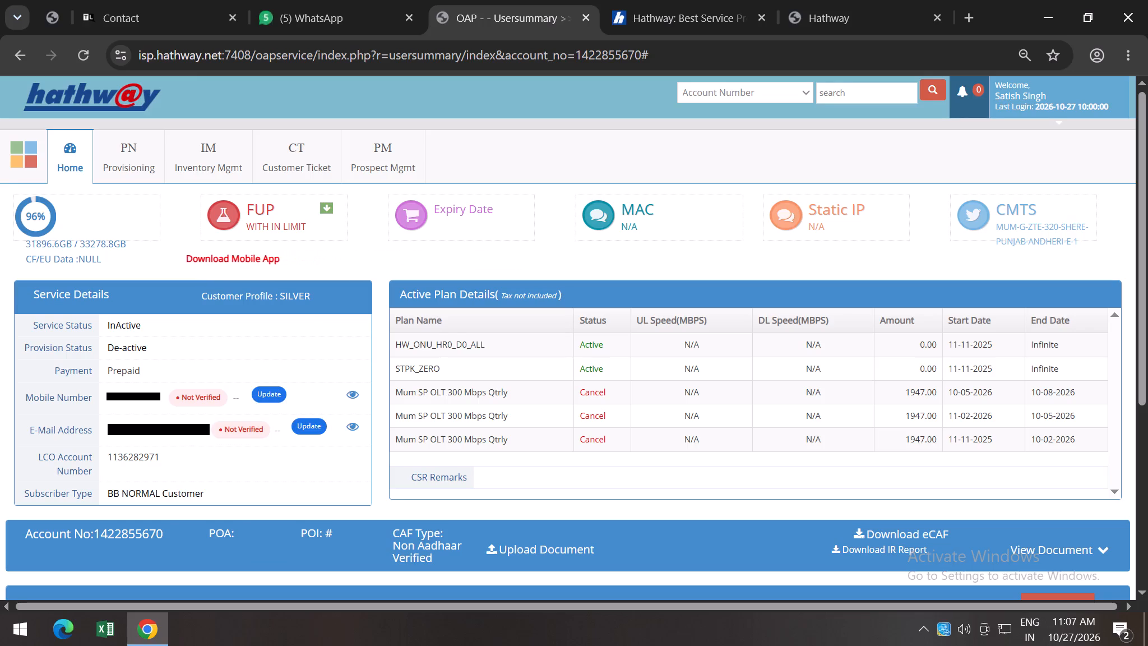
# View the details of the account's inactive service, checking its service status and plan details, and close them.
pyautogui.click(1013, 244)
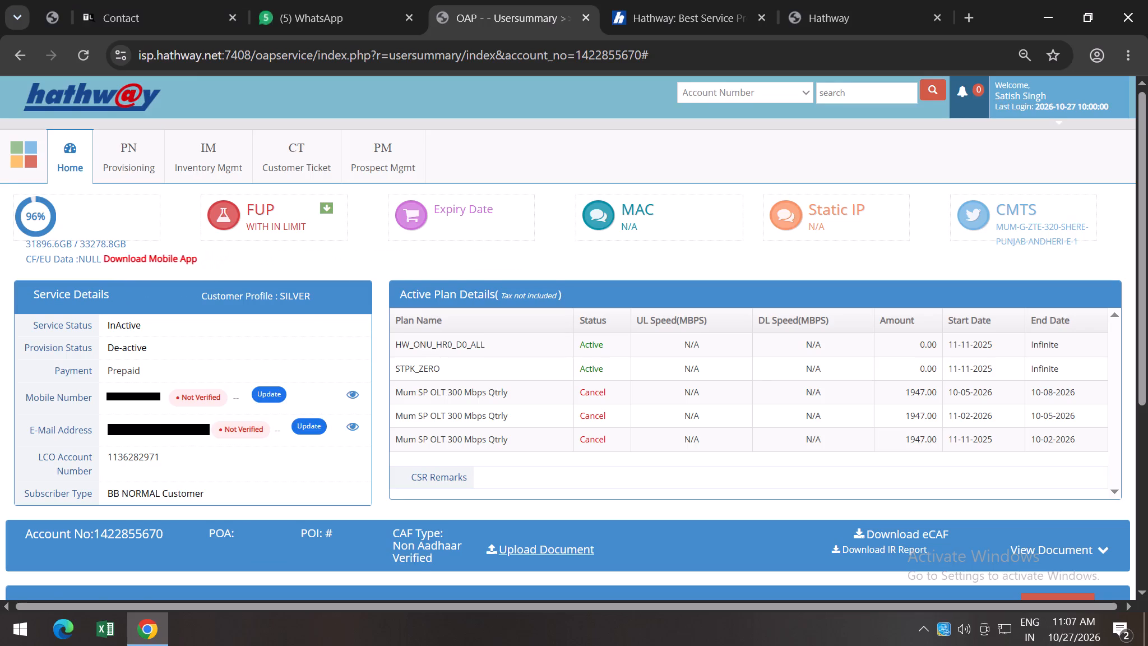
pyautogui.scroll(-4, 442, 487)
pyautogui.click(33, 351)
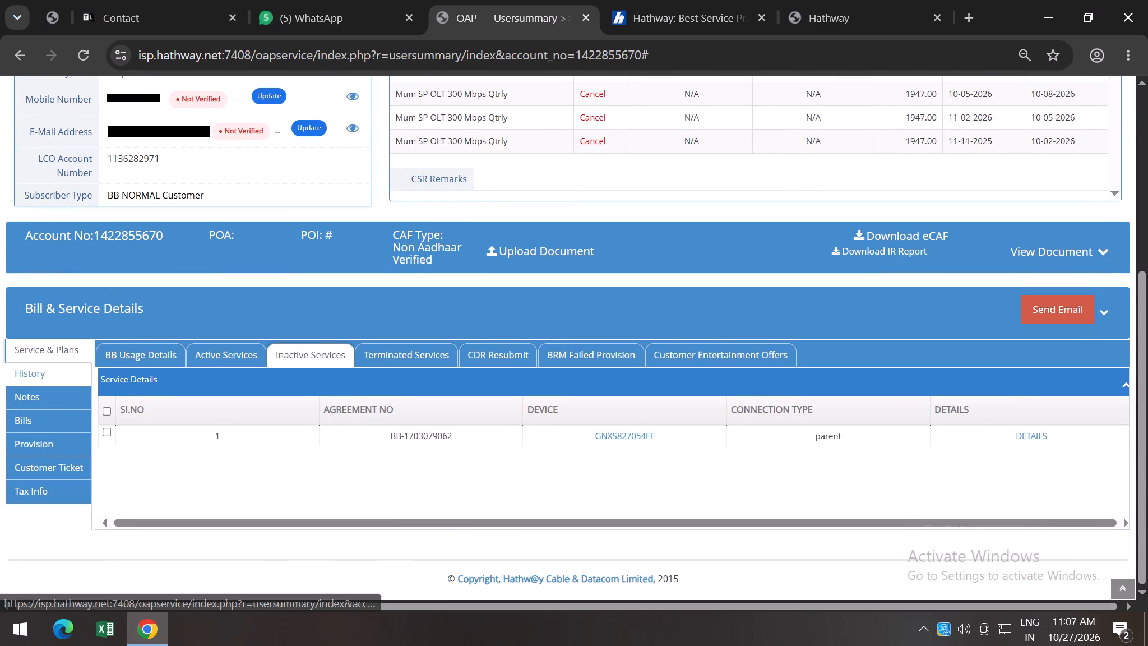
pyautogui.click(289, 350)
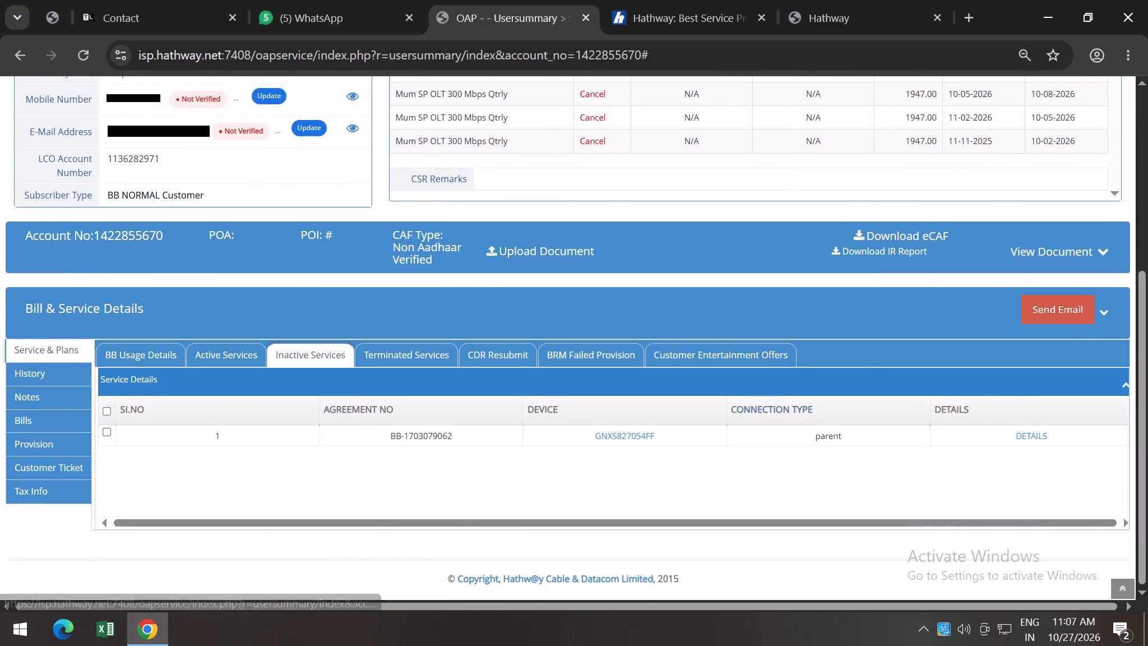
pyautogui.click(1024, 432)
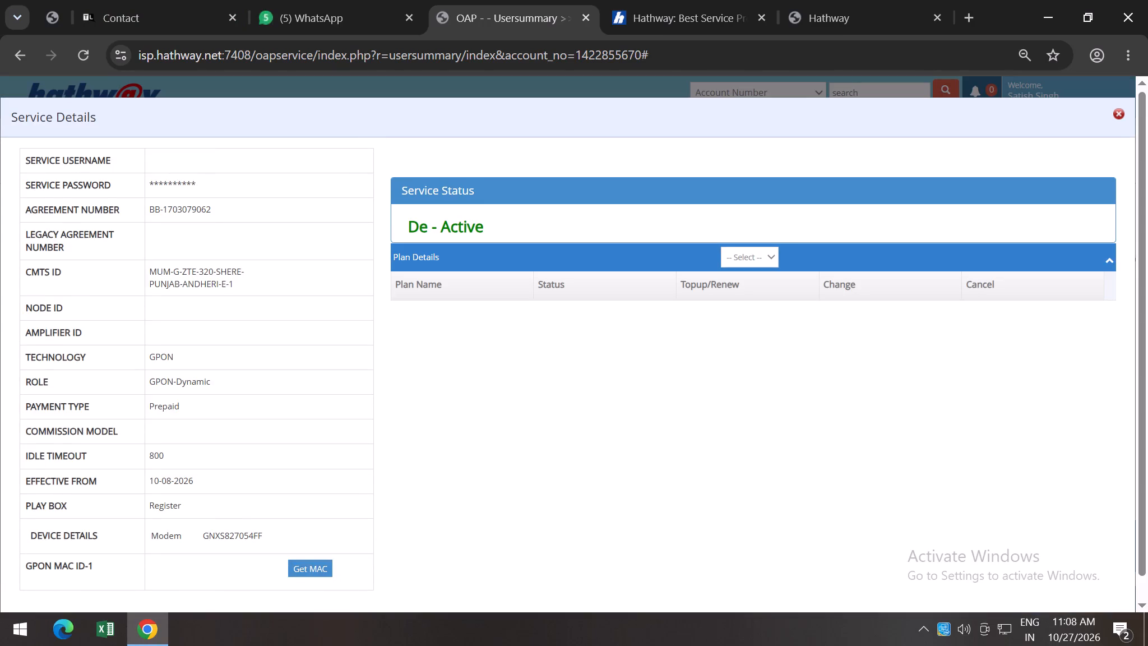
pyautogui.click(155, 354)
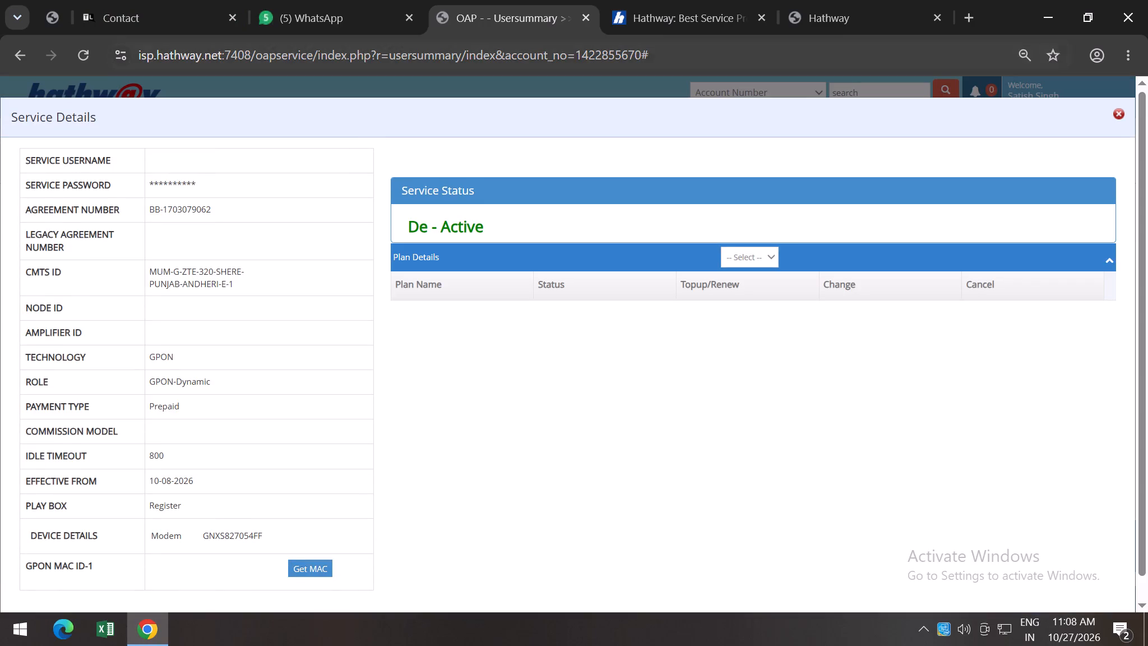
pyautogui.click(1113, 111)
pyautogui.click(1117, 111)
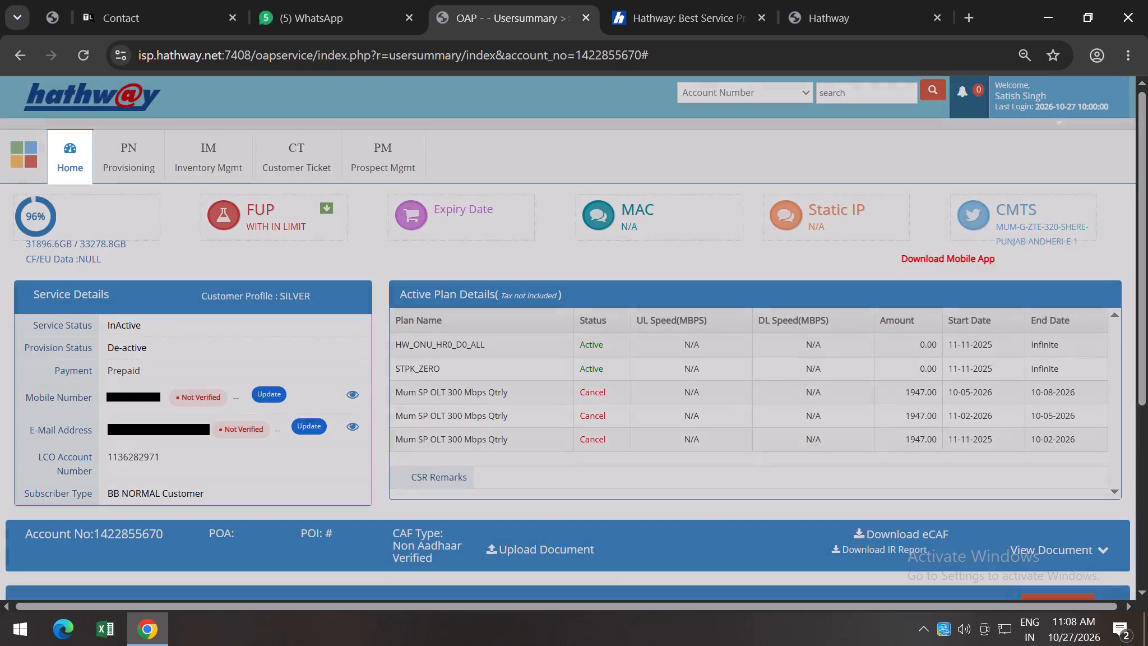
# Check the account's terminated, active and inactive service lists under Bill & Service Details.
pyautogui.scroll(-4, 423, 522)
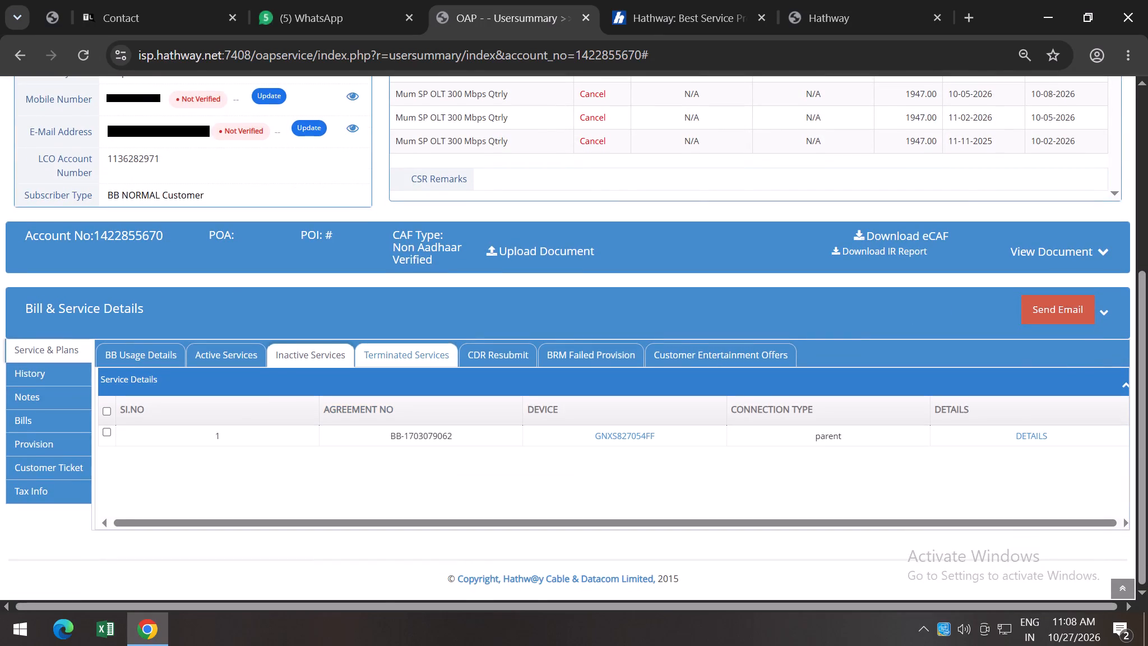
pyautogui.click(395, 352)
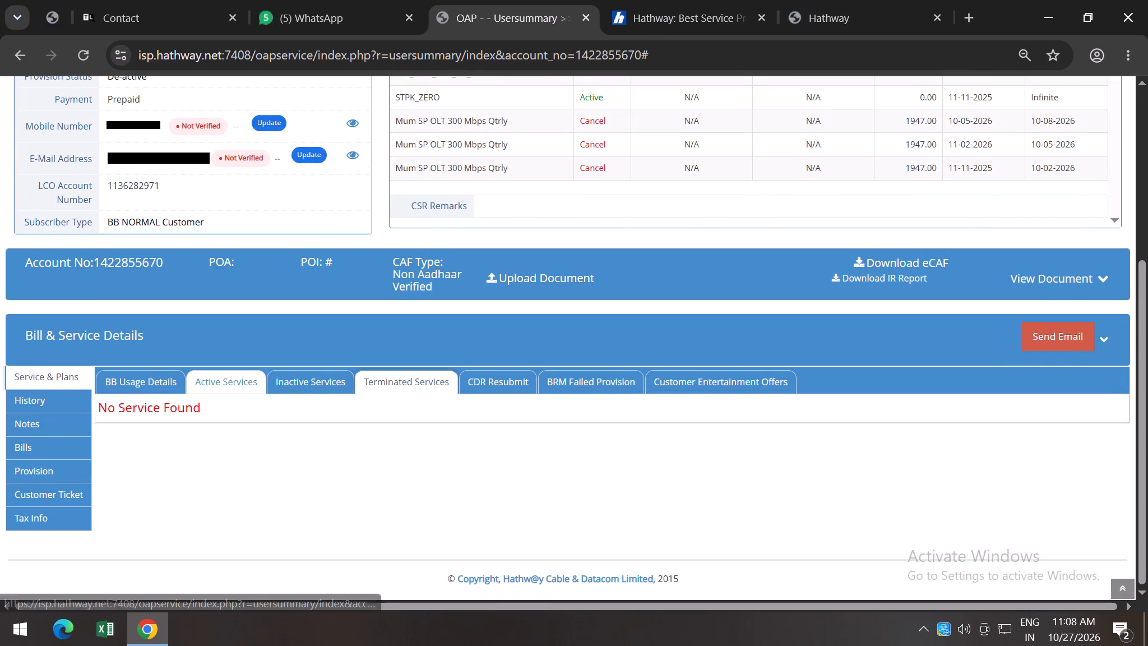
pyautogui.click(235, 387)
pyautogui.click(323, 374)
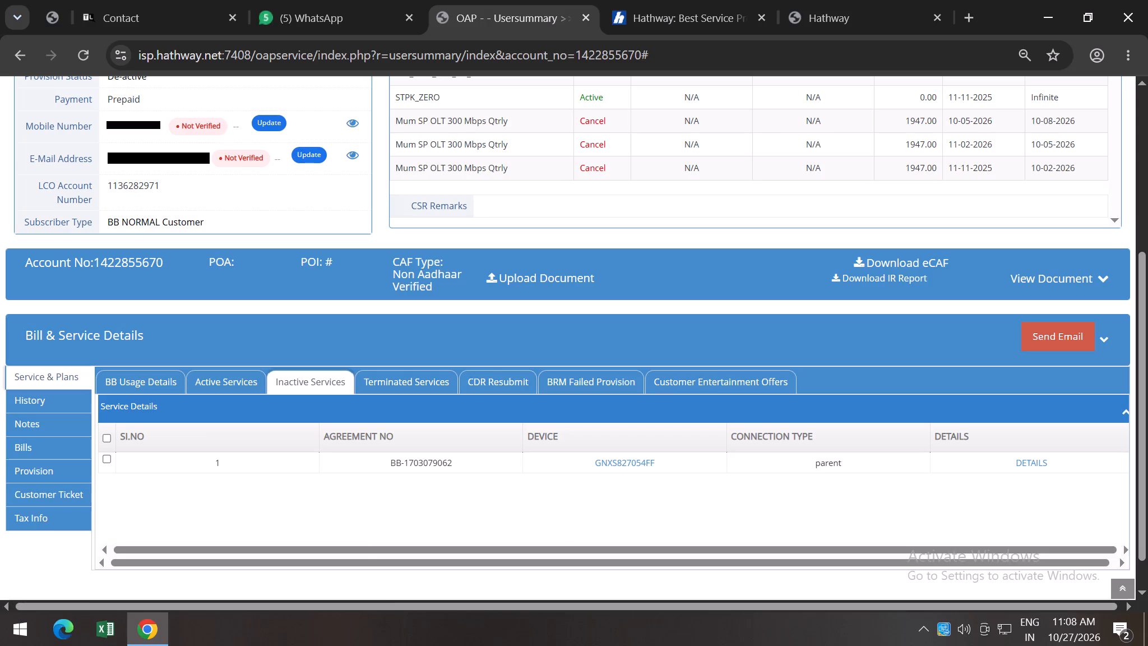
pyautogui.click(43, 380)
pyautogui.click(401, 379)
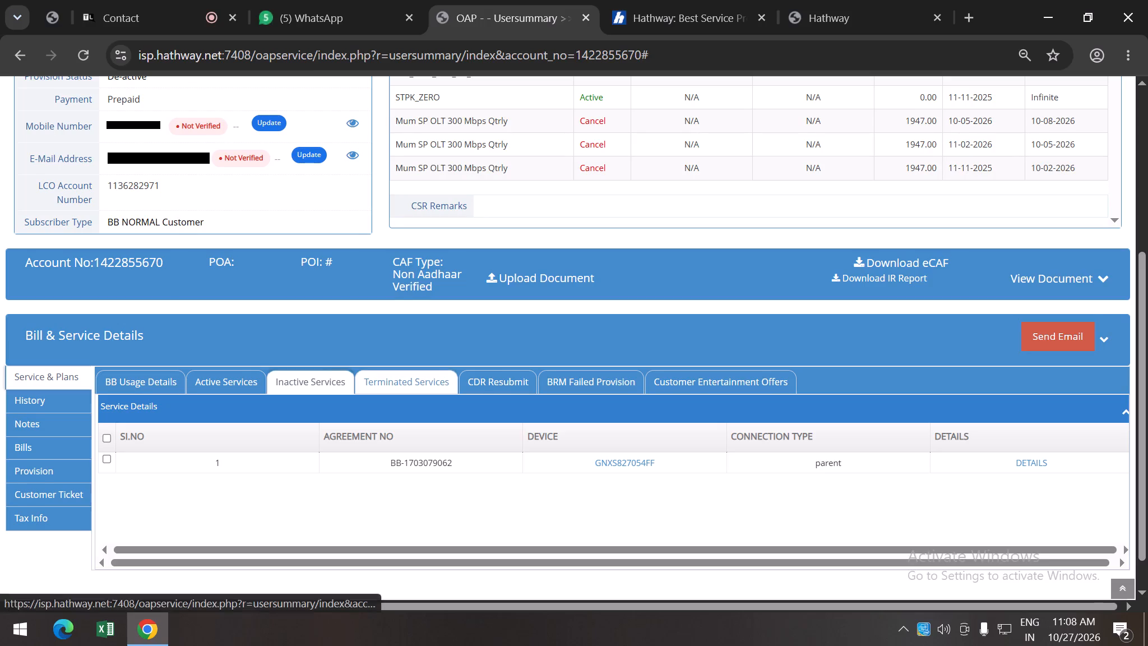
pyautogui.click(321, 399)
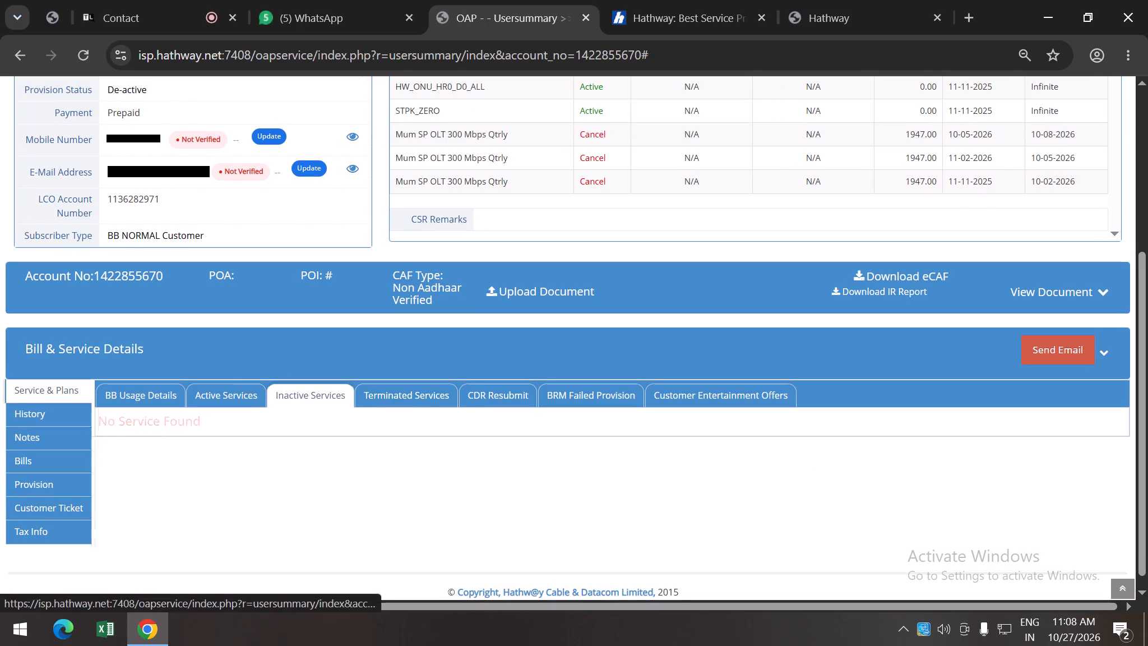
# Reopen the service details of the parent connection listed among the account's inactive services.
pyautogui.scroll(3, 178, 181)
pyautogui.scroll(-4, 372, 352)
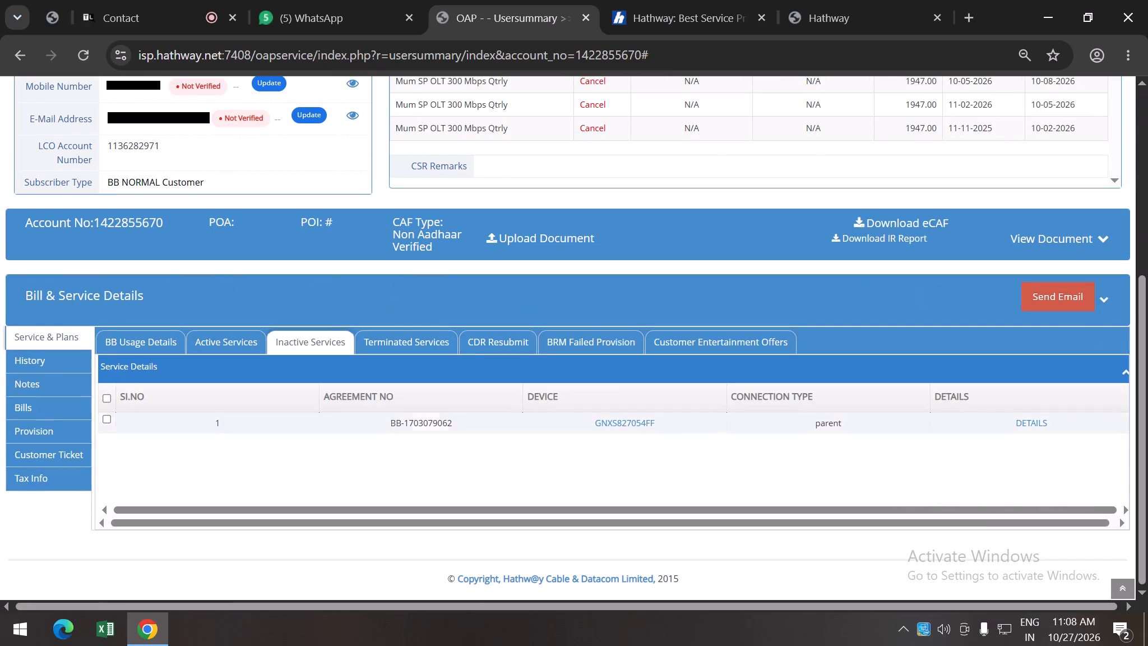
pyautogui.click(314, 345)
pyautogui.click(1016, 418)
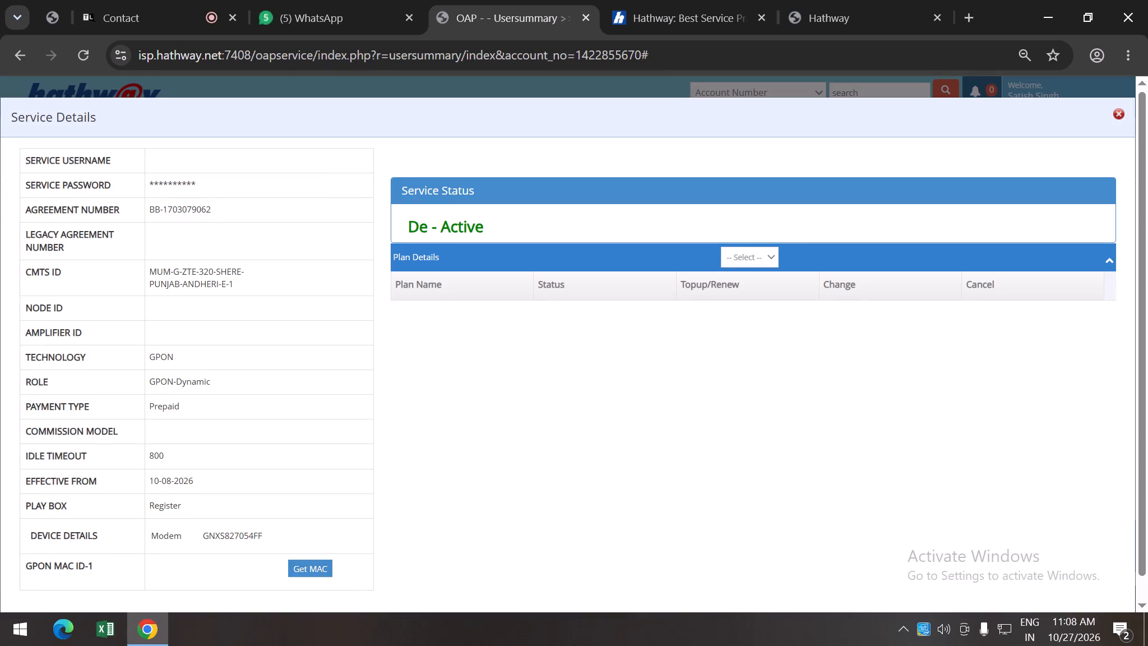
# Close the service details of the inactive parent connection and return to the account summary.
pyautogui.click(152, 355)
pyautogui.click(1121, 109)
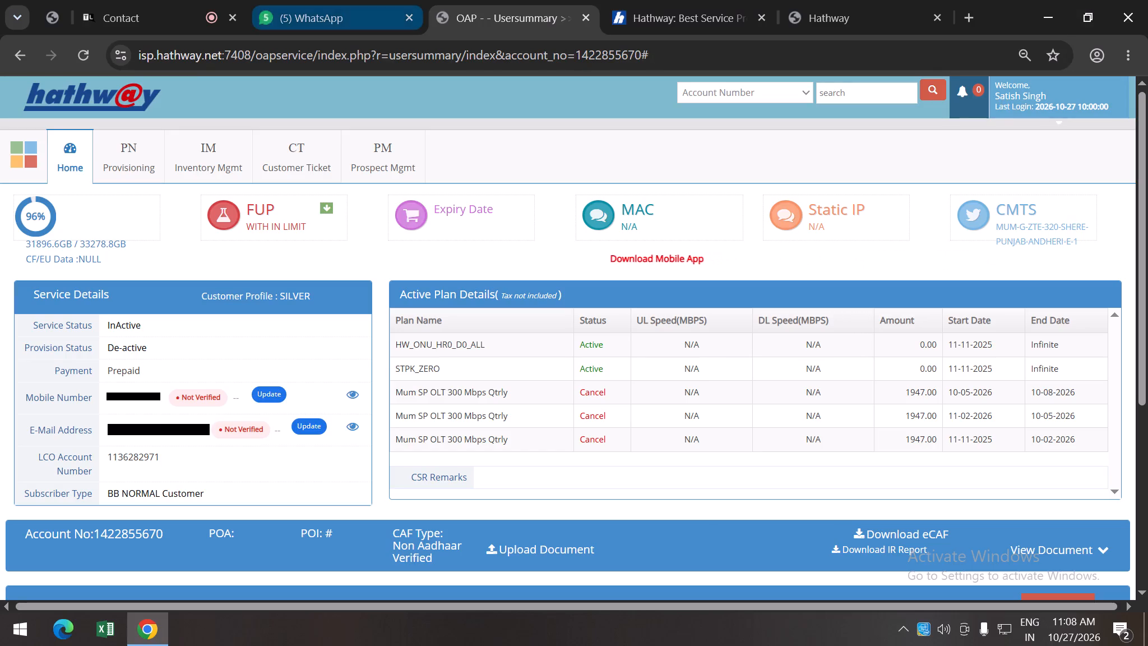
# Switch to the Tubelight dialer and end the current Mumbai Win-back call.
pyautogui.click(194, 0)
pyautogui.click(1048, 589)
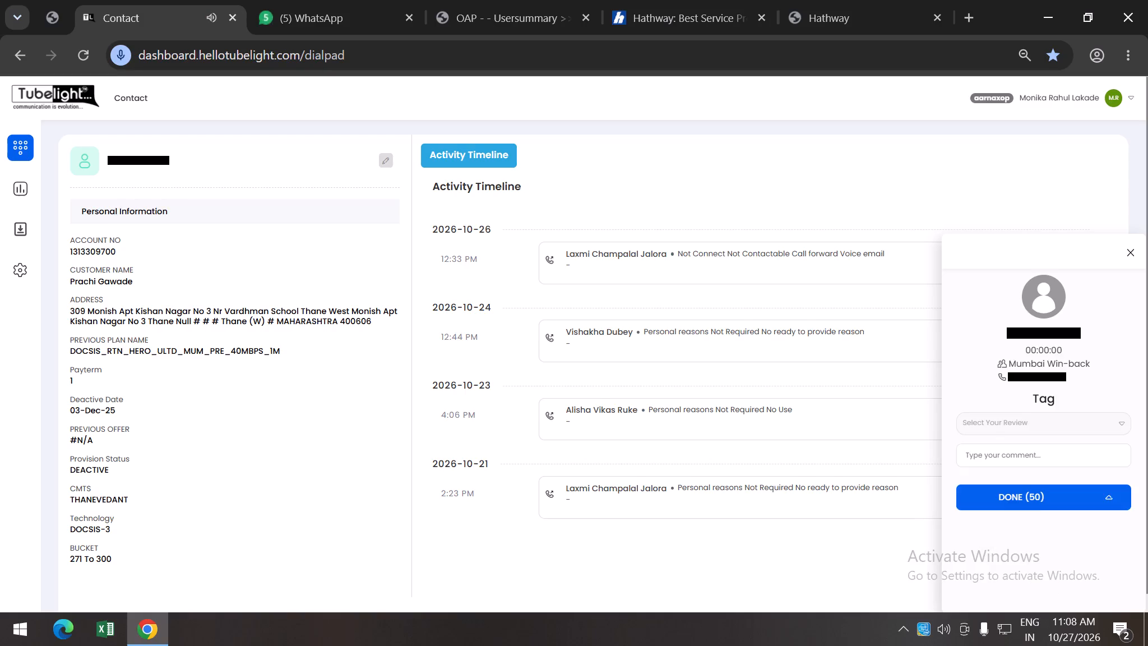
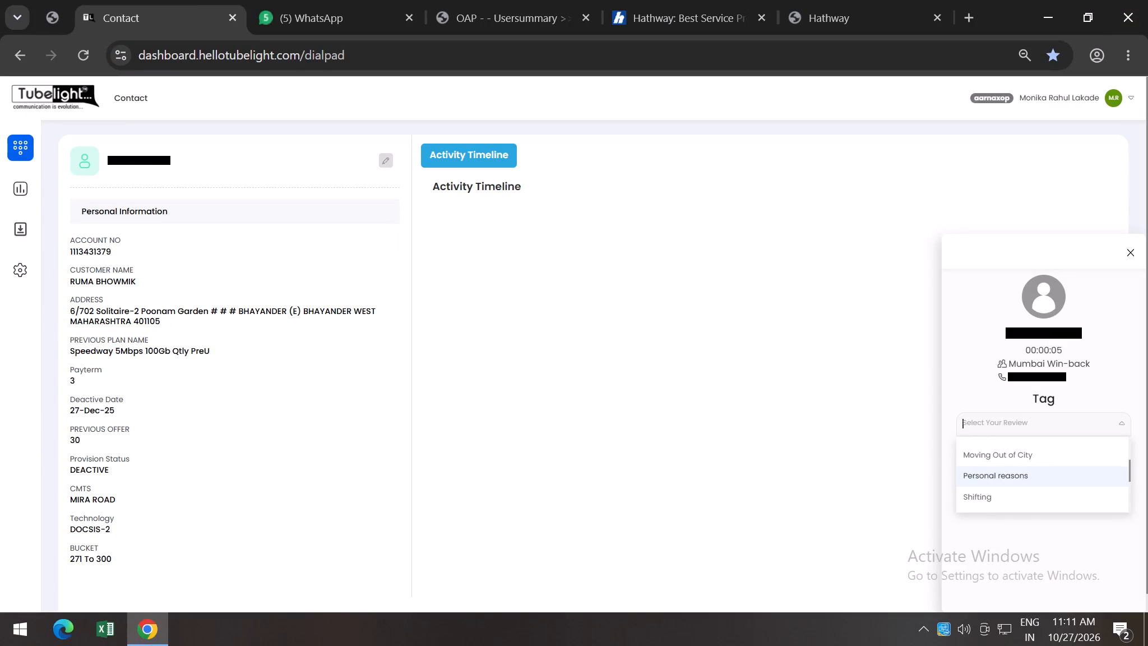
# Tag the Mumbai Win-back call with Personal reasons and Not Required, and bring up the choices for the following sub-reason.
pyautogui.click(1002, 469)
pyautogui.click(1053, 428)
pyautogui.click(1012, 484)
pyautogui.moveTo(1058, 426); pyautogui.dragTo(1057, 441)
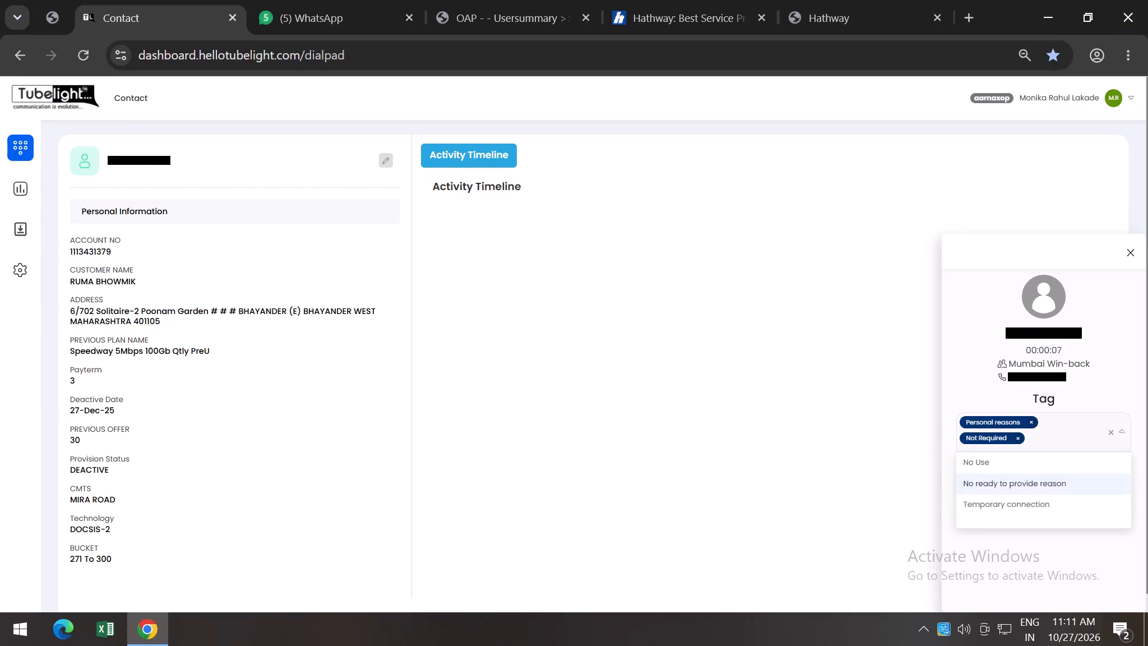
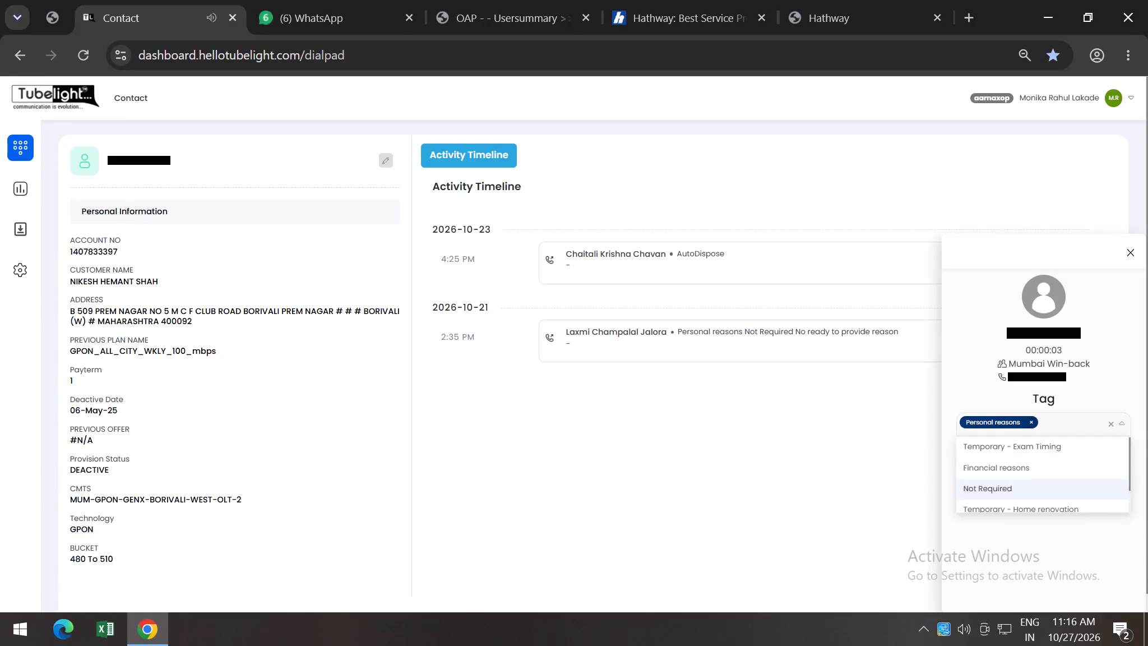
# Add Not Required after Personal reasons in the Mumbai Win-back call's tag and bring up the choices for the following sub-reason.
pyautogui.moveTo(1054, 431); pyautogui.dragTo(1054, 437)
pyautogui.click(1037, 497)
pyautogui.click(1052, 455)
pyautogui.click(1052, 433)
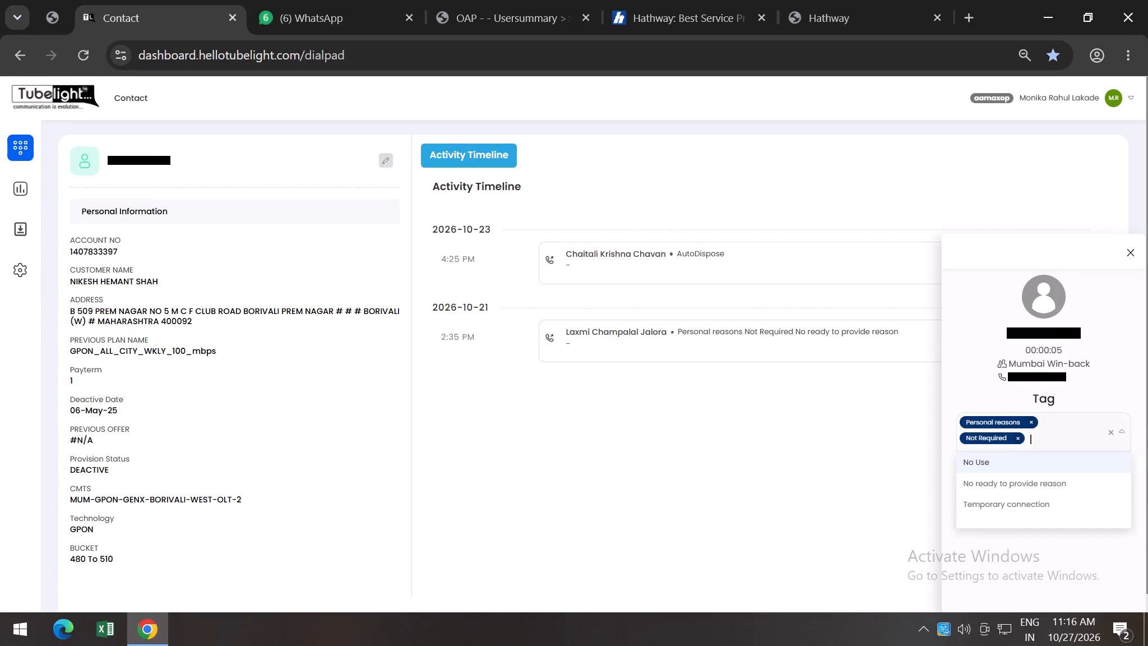
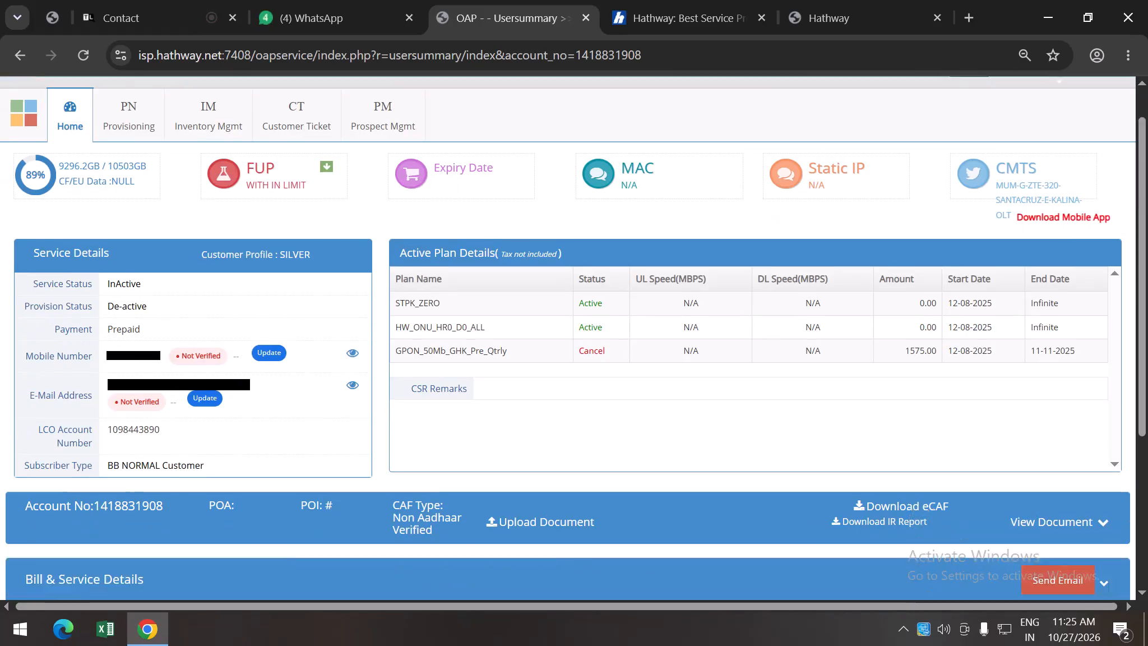
# Expand the account's contact and address details and reveal the customer's masked address and area.
pyautogui.click(1105, 389)
pyautogui.moveTo(1123, 440); pyautogui.dragTo(1128, 460)
pyautogui.click(1090, 519)
pyautogui.click(1080, 544)
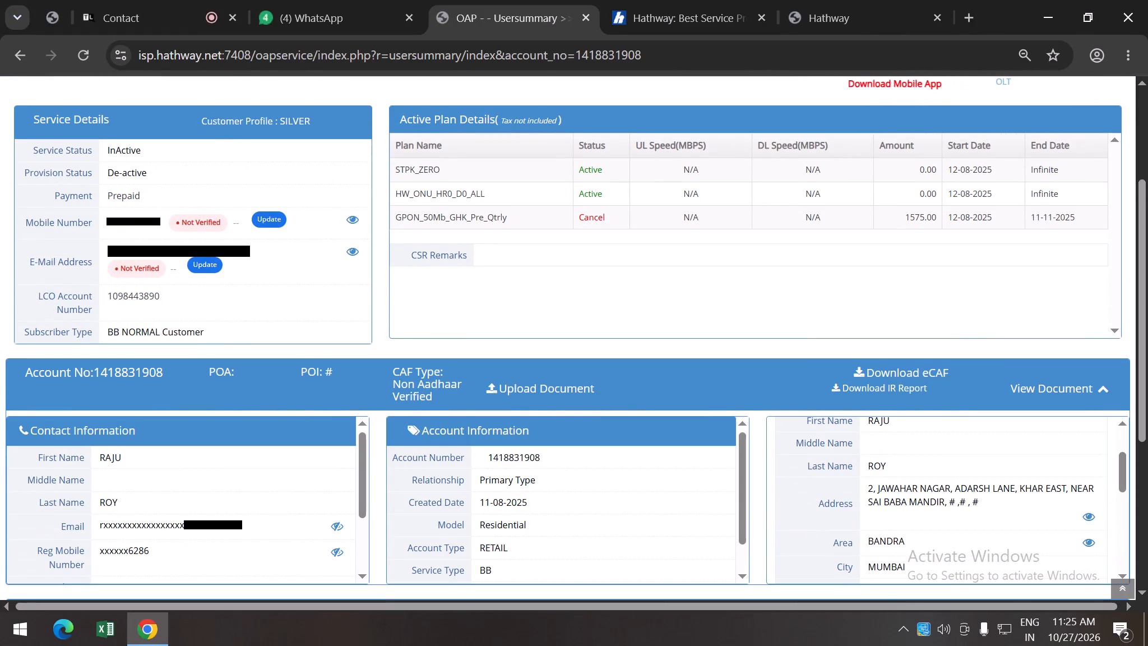
# Return to the Tubelight dialer and end the ongoing Mumbai Win-back call.
pyautogui.click(189, 1)
pyautogui.click(1053, 592)
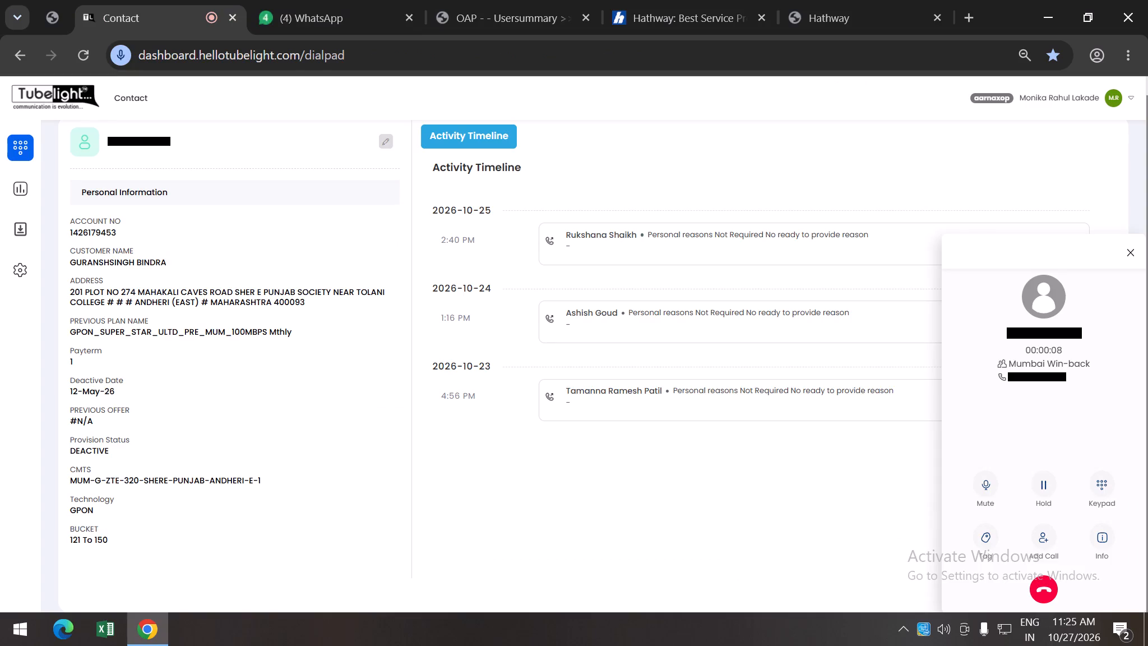
# Tag the ended Mumbai Win-back call with Not Connect and Not Contactable, and browse the choices for the following sub-reason.
pyautogui.click(1003, 409)
pyautogui.click(1010, 419)
pyautogui.scroll(-5, 990, 492)
pyautogui.click(997, 484)
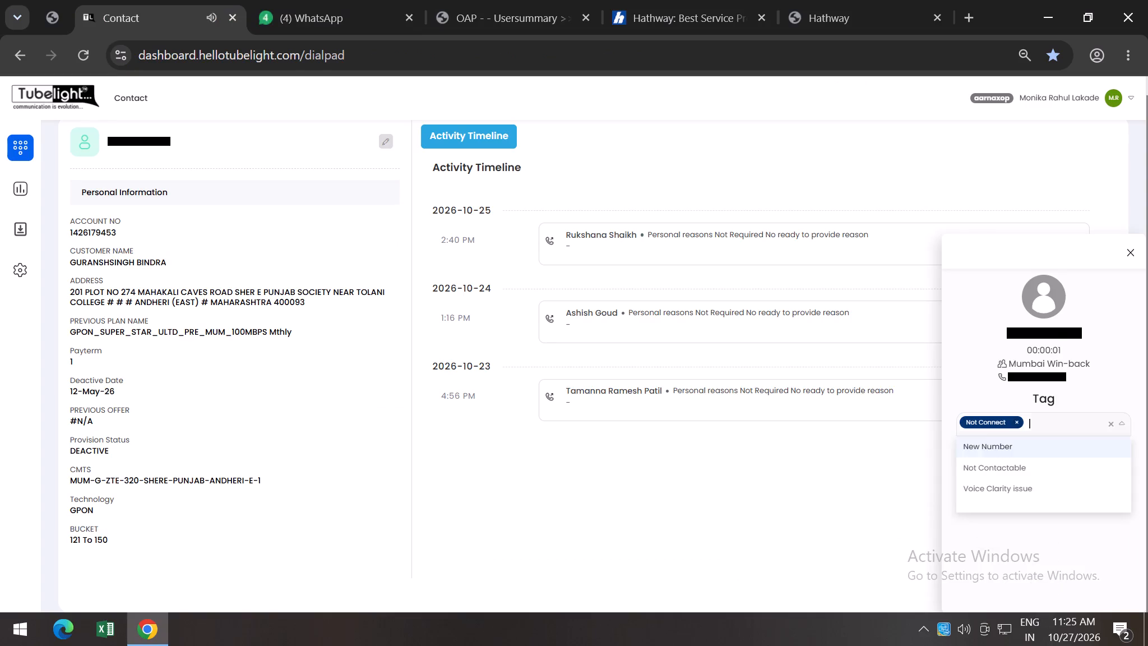
pyautogui.click(1038, 428)
pyautogui.click(1022, 467)
pyautogui.moveTo(1056, 422); pyautogui.dragTo(1053, 435)
pyautogui.scroll(-2, 1022, 488)
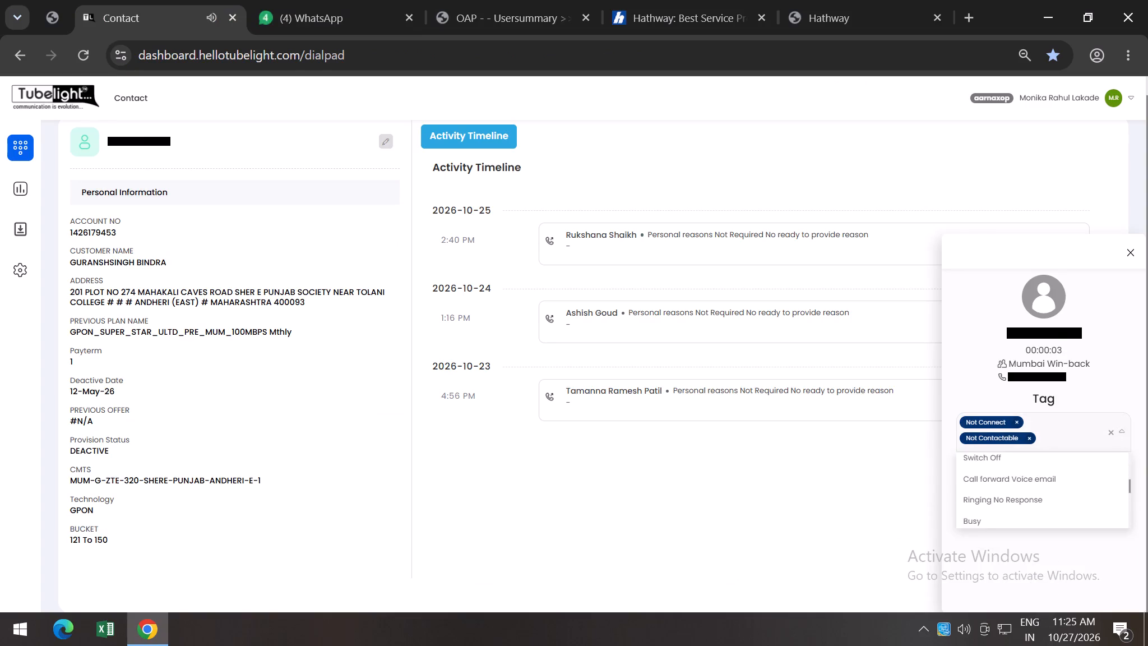
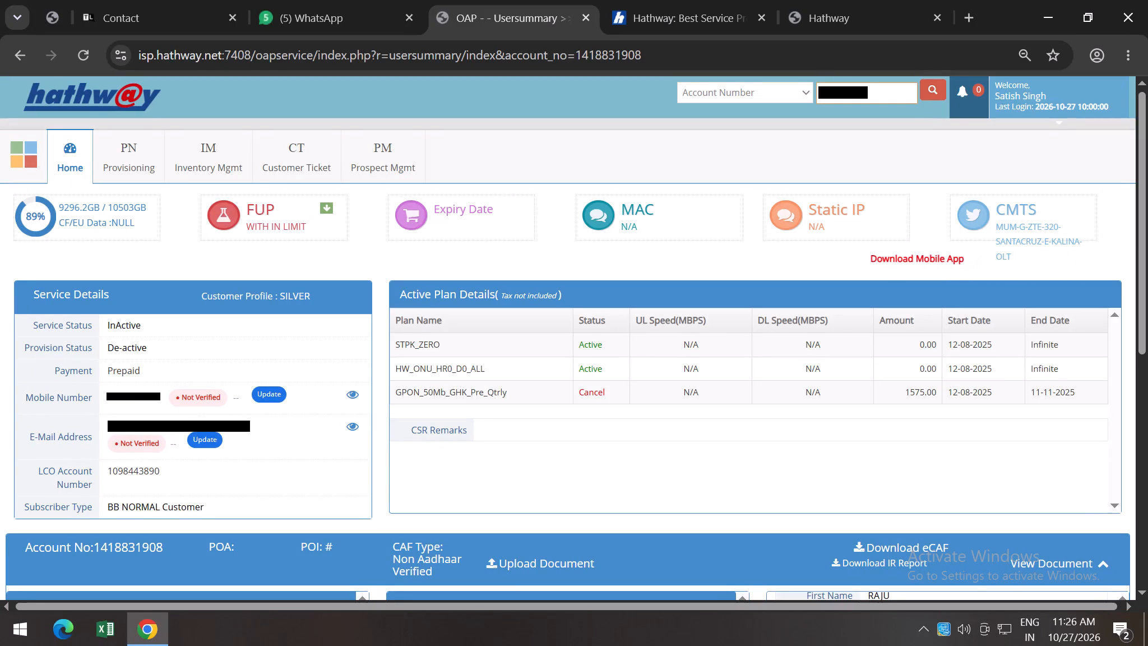
# Set the Hathway portal's customer search to look up accounts by Registered Mobile Number.
pyautogui.click(804, 84)
pyautogui.click(757, 211)
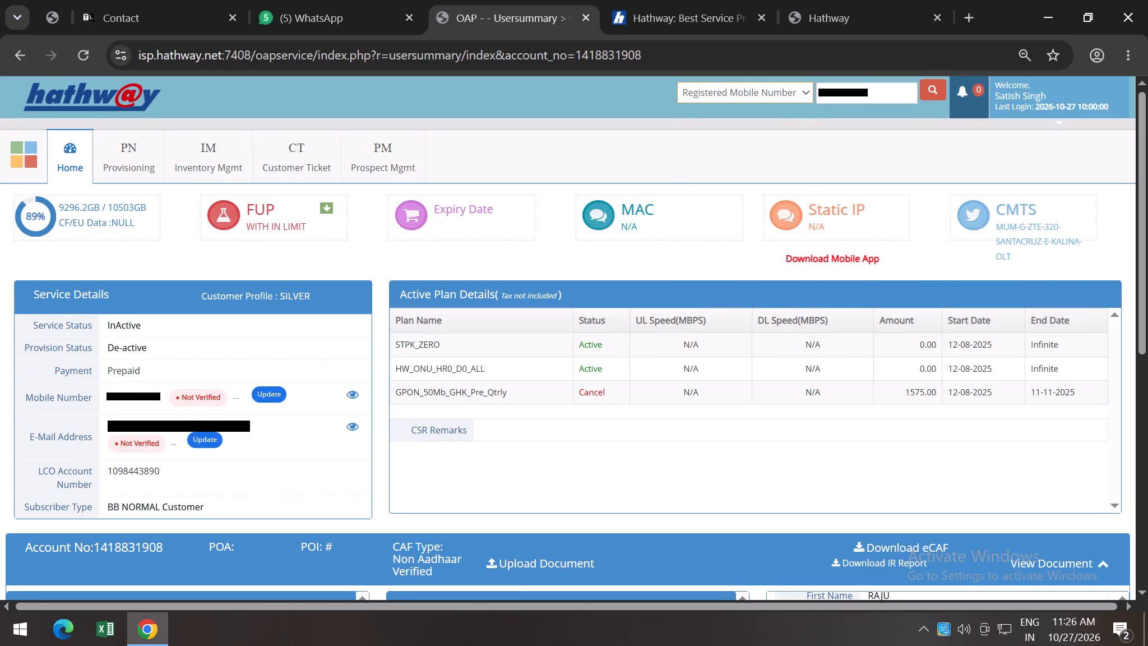
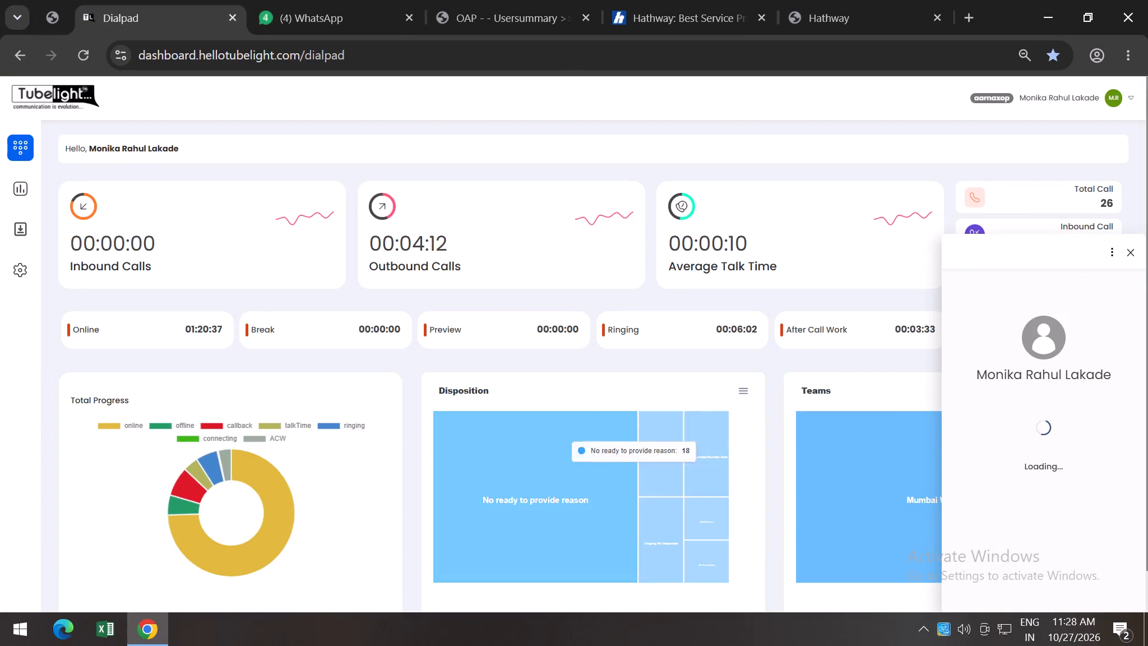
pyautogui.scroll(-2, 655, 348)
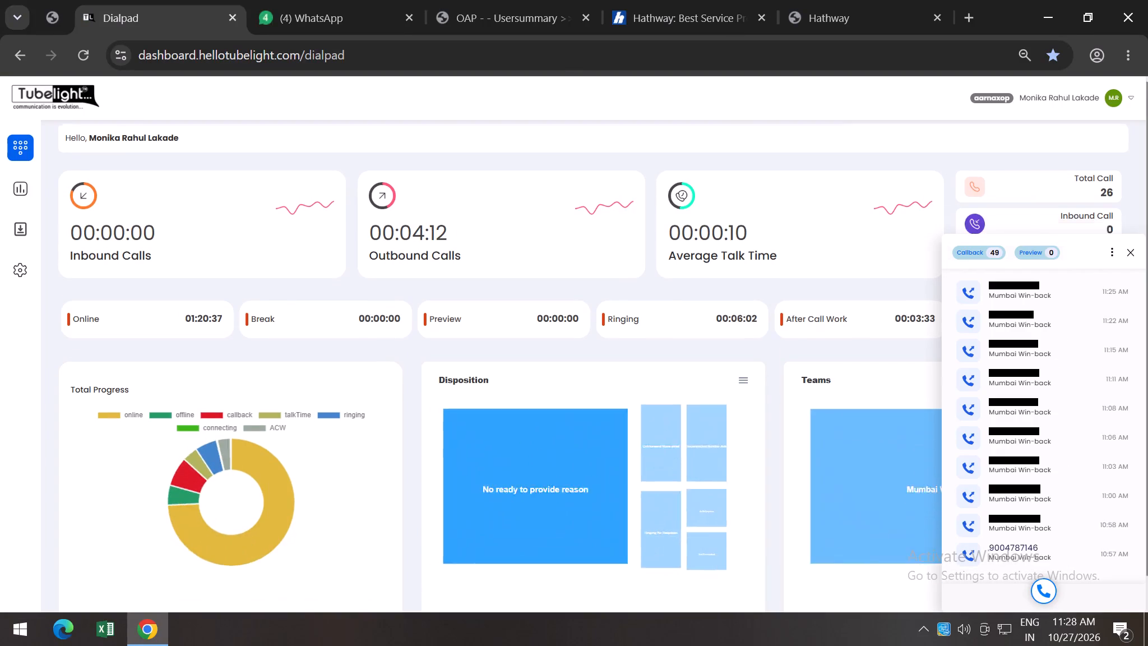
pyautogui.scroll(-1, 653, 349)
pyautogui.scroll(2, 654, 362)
# Switch to the customer's Hathway OAP account and briefly unmask the mobile number and e-mail address, leaving both masked.
pyautogui.click(441, 0)
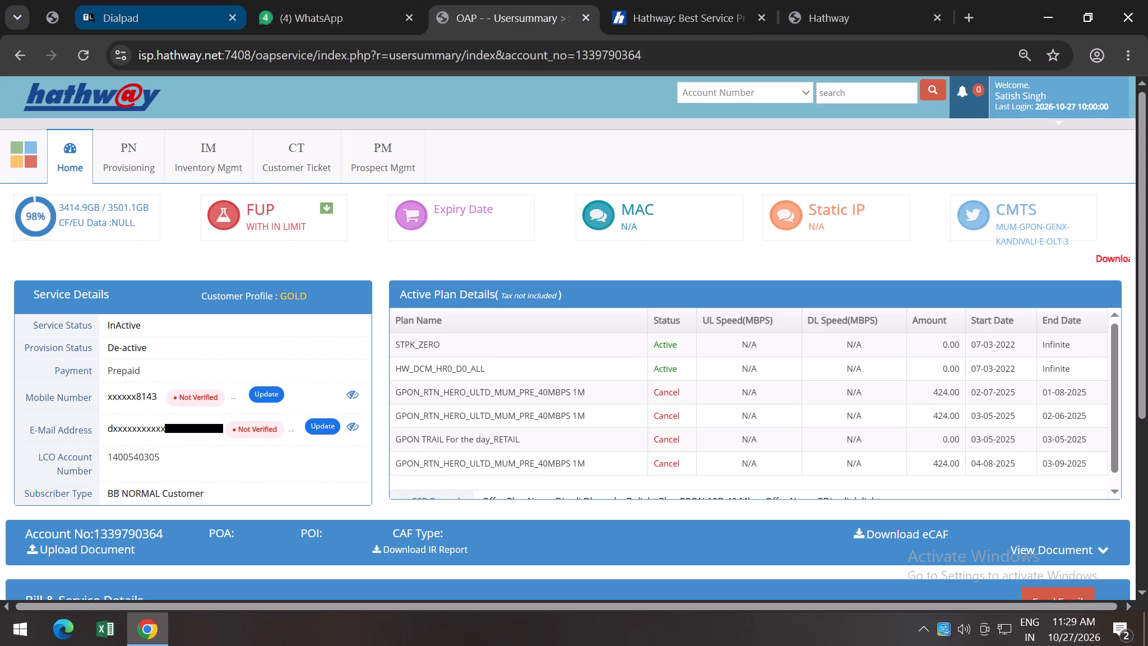
pyautogui.doubleClick(347, 396)
pyautogui.click(352, 418)
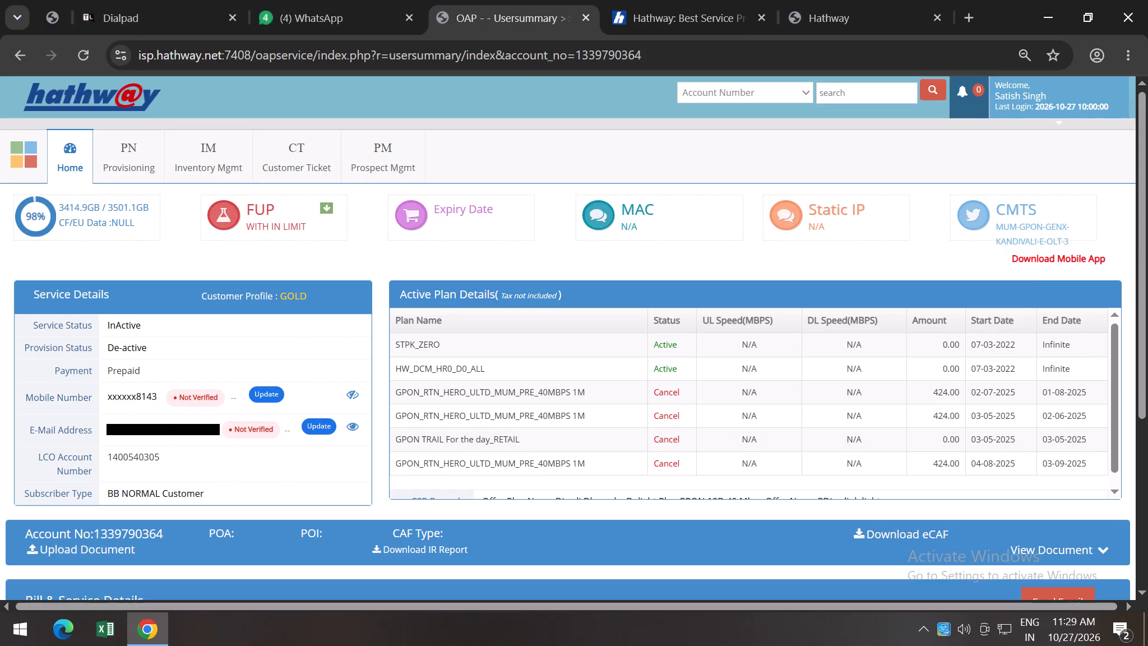
pyautogui.doubleClick(353, 402)
pyautogui.click(353, 433)
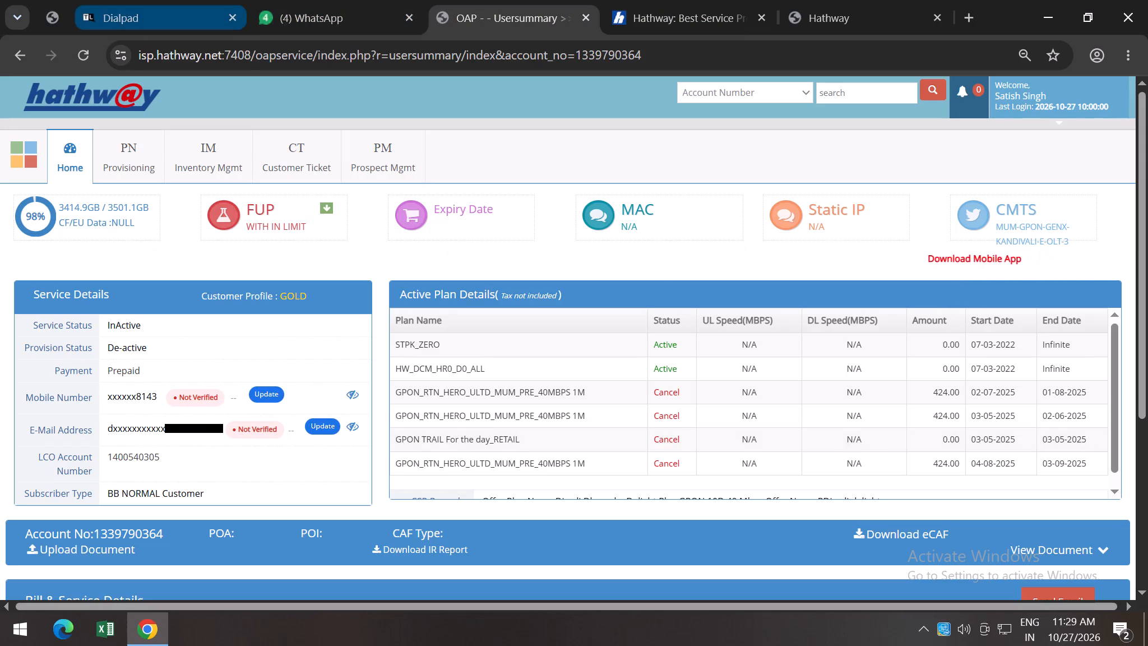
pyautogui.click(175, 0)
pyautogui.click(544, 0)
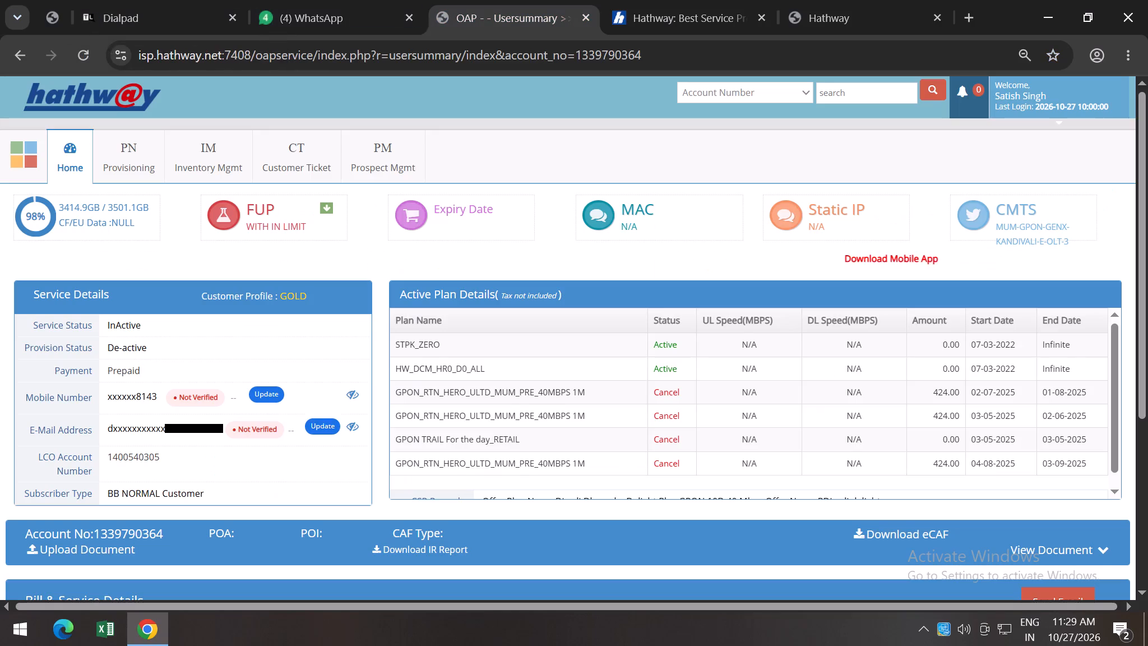
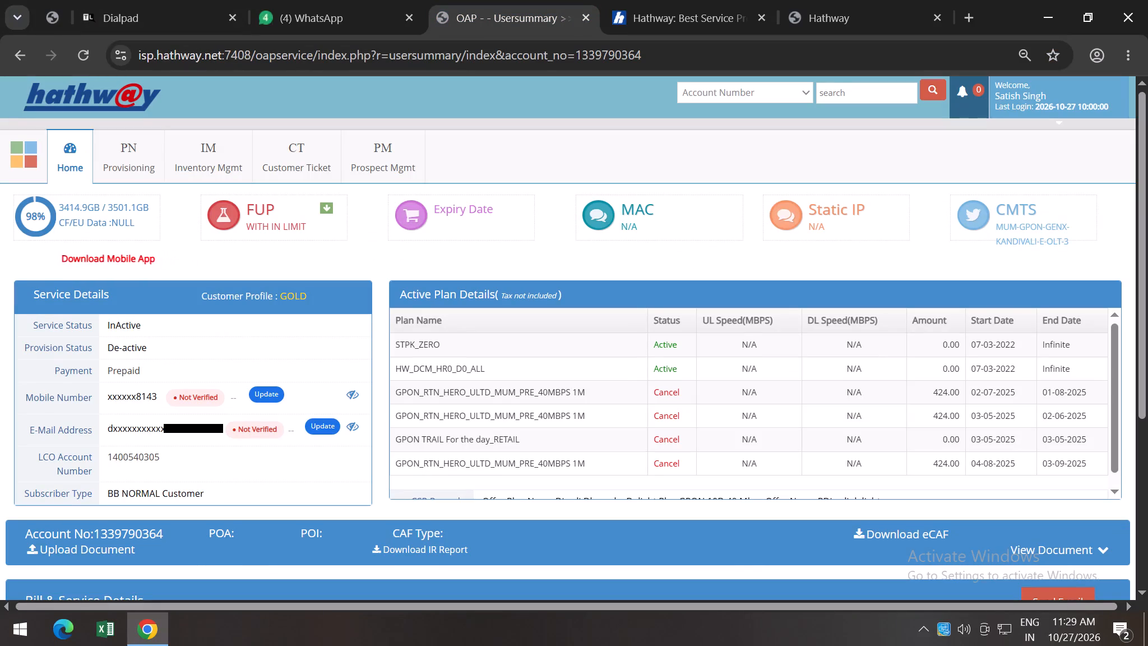
# Try to reveal the account's masked mobile number and e-mail address in the service details.
pyautogui.click(350, 399)
pyautogui.click(350, 428)
pyautogui.click(350, 428)
pyautogui.click(358, 390)
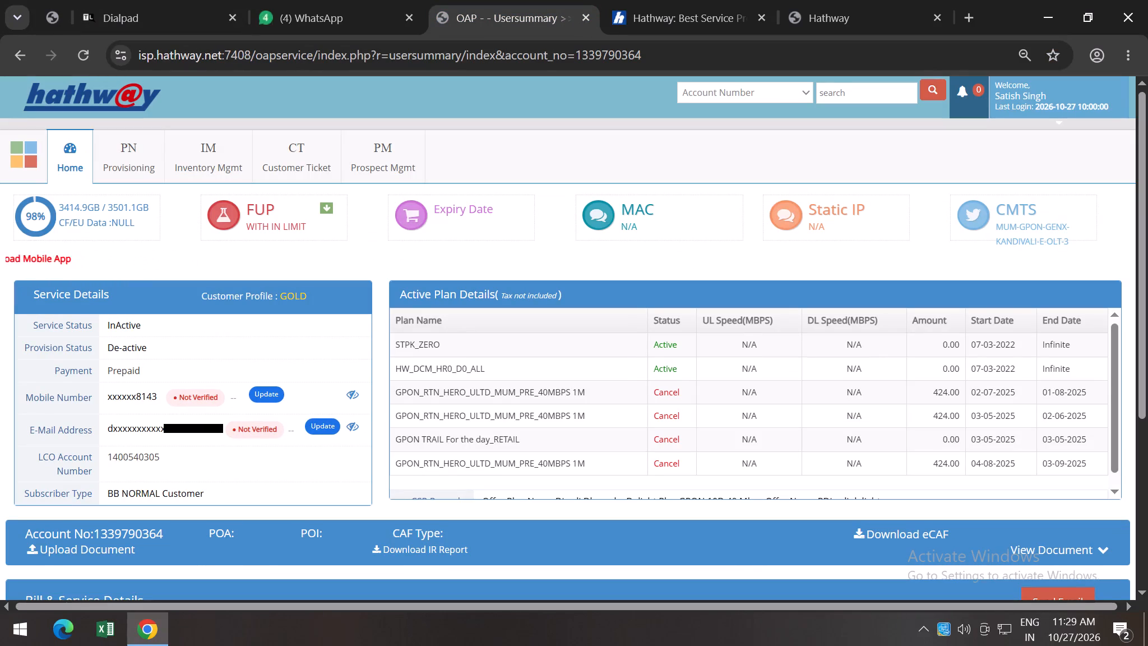
# Copy the 11:25 AM Mumbai Win-back callback number from the Tubelight dialer and look it up in Hathway OAP by Registered Mobile Number.
pyautogui.click(104, 1)
pyautogui.doubleClick(1003, 277)
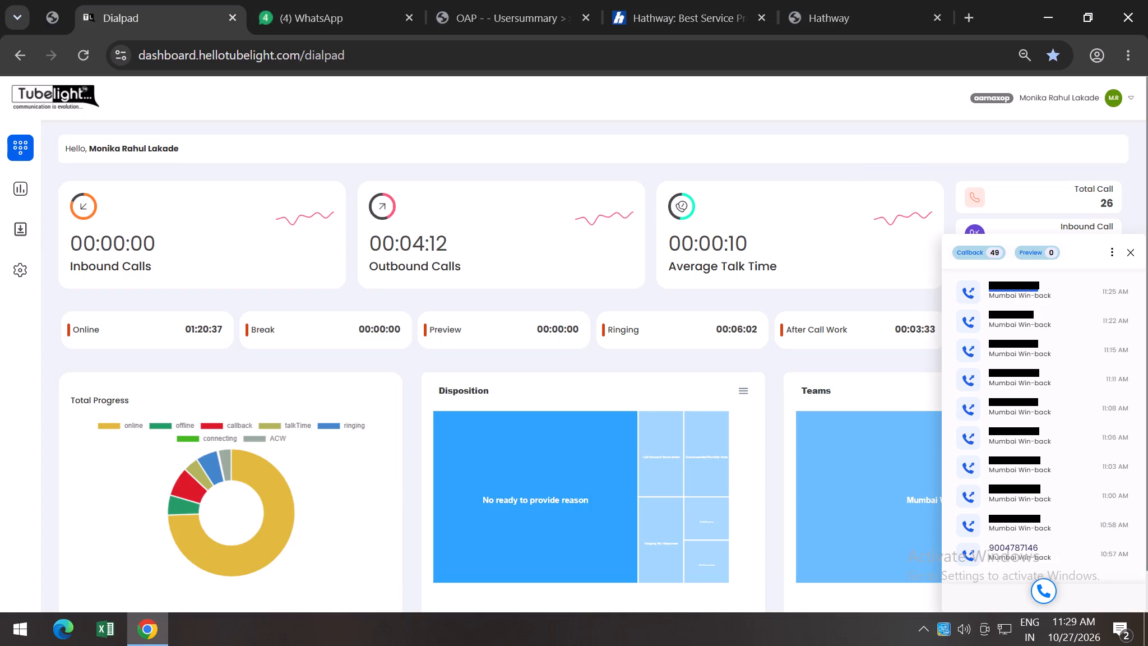
pyautogui.hotkey('ctrl', 'c')
pyautogui.click(529, 6)
pyautogui.click(825, 96)
pyautogui.hotkey('ctrl', 'v')
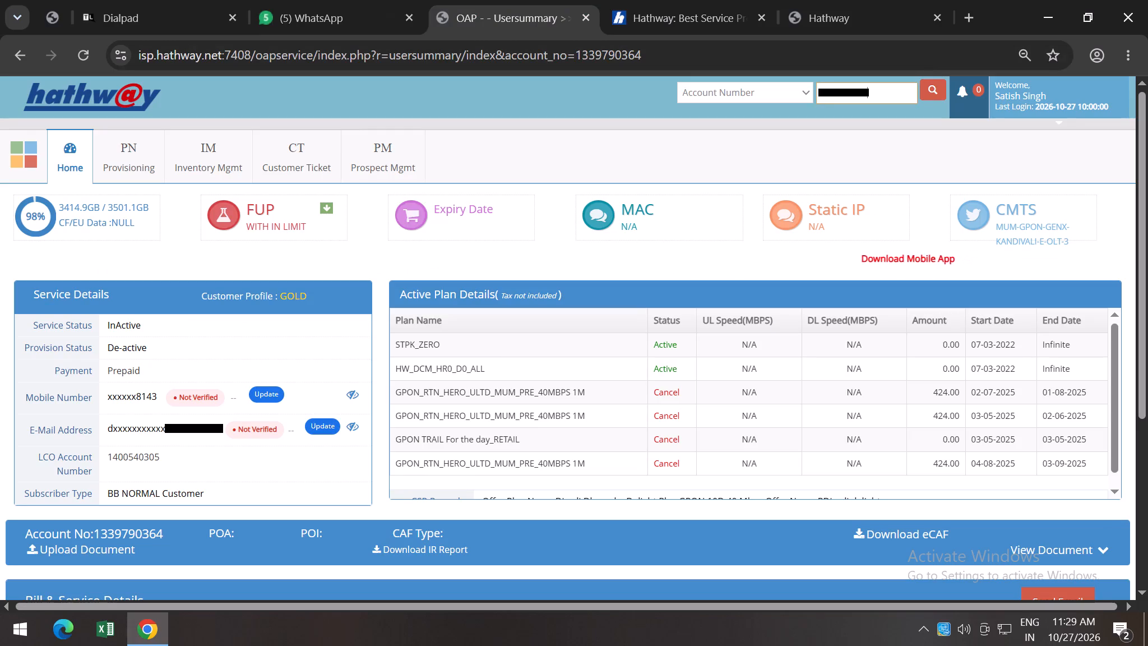
pyautogui.click(808, 97)
pyautogui.click(781, 208)
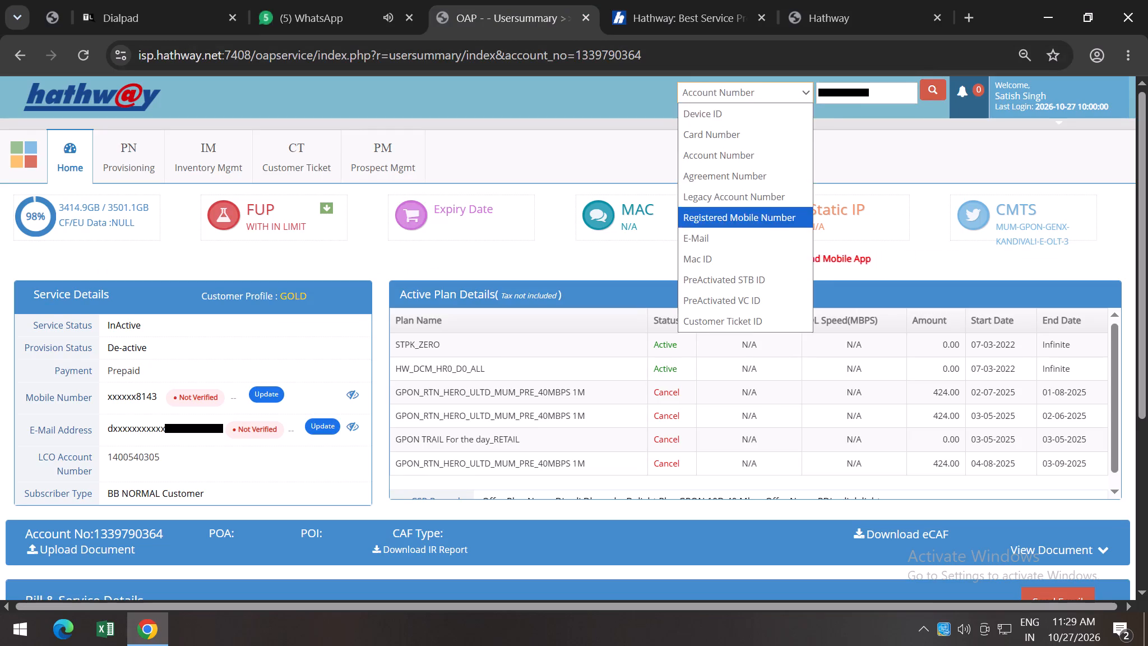
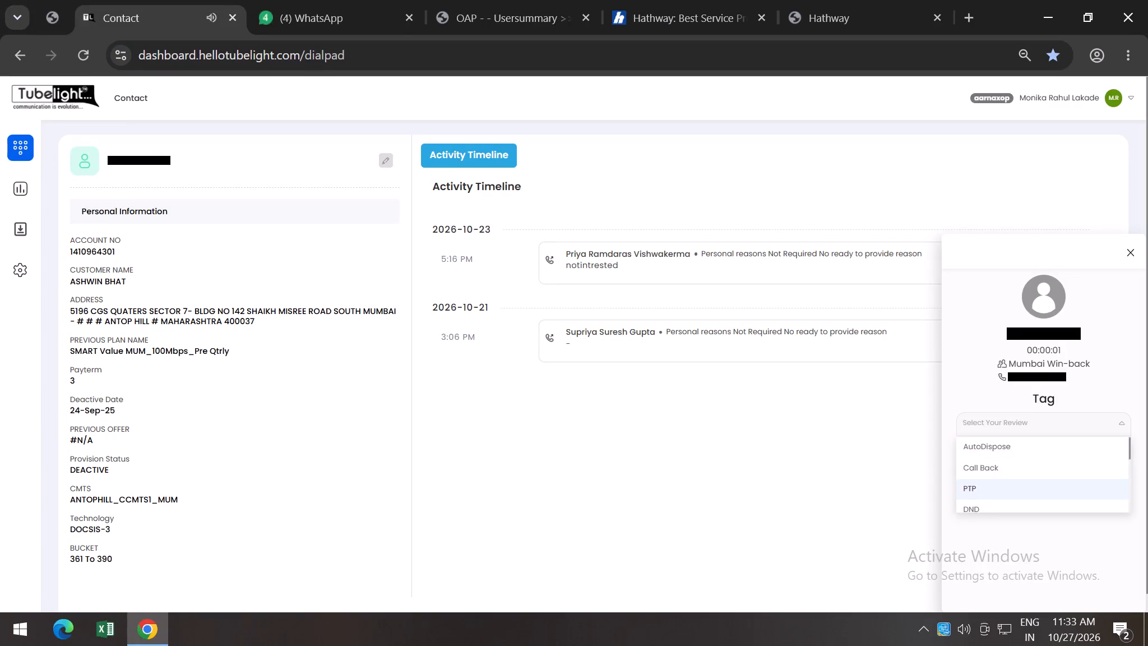
# Tag the Mumbai Win-back call with Personal reasons and Not Required, and bring up the choices for the following sub-reason.
pyautogui.scroll(-1, 978, 488)
pyautogui.click(1007, 479)
pyautogui.click(1057, 432)
pyautogui.click(1034, 488)
pyautogui.moveTo(1061, 430); pyautogui.dragTo(1058, 436)
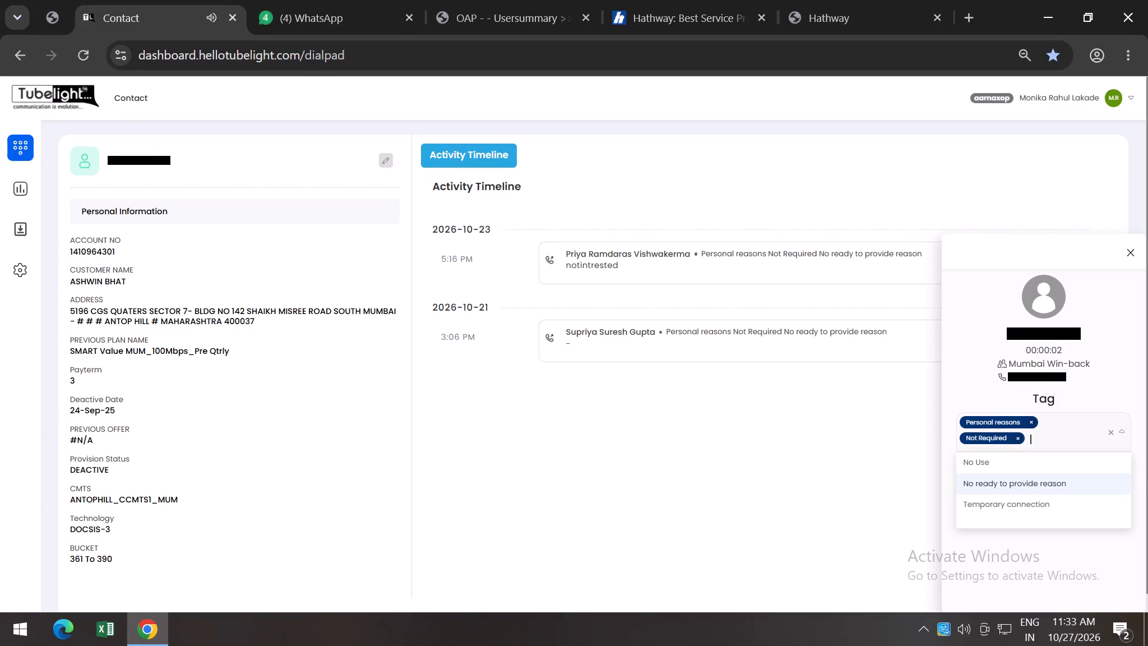
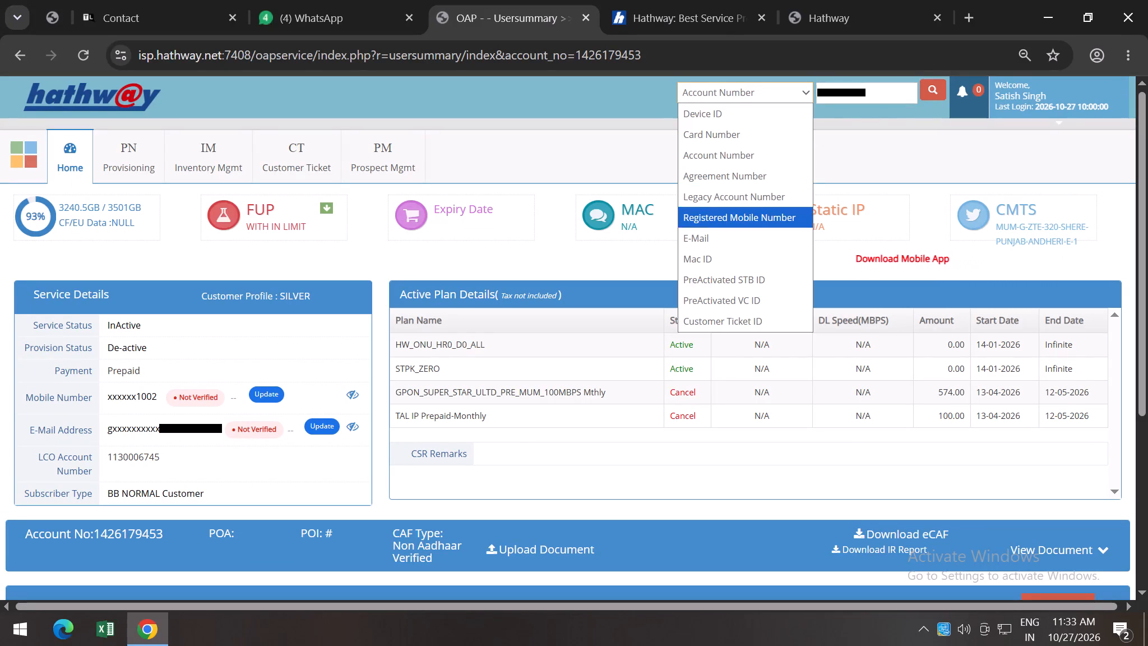
# Run the customer search by registered mobile number and reveal the found account's masked mobile number and e-mail address.
pyautogui.click(938, 87)
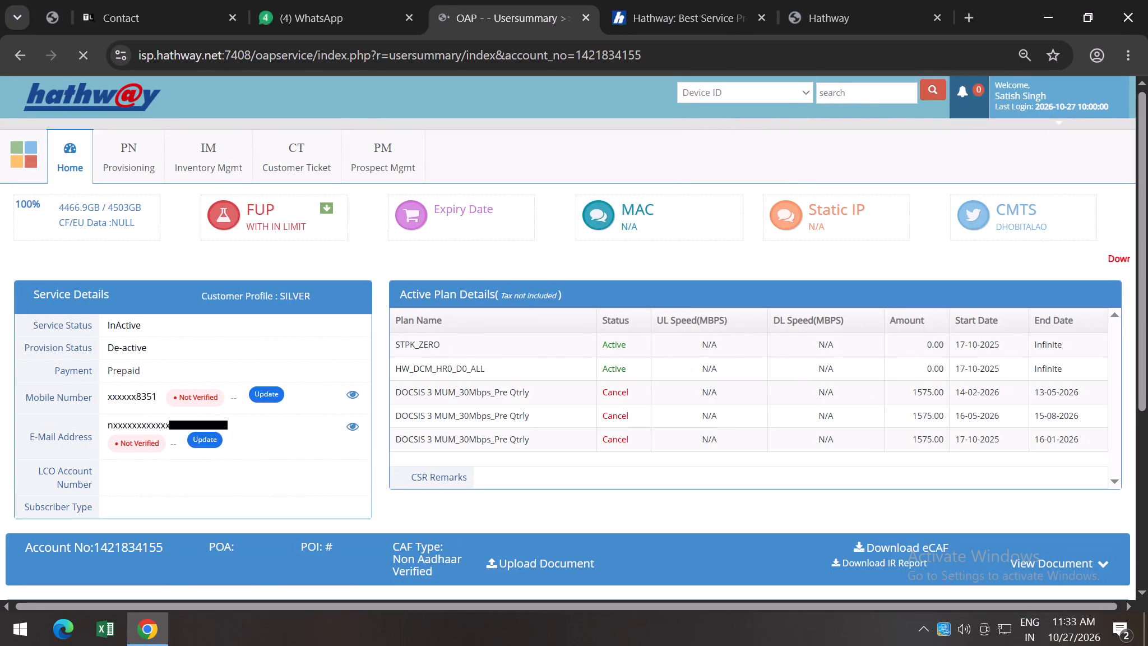
pyautogui.click(353, 395)
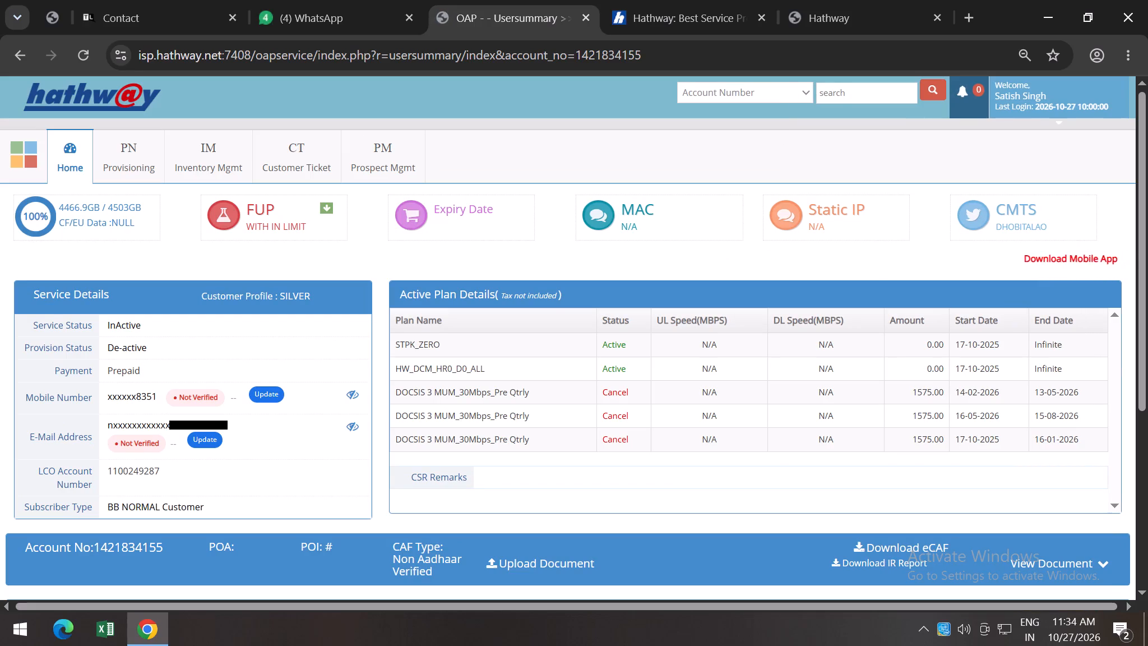
pyautogui.click(349, 426)
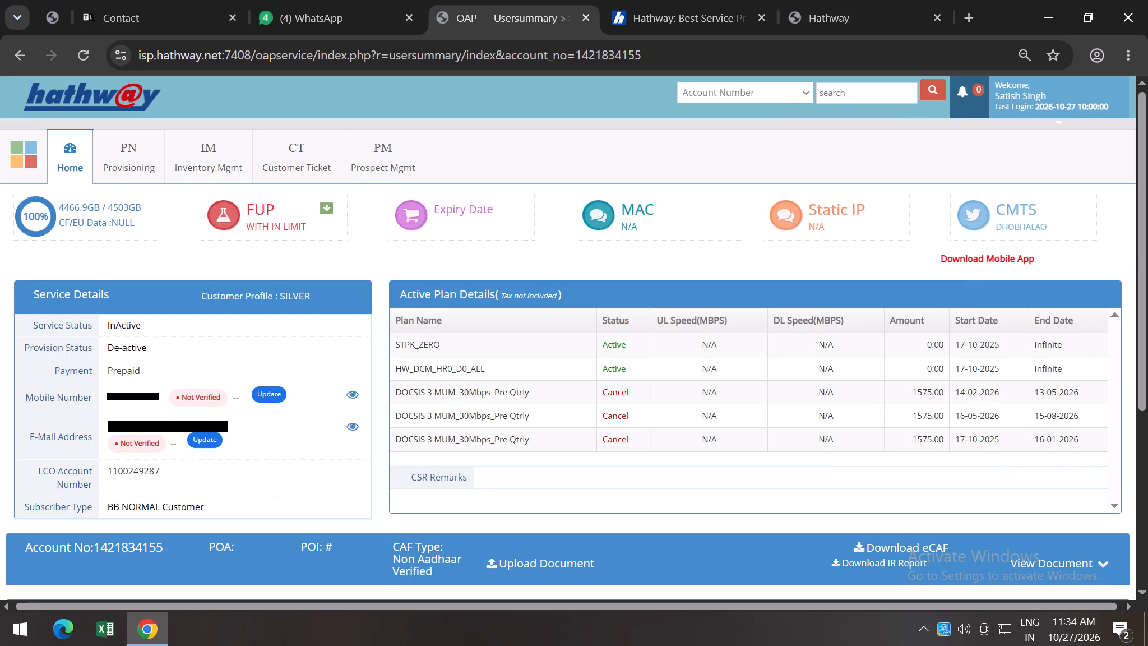
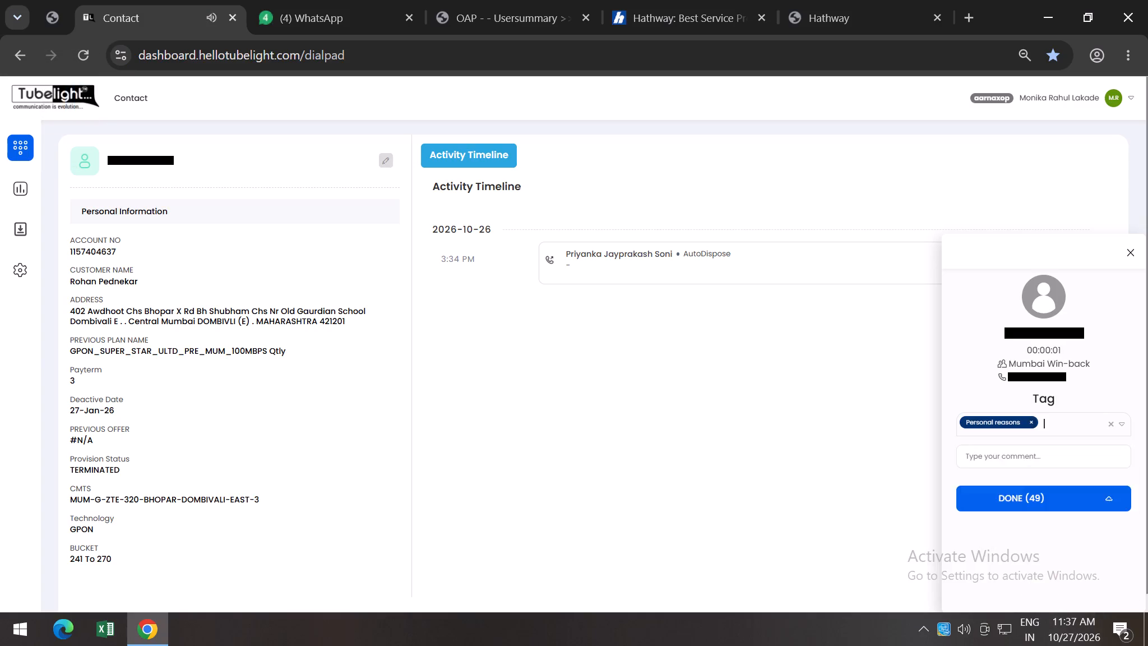
# Submit the Mumbai Win-back call's disposition with the Personal reasons tag.
pyautogui.moveTo(1048, 418); pyautogui.dragTo(1046, 427)
pyautogui.click(1003, 486)
pyautogui.click(1049, 456)
pyautogui.moveTo(1049, 439); pyautogui.dragTo(1045, 452)
pyautogui.moveTo(1034, 475); pyautogui.dragTo(1034, 483)
pyautogui.click(1032, 529)
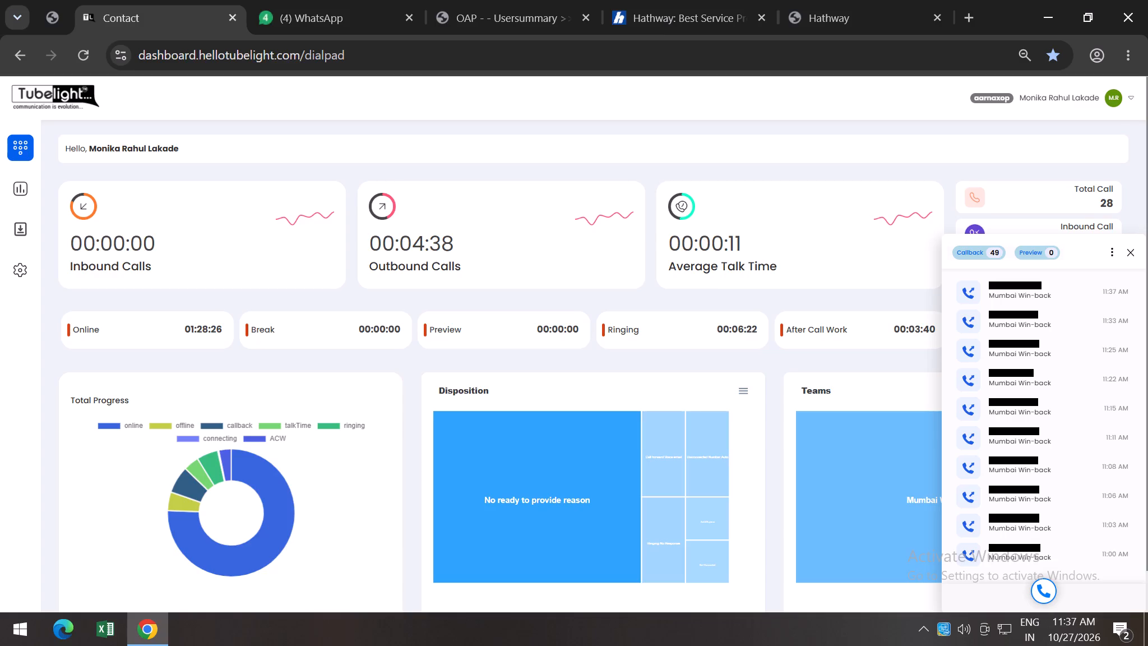
# Switch to Excel and open the recent workbook OCTOBER GROSS DATA (3).
pyautogui.click(97, 621)
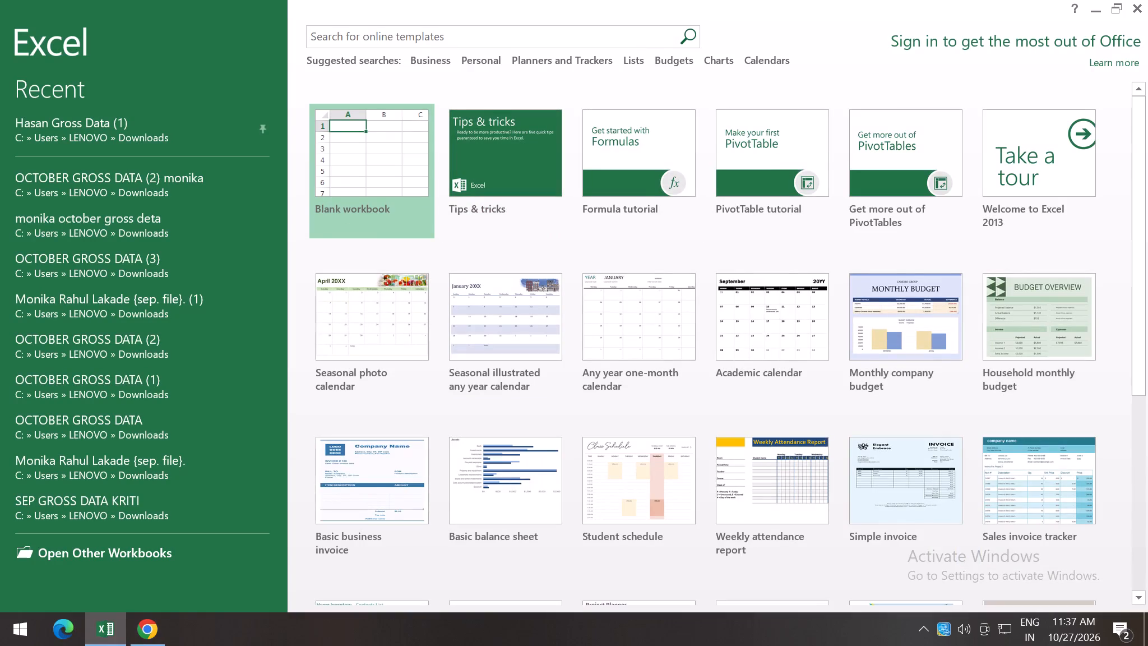
pyautogui.click(152, 177)
pyautogui.click(753, 478)
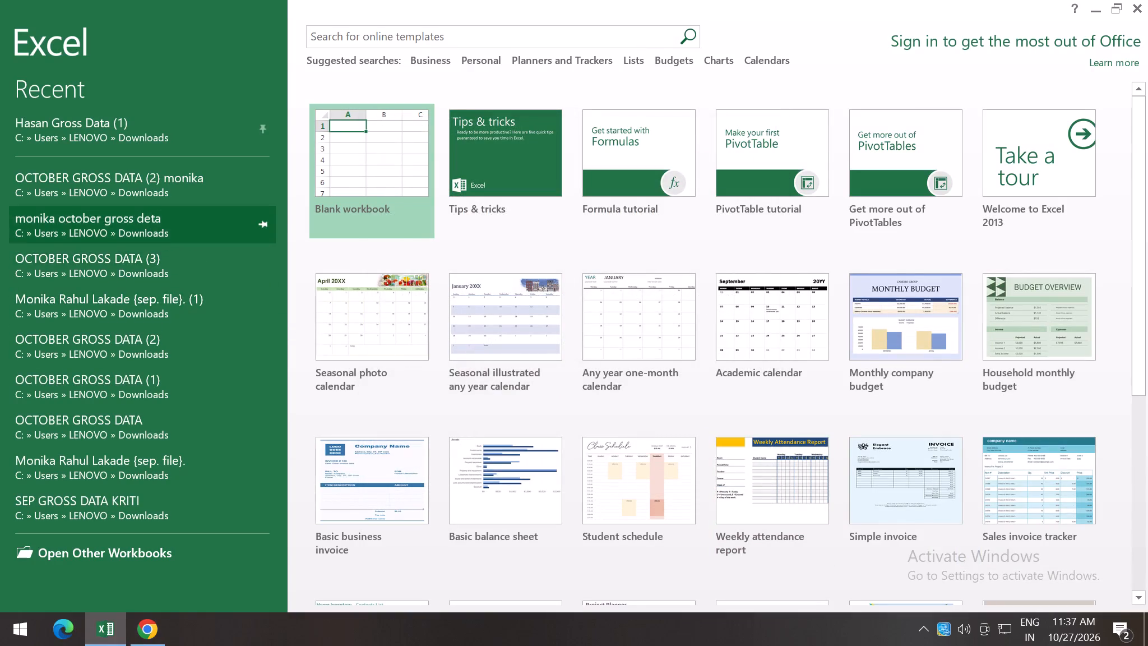
pyautogui.click(126, 256)
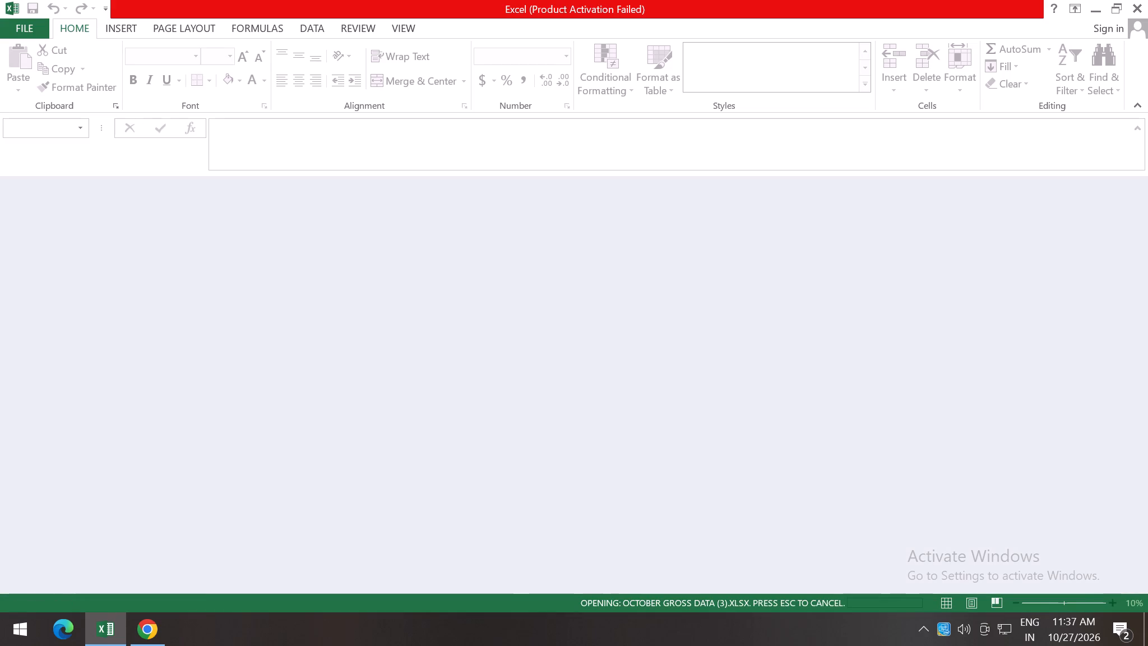
# Collapse the columns between A and CW to zero width so the account numbers sit beside Paid/Unpaid.
pyautogui.scroll(-1, 896, 341)
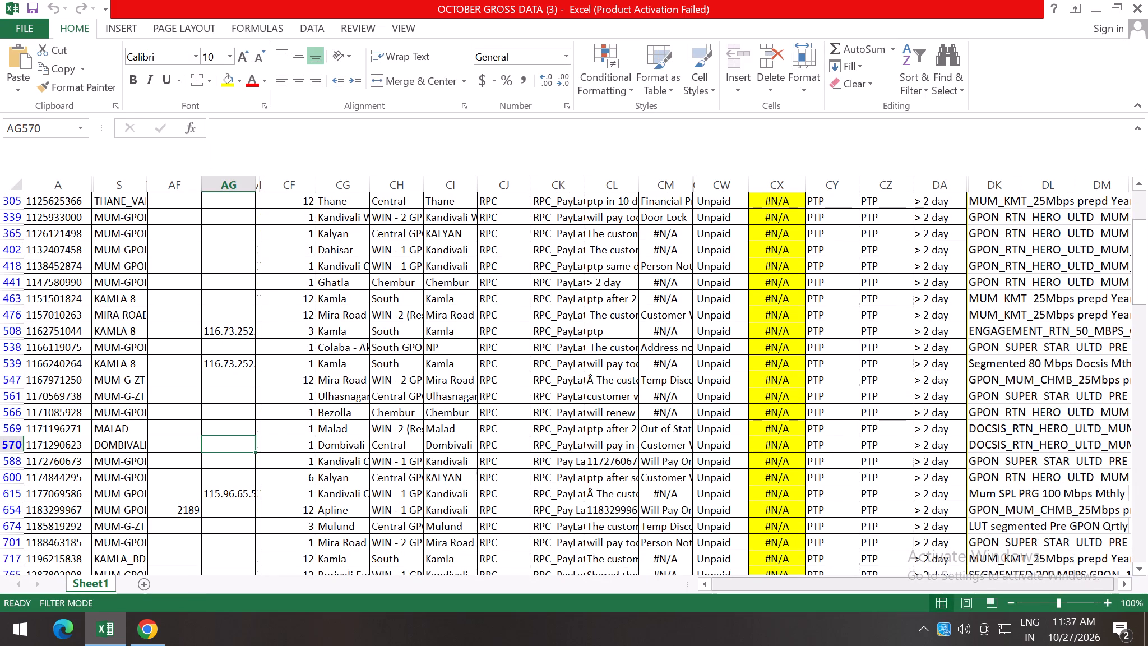
pyautogui.moveTo(804, 579); pyautogui.dragTo(1050, 583)
pyautogui.moveTo(1051, 583); pyautogui.dragTo(1112, 581)
pyautogui.click(1112, 581)
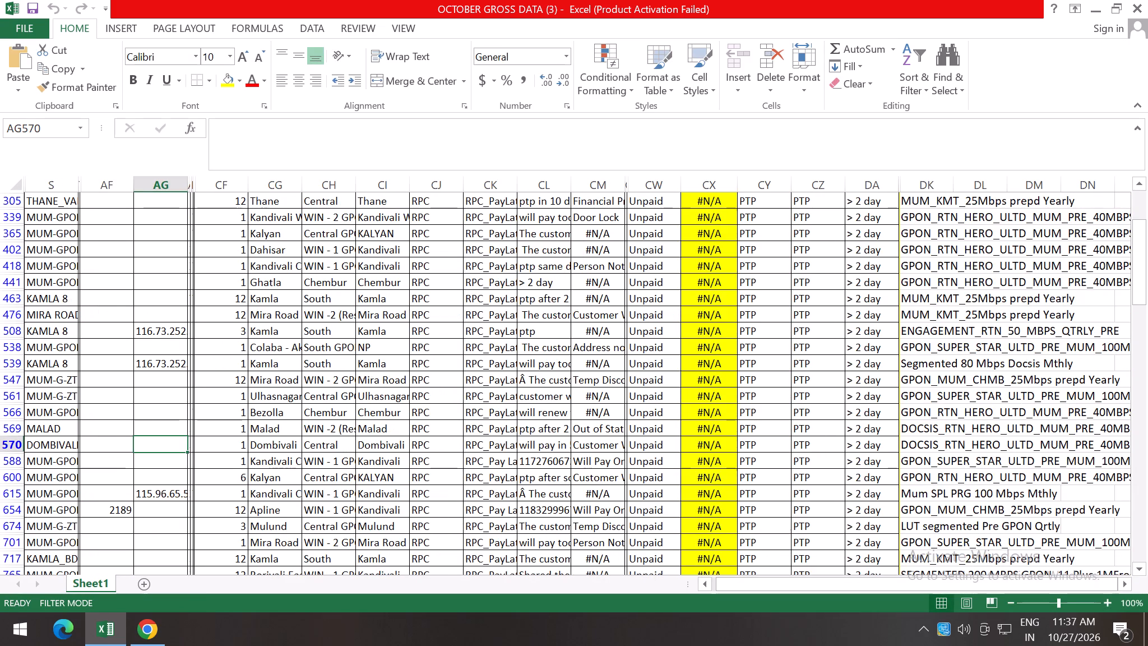
pyautogui.moveTo(739, 584); pyautogui.dragTo(706, 585)
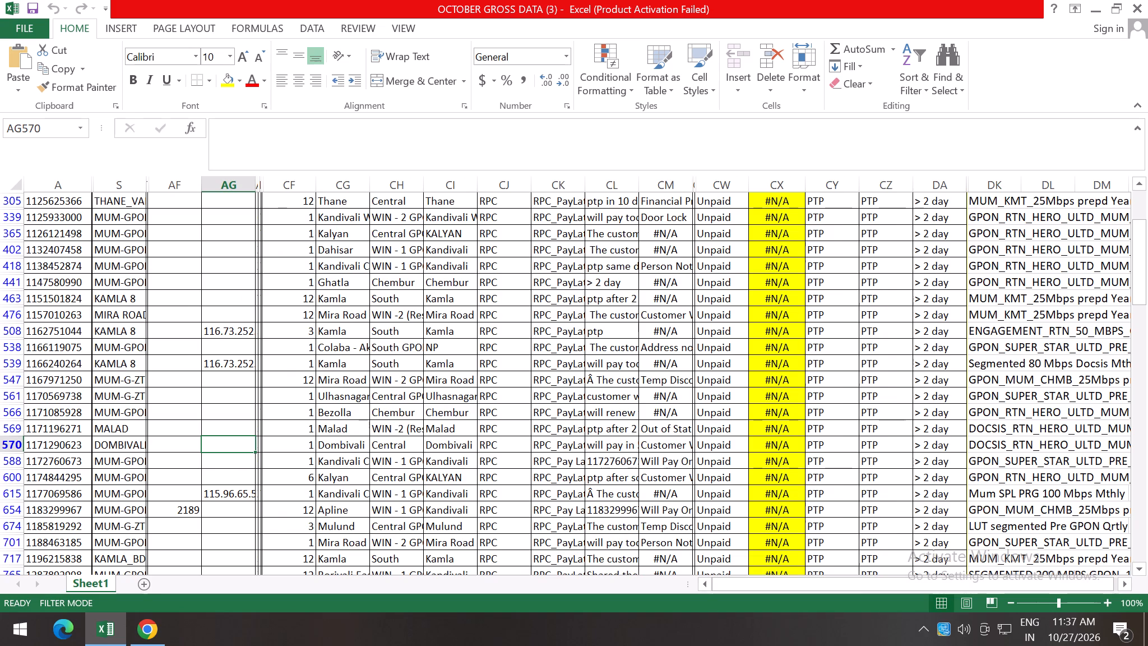
pyautogui.moveTo(698, 186); pyautogui.dragTo(570, 184)
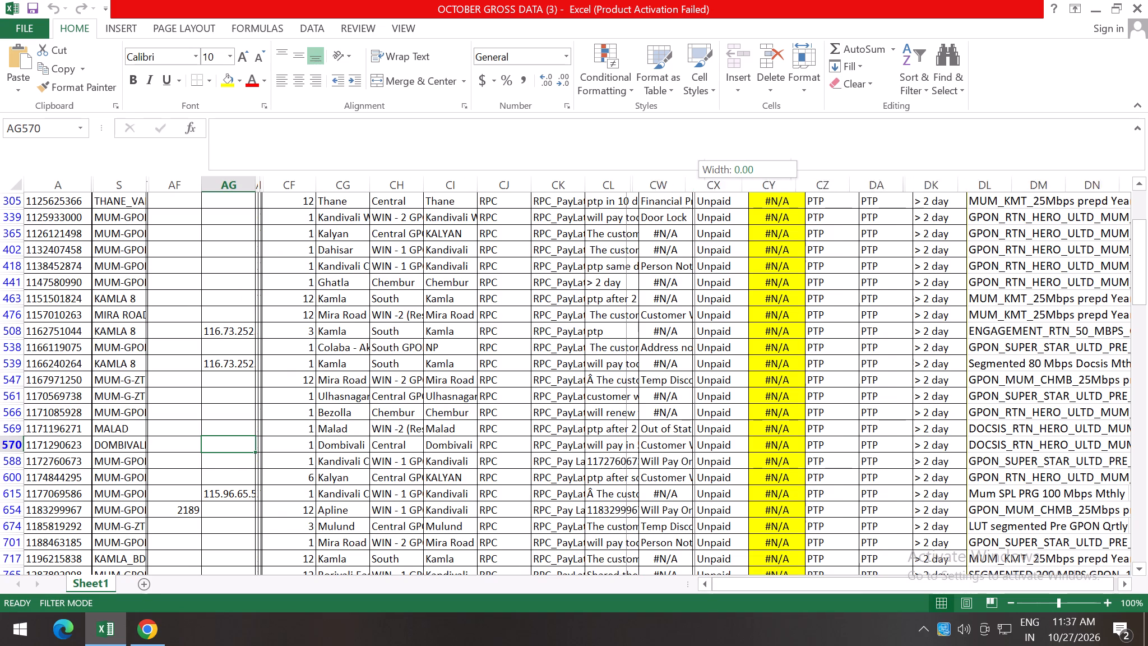
pyautogui.moveTo(570, 184); pyautogui.dragTo(98, 202)
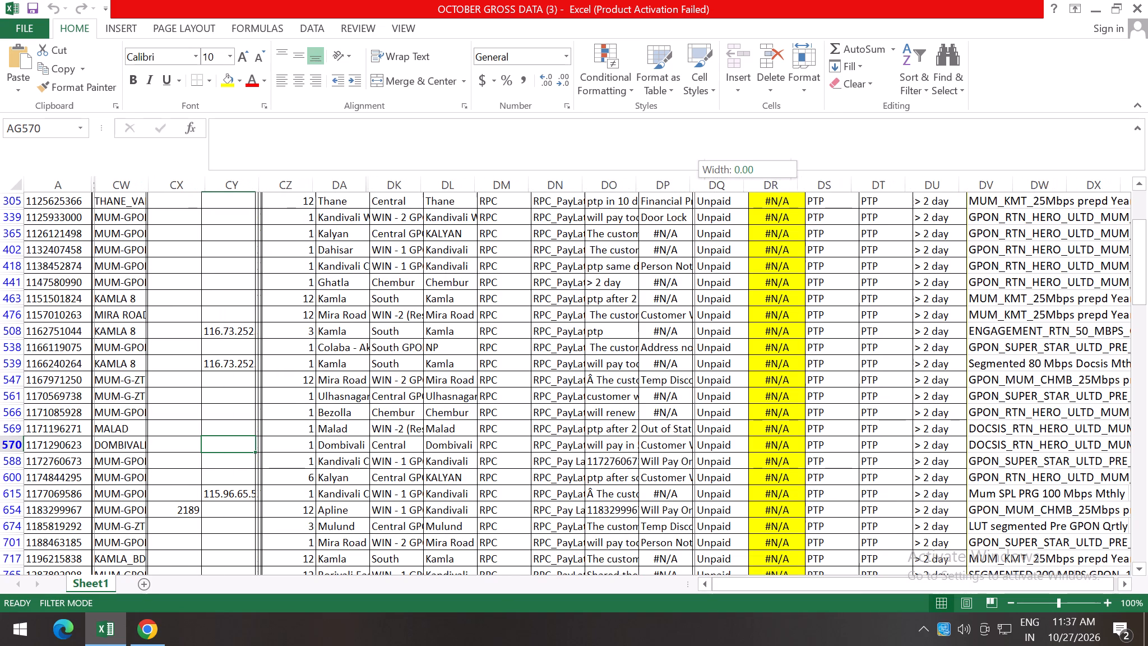
pyautogui.moveTo(98, 202); pyautogui.dragTo(96, 202)
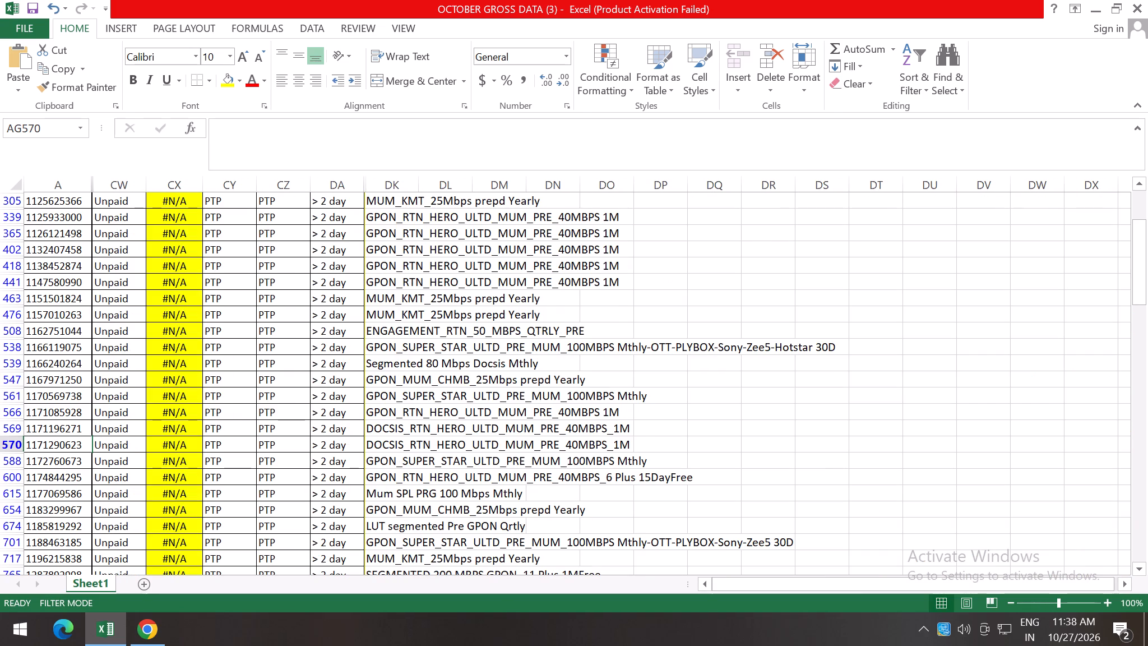
# Copy the account number from row 3 of the filtered sheet and look it up by Account Number in the Hathway portal.
pyautogui.scroll(20, 841, 280)
pyautogui.scroll(7, 841, 280)
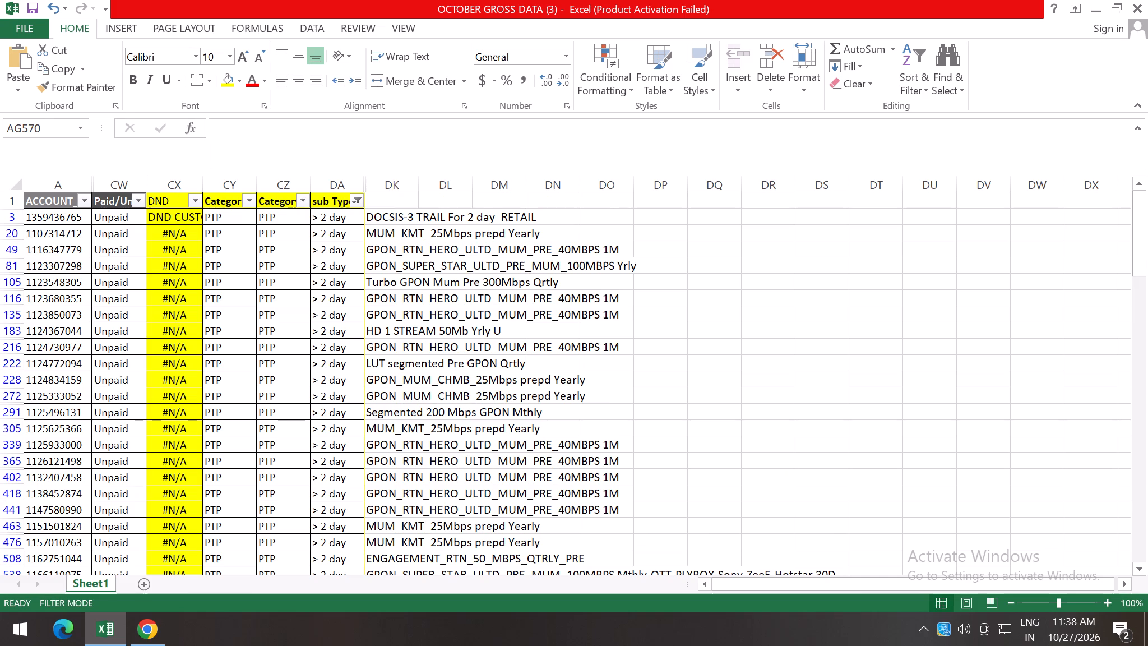
pyautogui.moveTo(129, 290); pyautogui.dragTo(189, 618)
pyautogui.scroll(2, 247, 430)
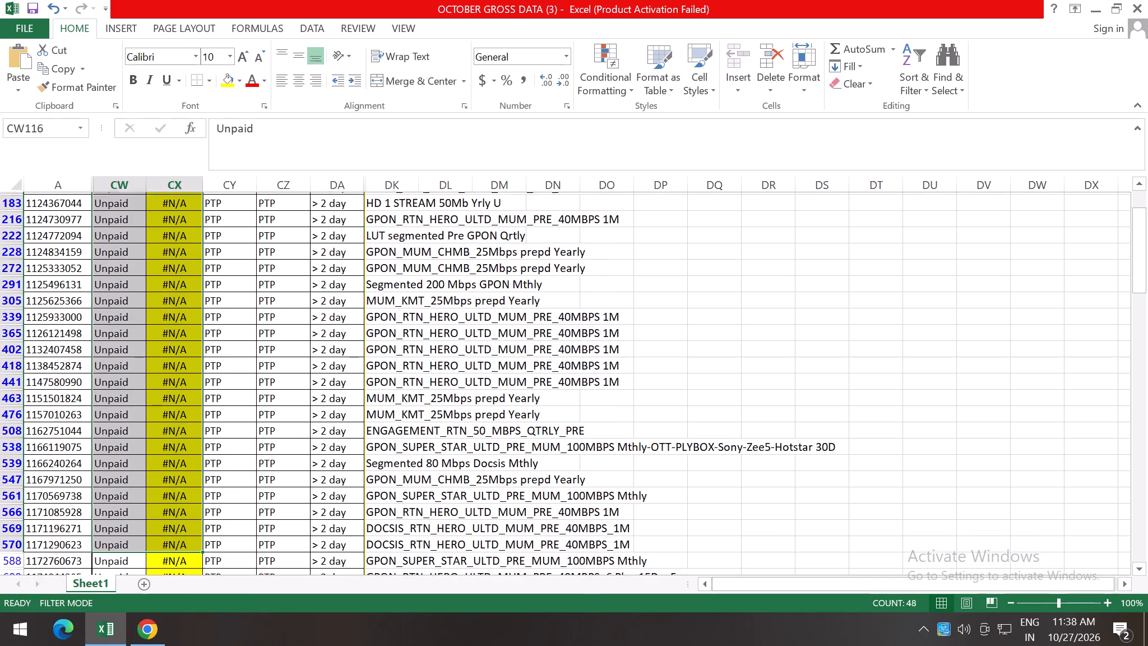
pyautogui.scroll(9, 245, 422)
pyautogui.click(60, 209)
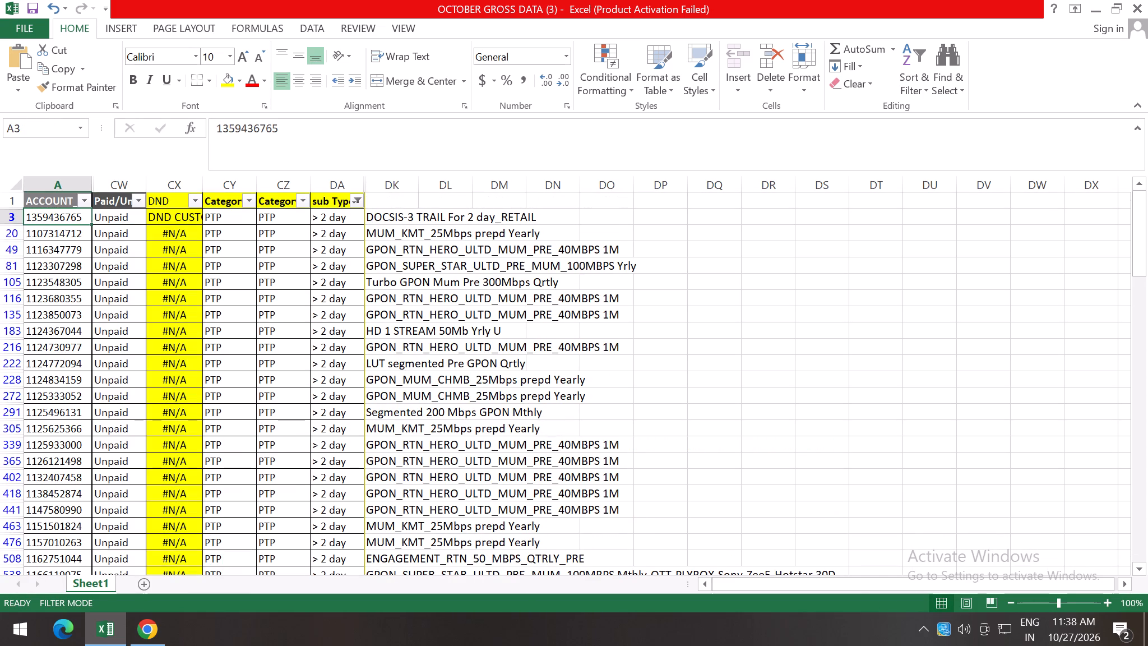
pyautogui.hotkey('ctrl', 'c')
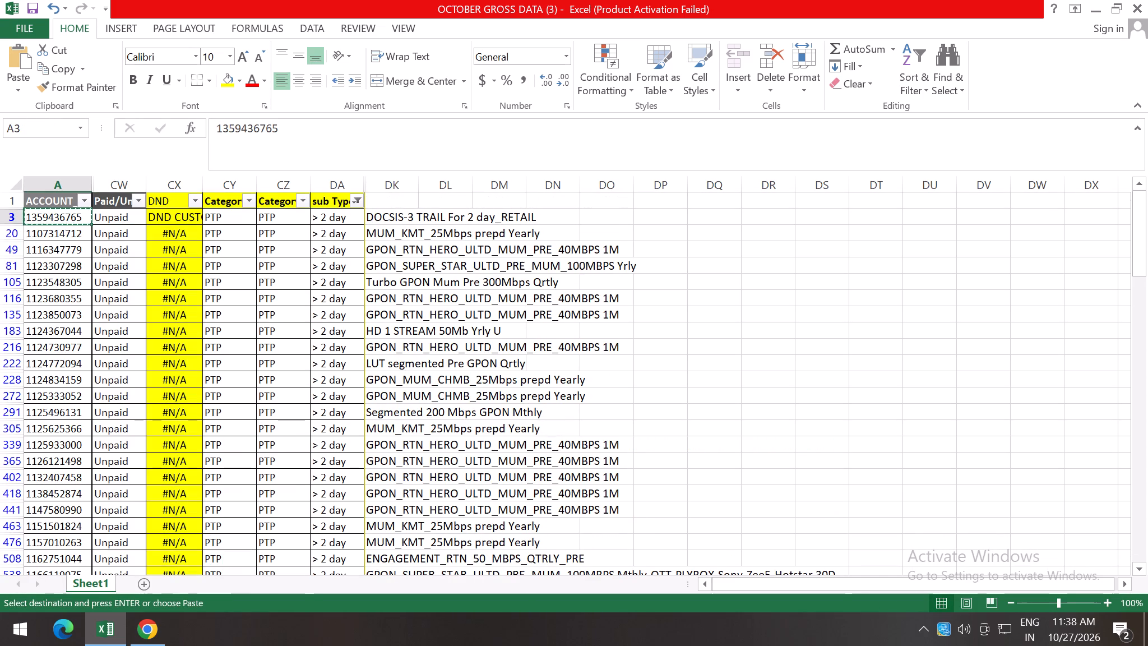
pyautogui.click(143, 626)
pyautogui.click(506, 0)
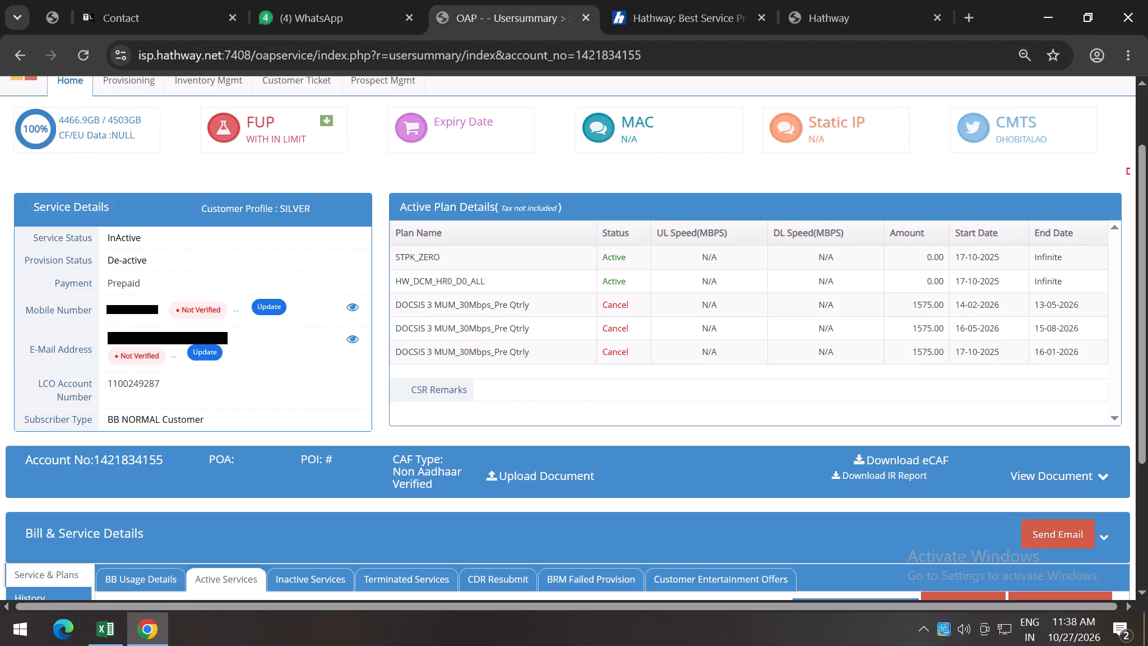
pyautogui.scroll(4, 820, 108)
pyautogui.click(844, 91)
pyautogui.hotkey('ctrl', 'v')
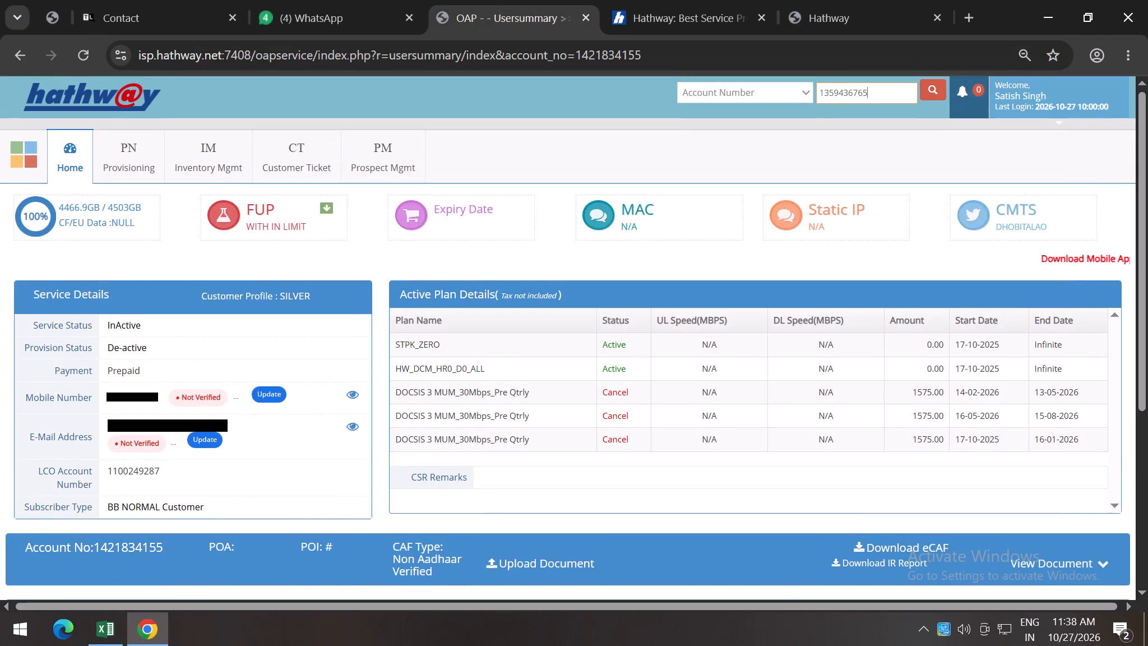
pyautogui.click(931, 90)
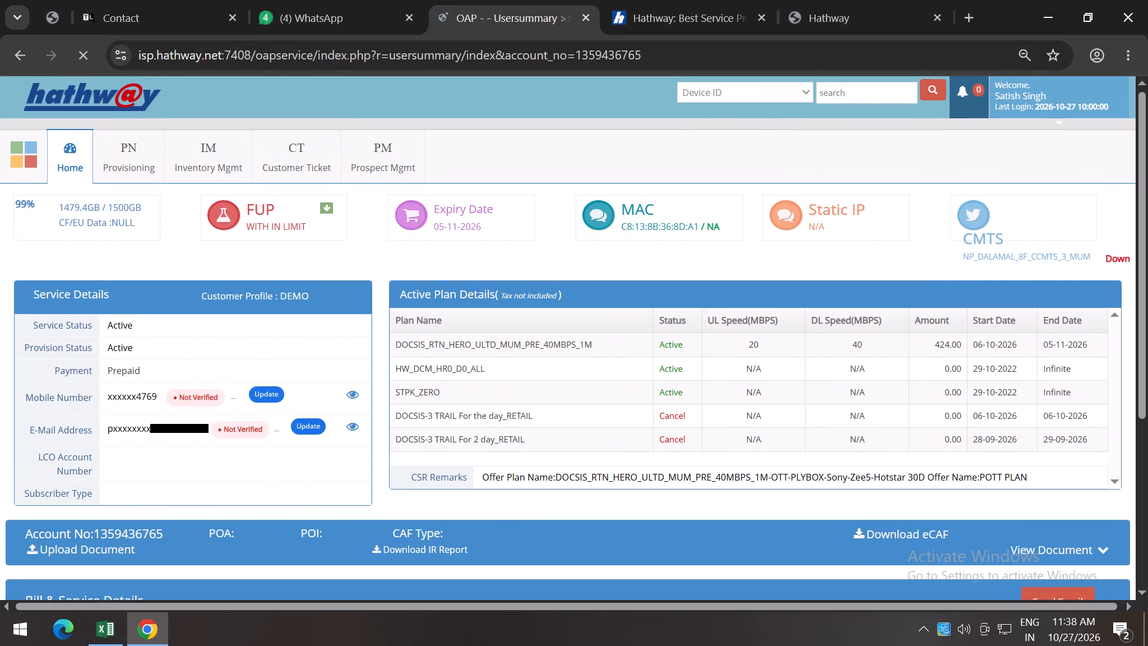
# Try to reveal the customer's masked e-mail address in Service Details.
pyautogui.click(355, 421)
pyautogui.click(355, 424)
pyautogui.click(354, 427)
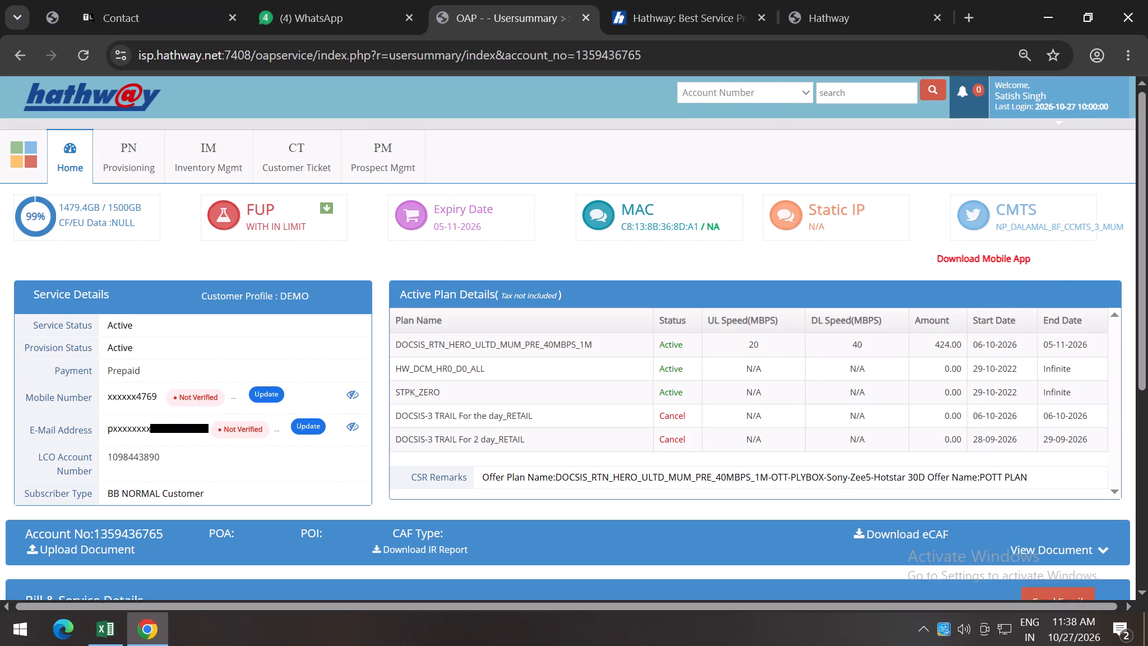
# Copy the account number from row 20 of the Excel sheet and look it up in the Hathway portal.
pyautogui.click(96, 626)
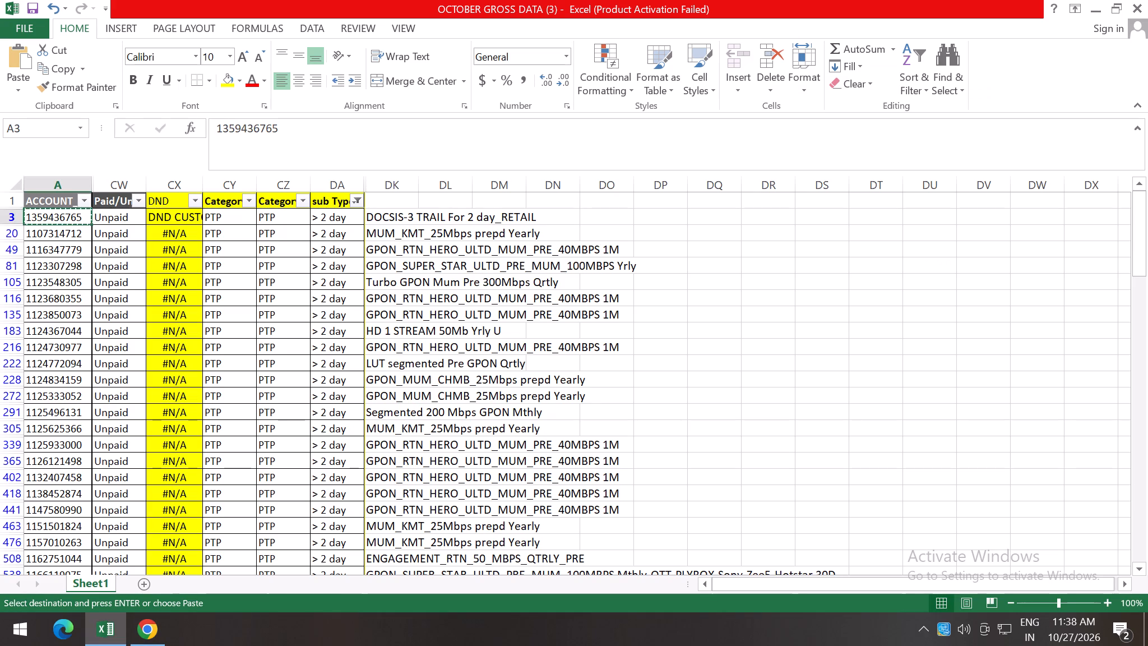
pyautogui.click(62, 231)
pyautogui.hotkey('ctrl', 'c')
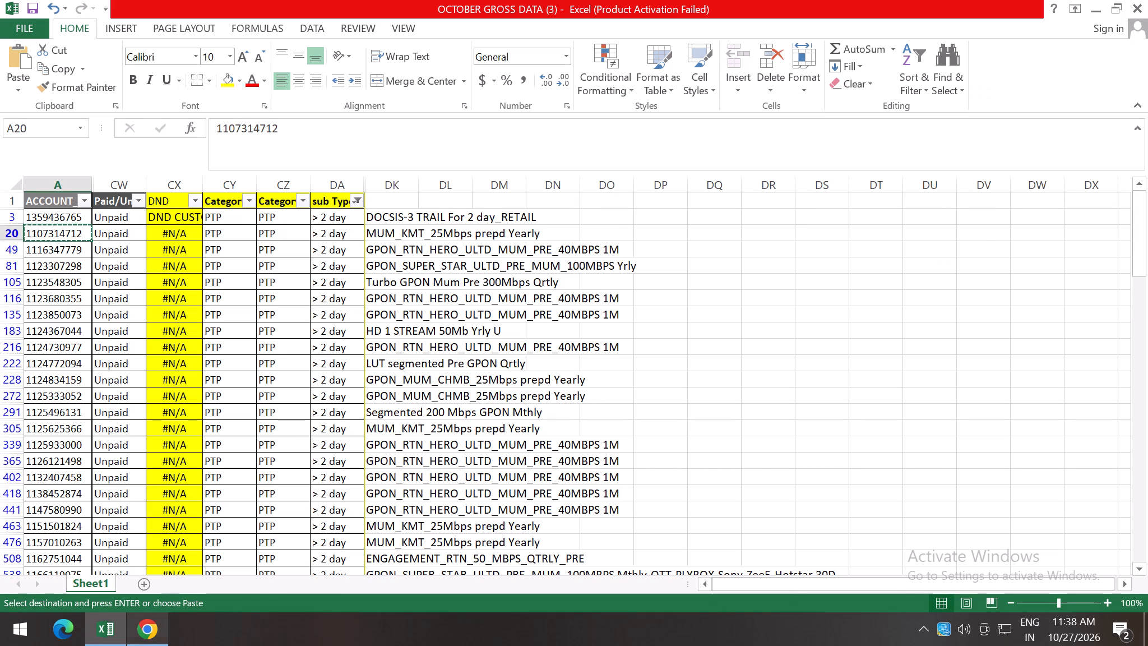
pyautogui.click(148, 638)
pyautogui.click(840, 92)
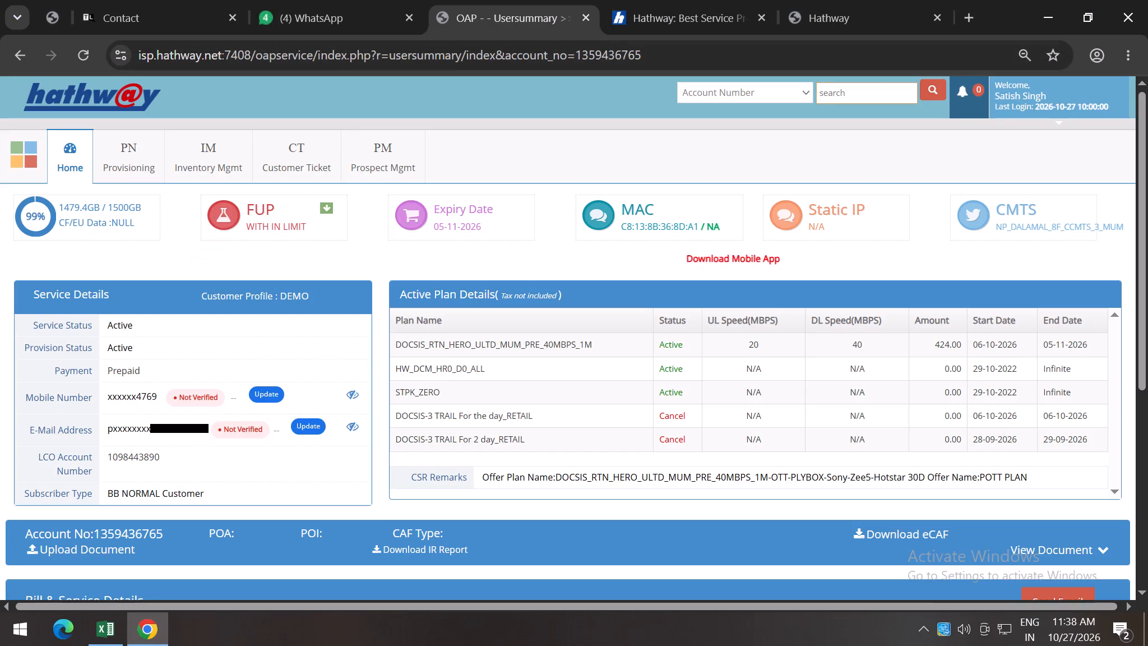
pyautogui.hotkey('ctrl', 'v')
pyautogui.click(923, 95)
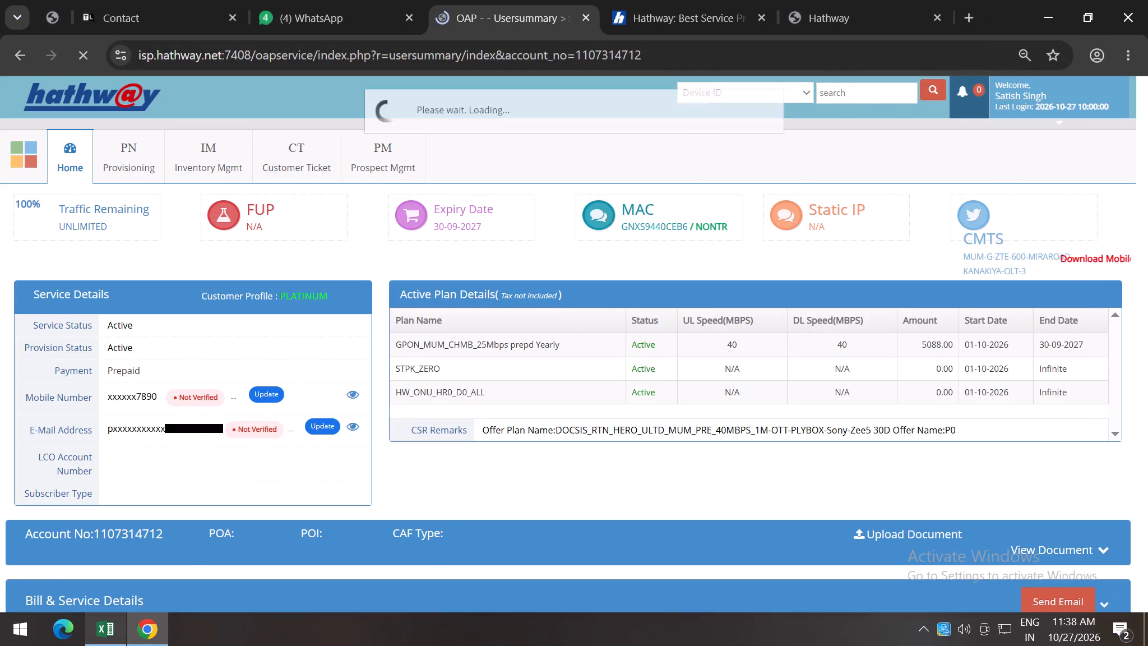
# Copy the account number from row 49 of the Excel sheet and look it up in the Hathway portal.
pyautogui.click(107, 626)
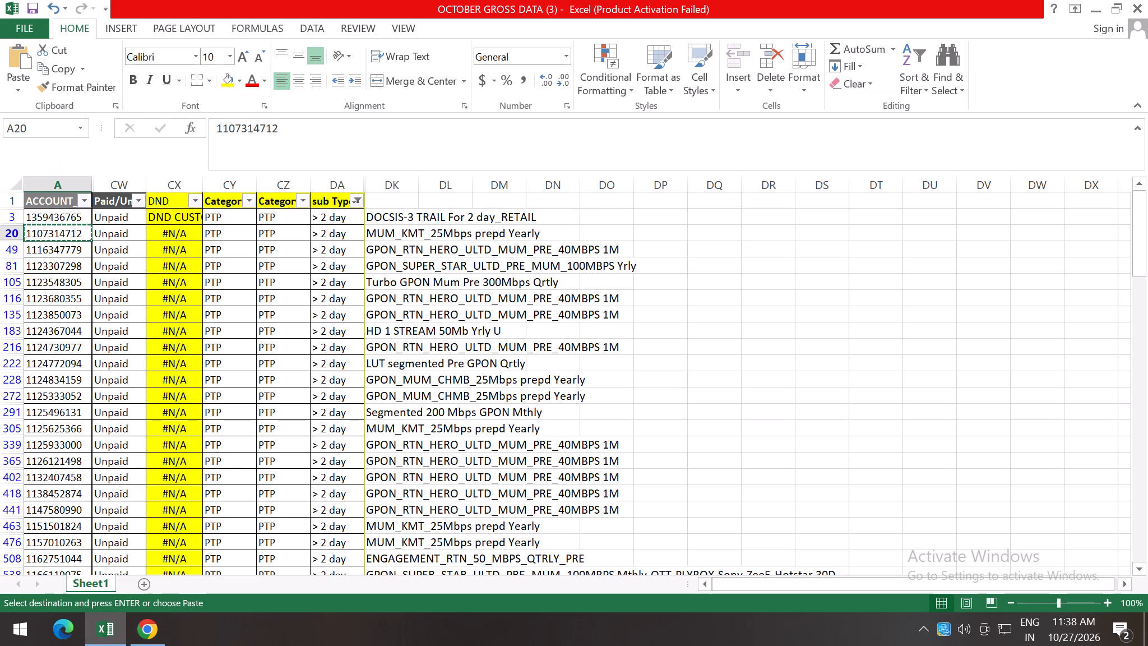
pyautogui.click(61, 251)
pyautogui.hotkey('ctrl', 'c')
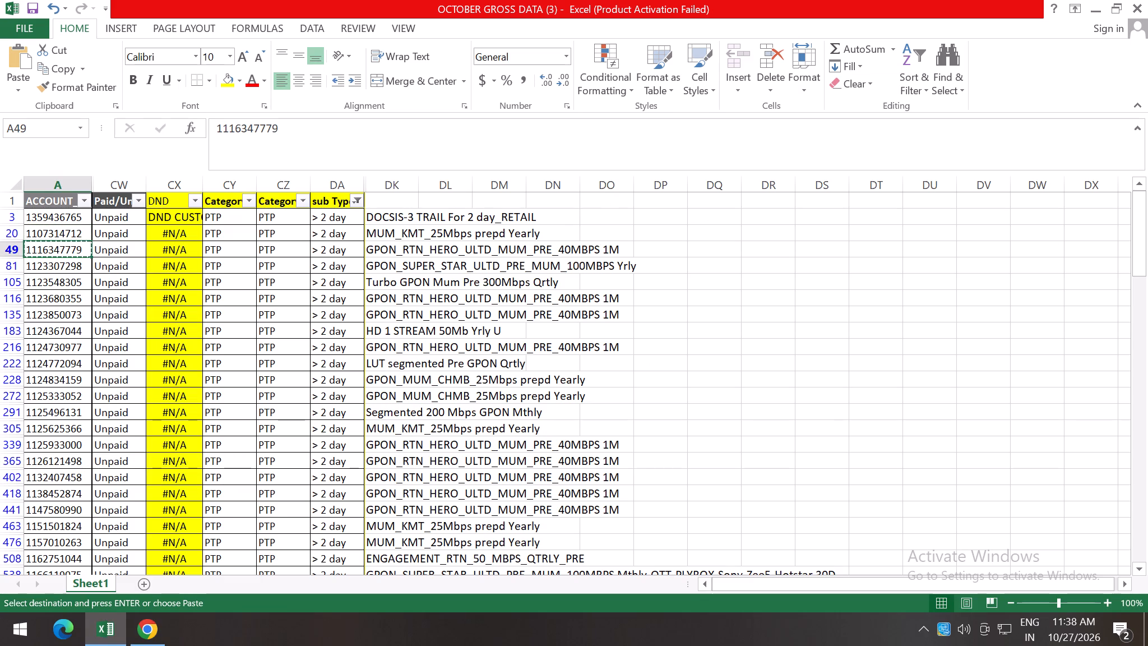
pyautogui.click(149, 622)
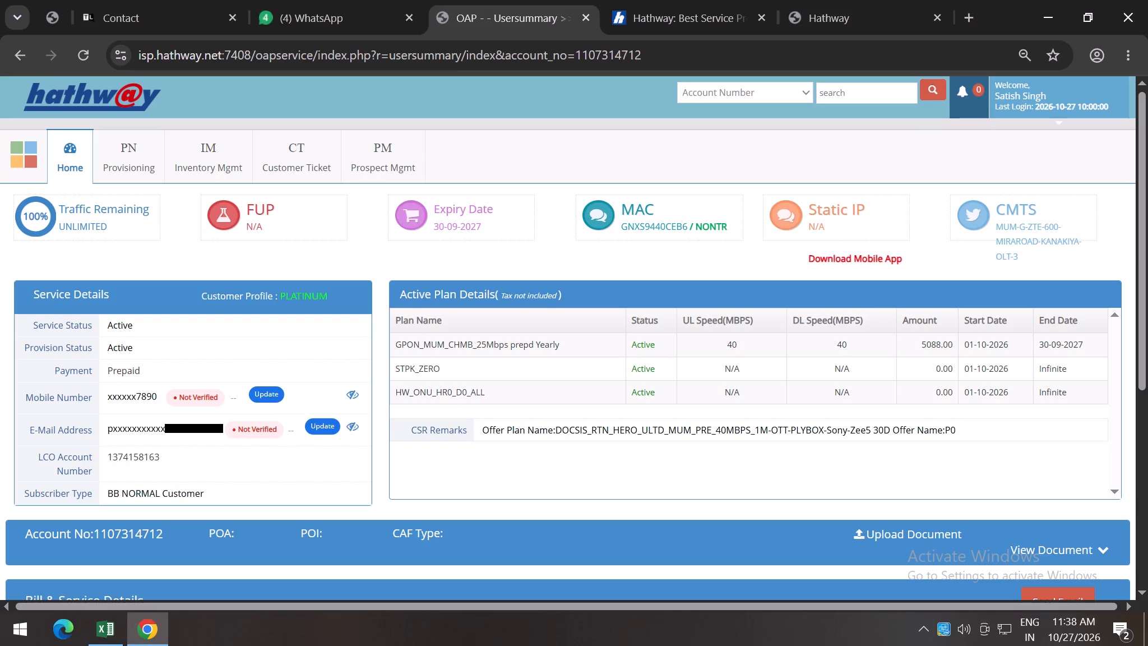
pyautogui.click(831, 98)
pyautogui.hotkey('ctrl', 'v')
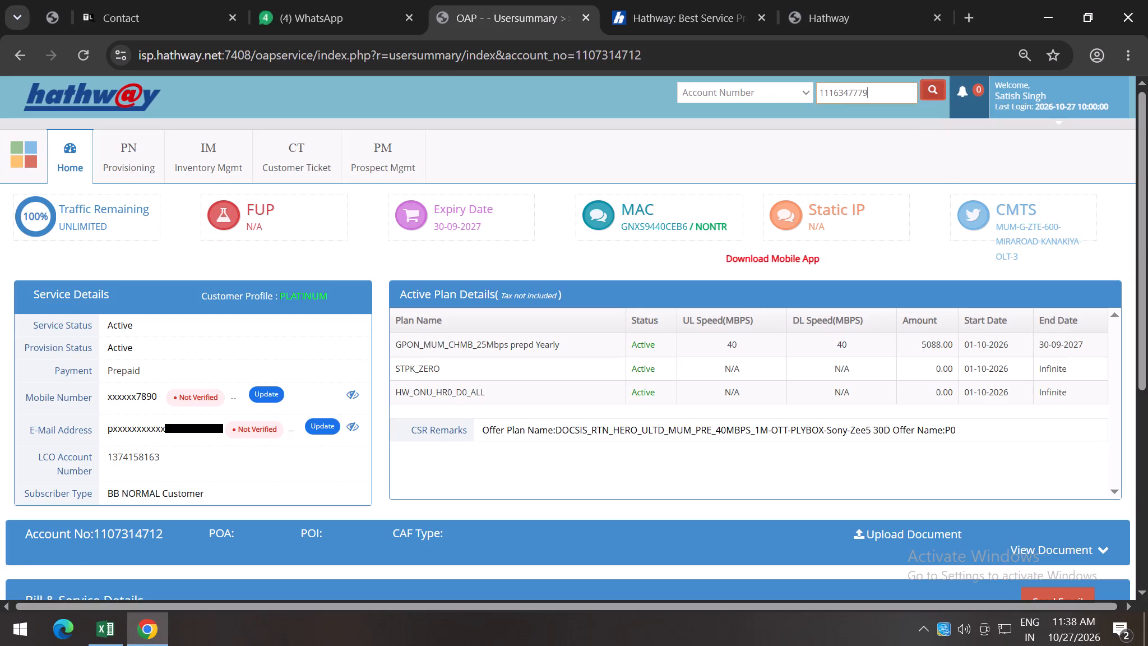
pyautogui.click(938, 90)
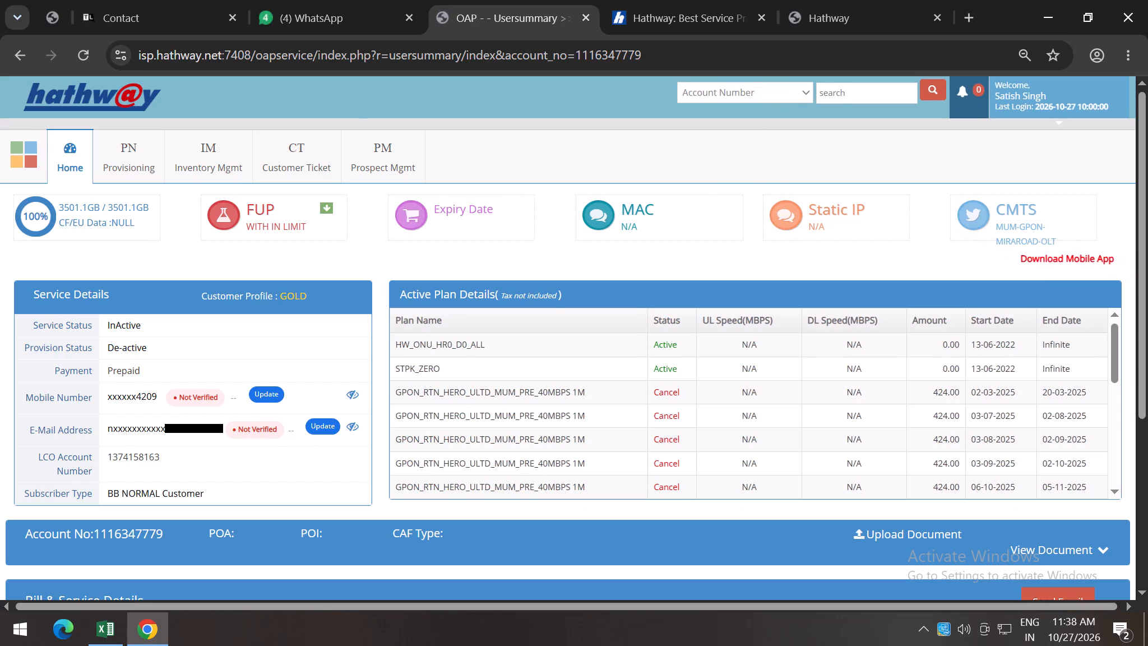
# Reveal the row 49 customer's masked mobile number and e-mail address in Service Details.
pyautogui.click(354, 399)
pyautogui.click(349, 428)
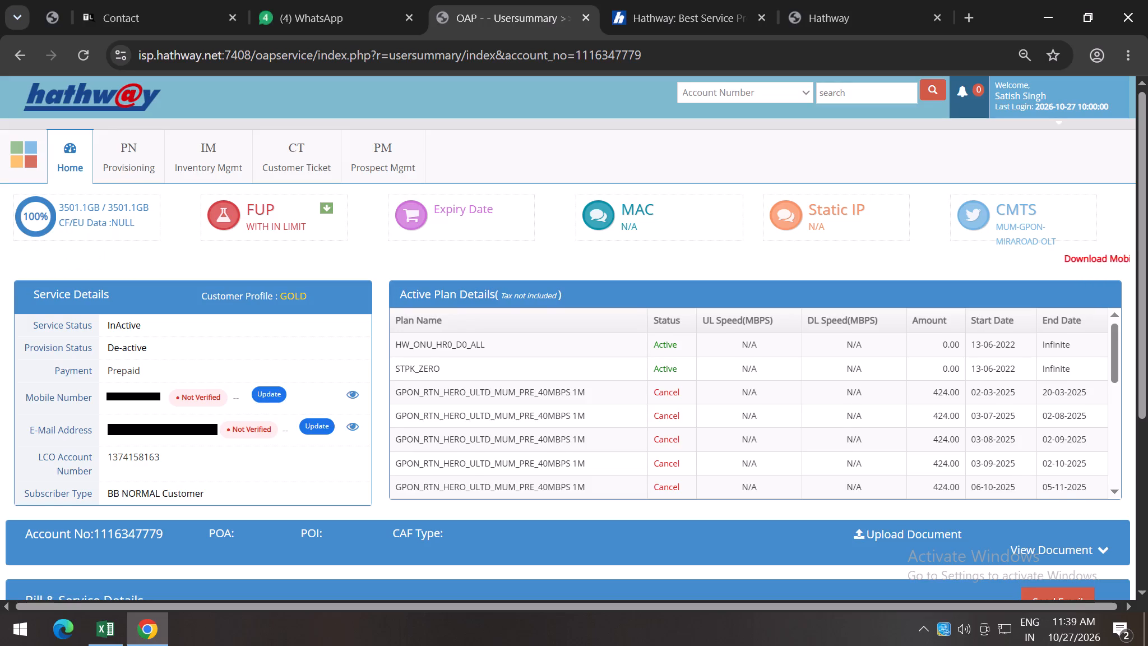
pyautogui.scroll(-1, 289, 481)
# Return to the Excel sheet and copy the account number from row 81 for a Hathway portal lookup.
pyautogui.click(109, 626)
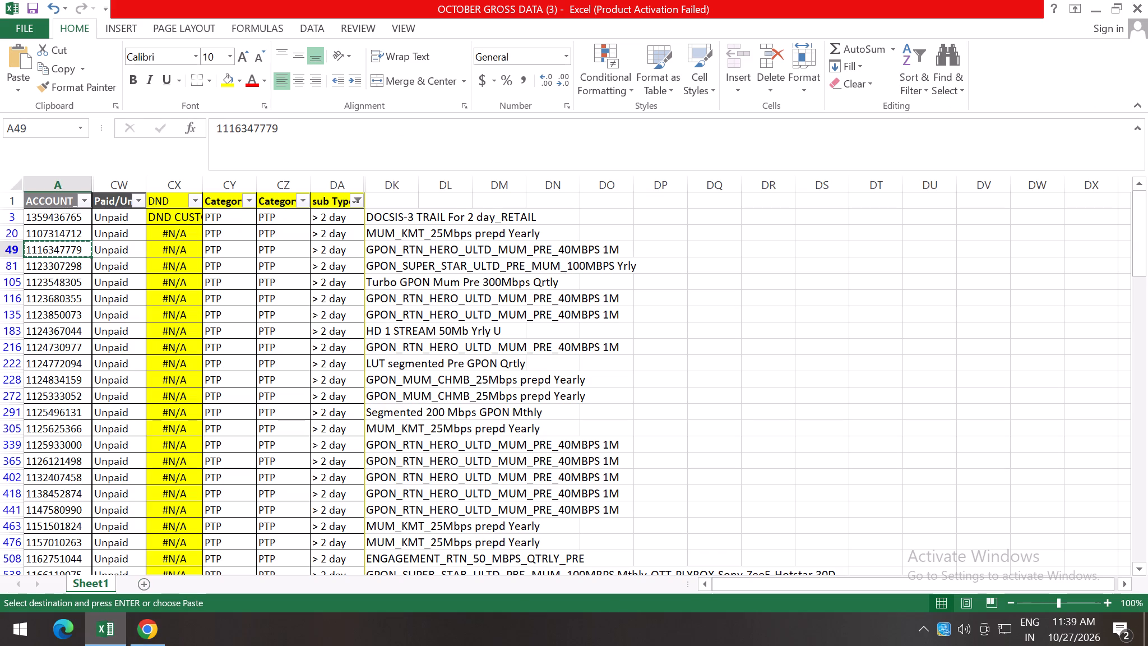
pyautogui.click(678, 203)
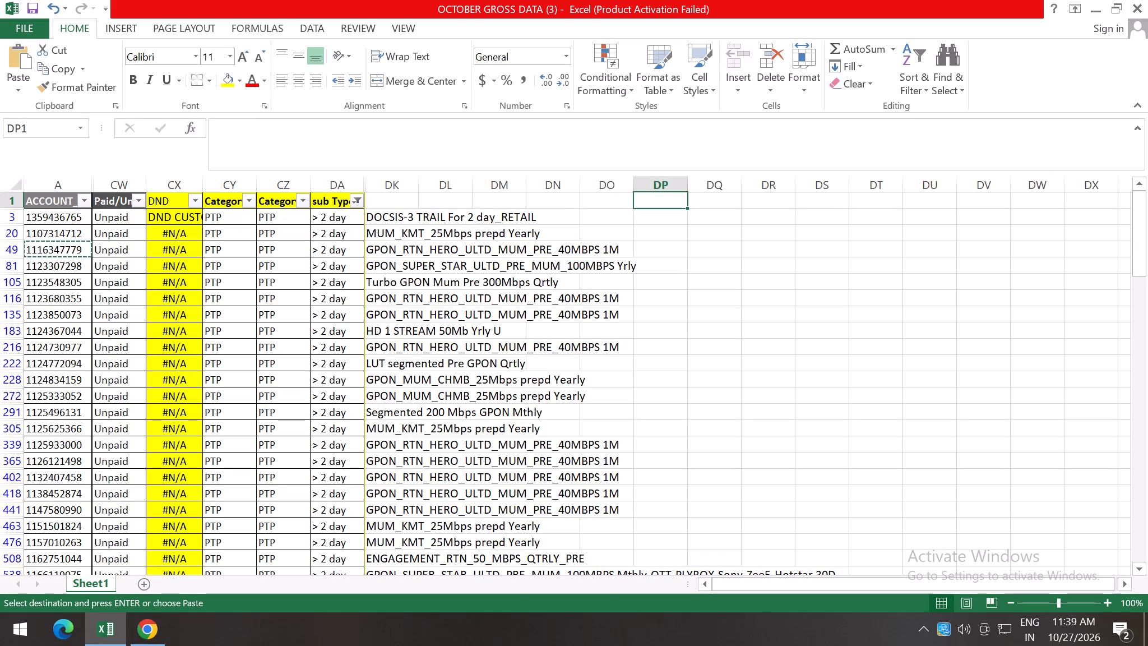
pyautogui.click(81, 270)
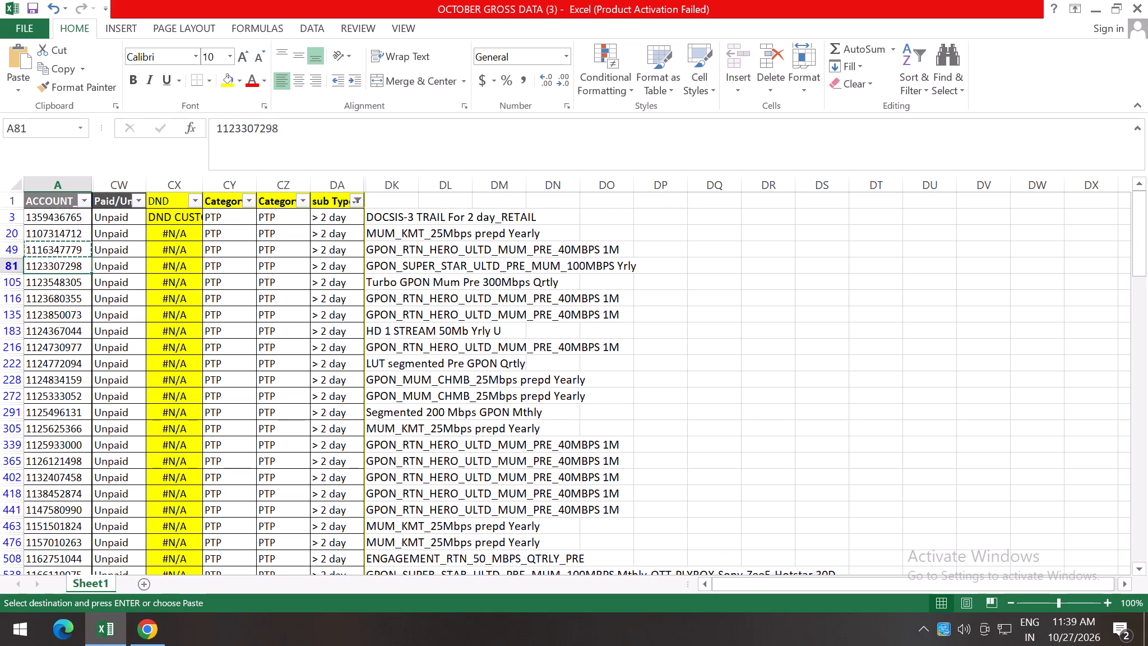
pyautogui.hotkey('ctrl', 'c')
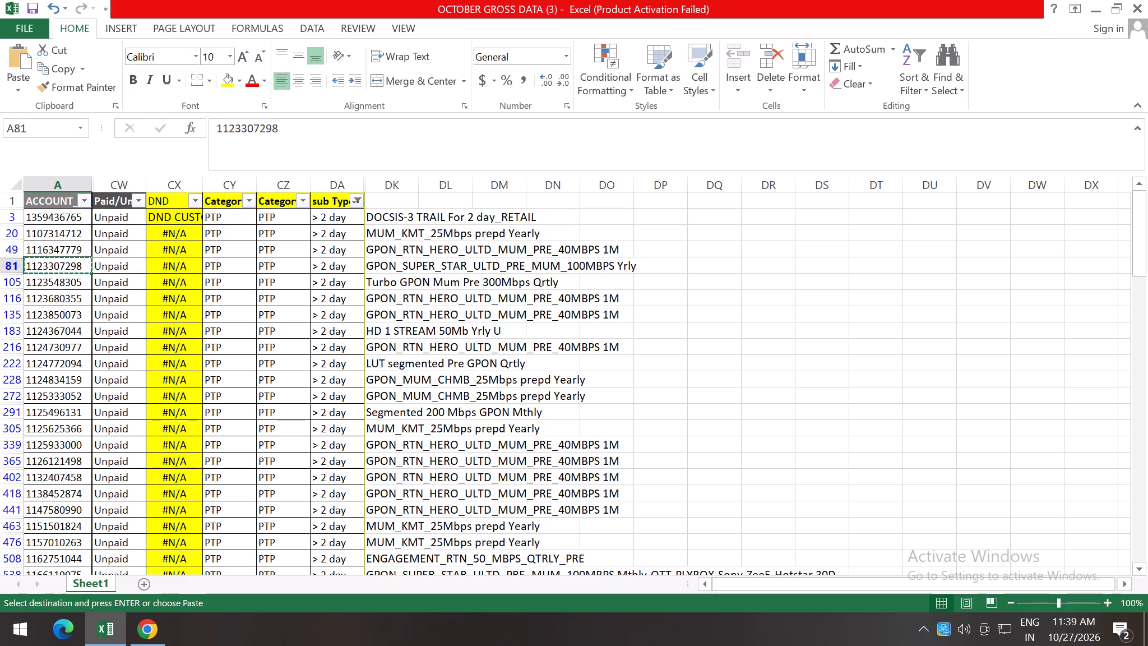
# Switch to the Hathway OAP portal in Chrome and search by the account number copied from row 81 of the sheet.
pyautogui.click(143, 635)
pyautogui.scroll(4, 702, 220)
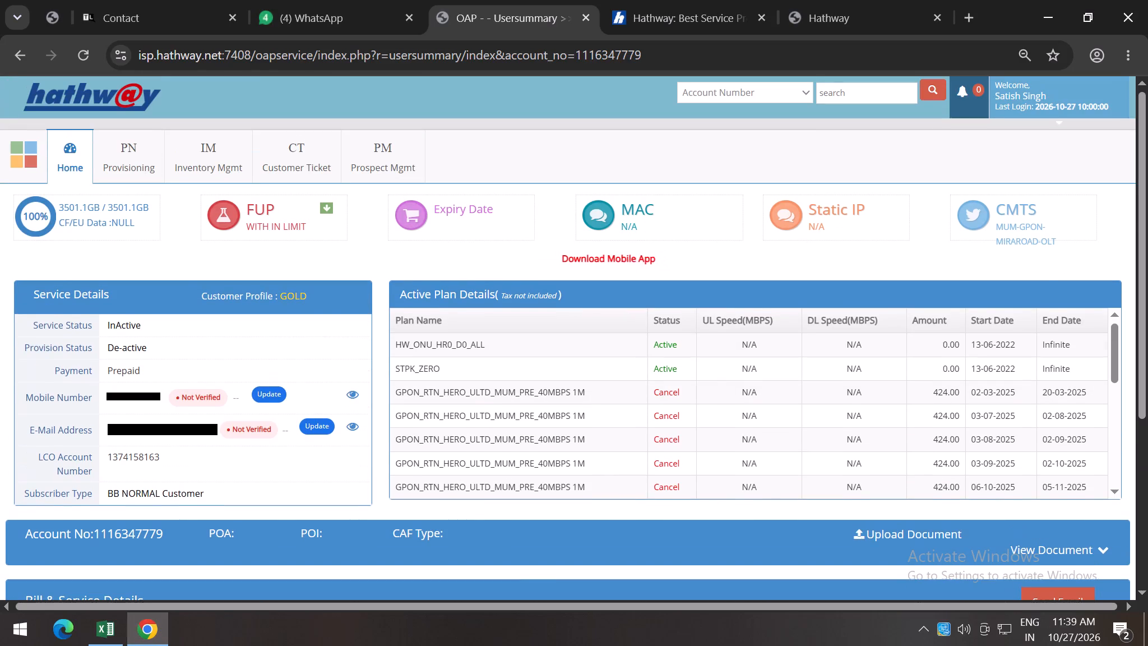
pyautogui.click(840, 86)
pyautogui.rightClick(840, 86)
pyautogui.click(870, 295)
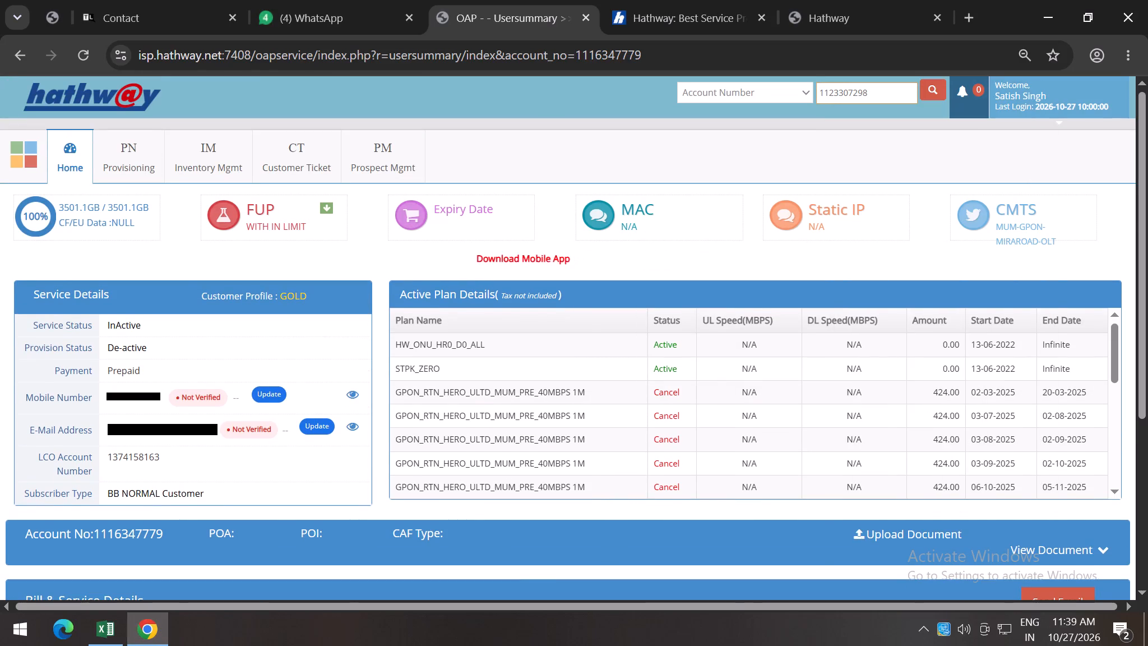
pyautogui.click(937, 85)
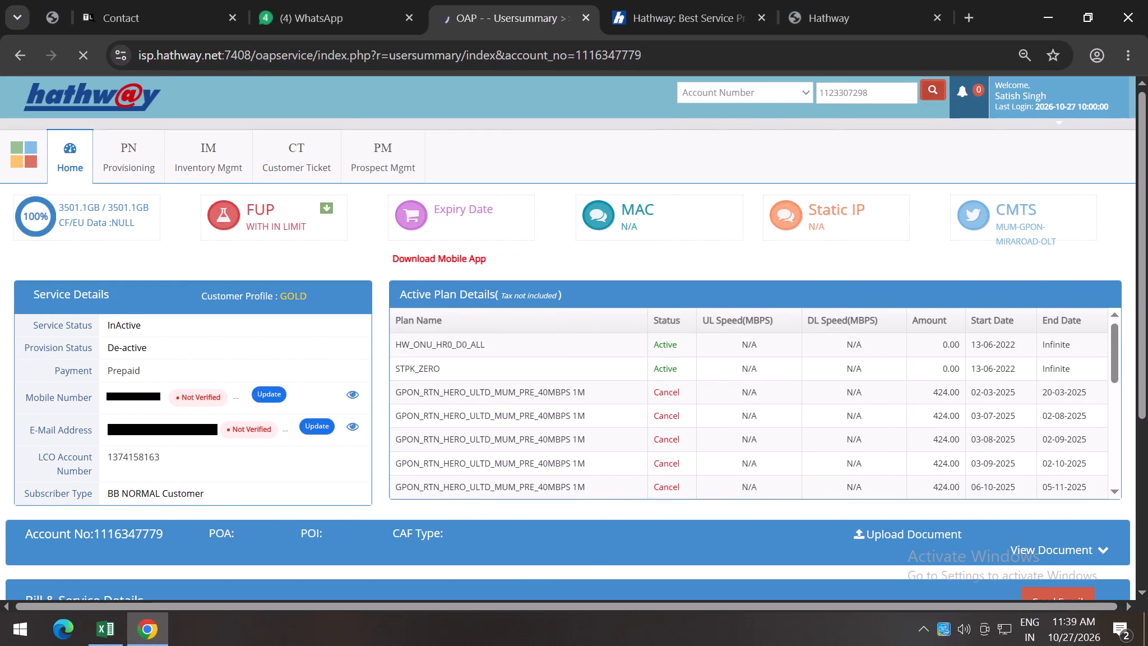
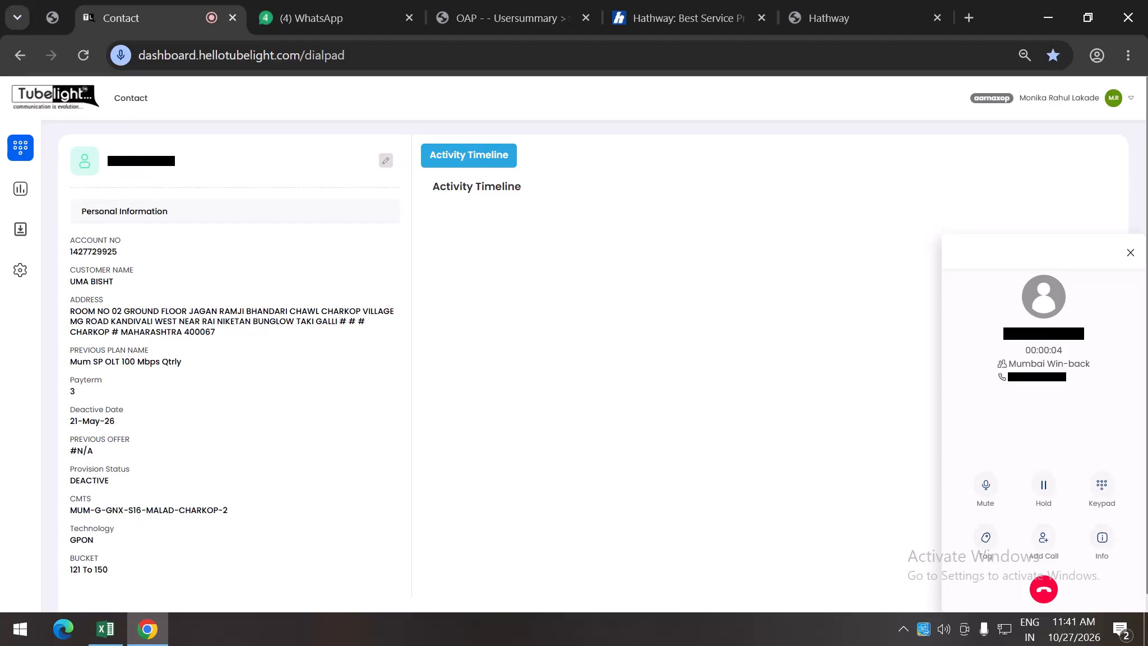
# End the current Mumbai Win-back call and tag its outcome as Personal reasons and Not Required.
pyautogui.click(1050, 583)
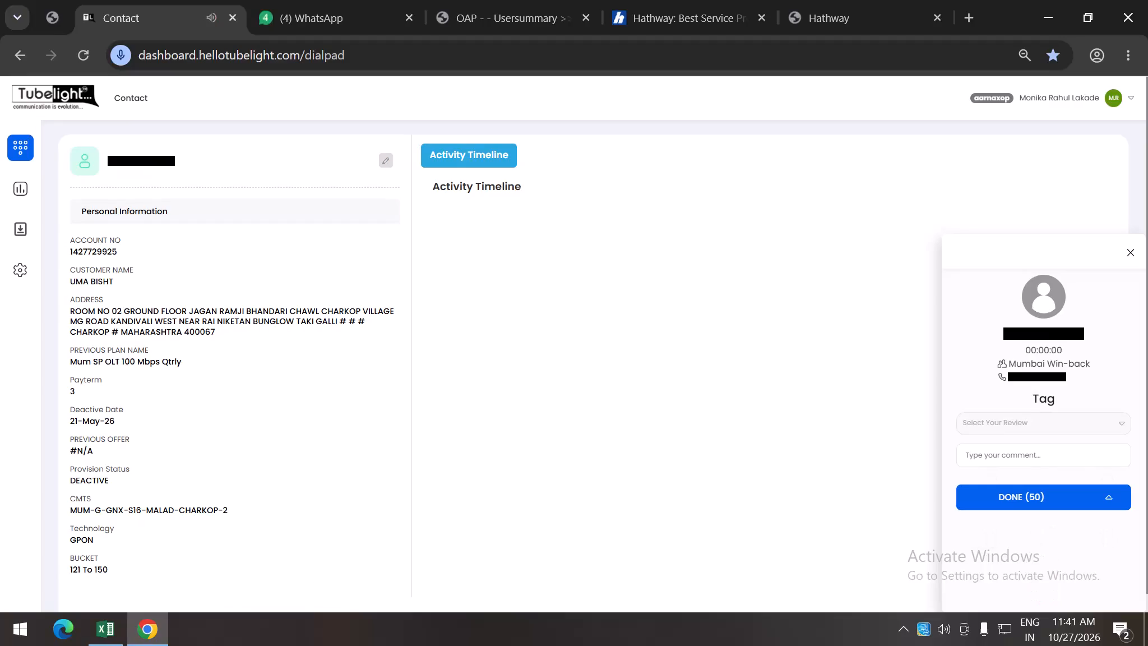
pyautogui.click(1043, 431)
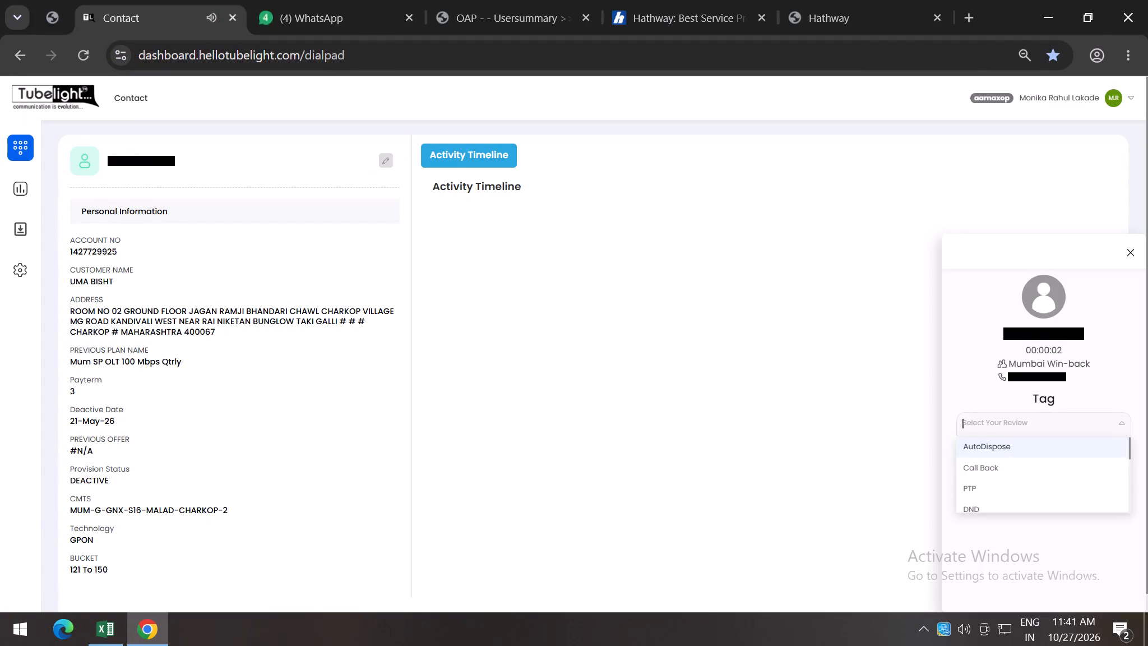
pyautogui.scroll(-1, 1024, 468)
pyautogui.click(1024, 482)
pyautogui.moveTo(1069, 423); pyautogui.dragTo(1065, 428)
pyautogui.click(1023, 493)
pyautogui.click(1047, 451)
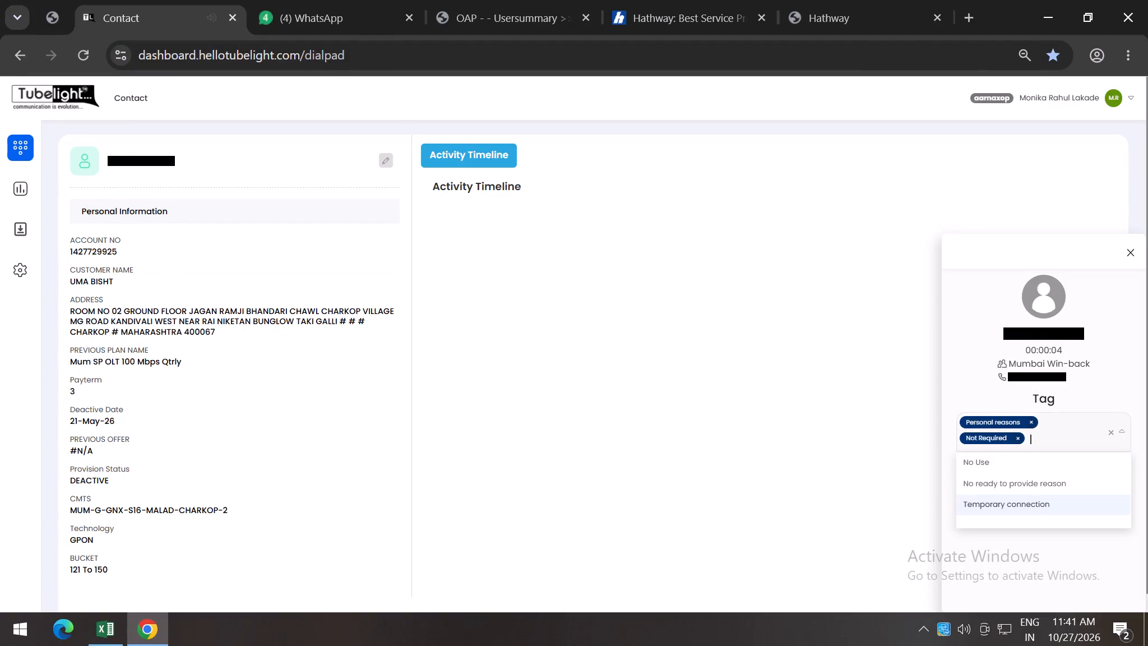
pyautogui.click(1045, 500)
pyautogui.click(1053, 455)
pyautogui.moveTo(1056, 431); pyautogui.dragTo(1056, 447)
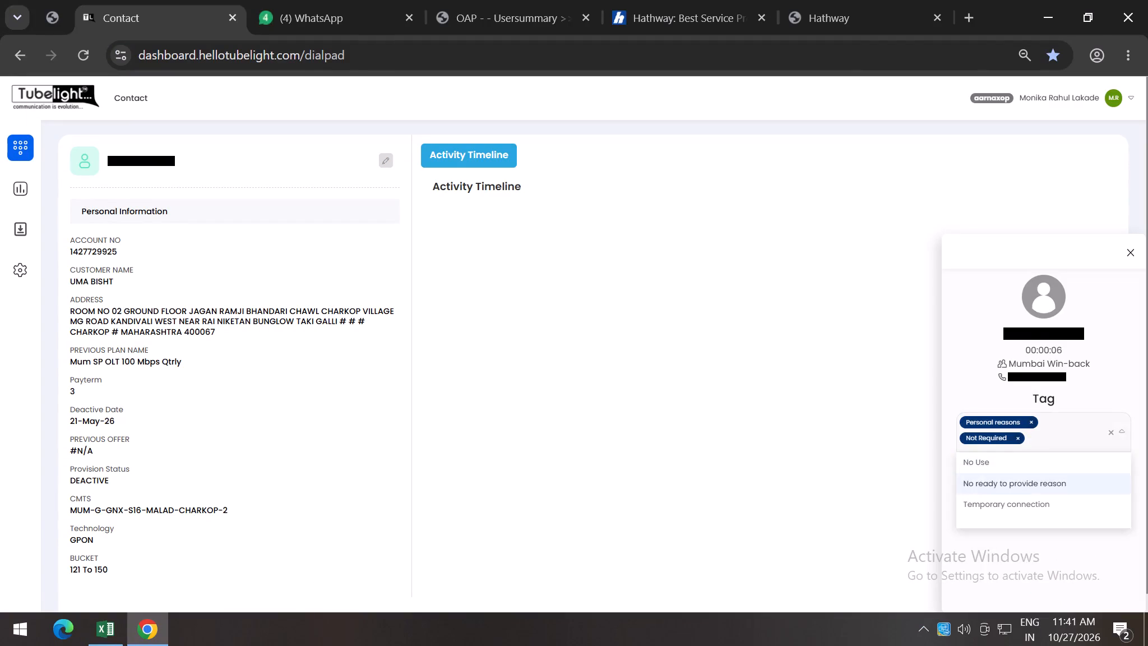
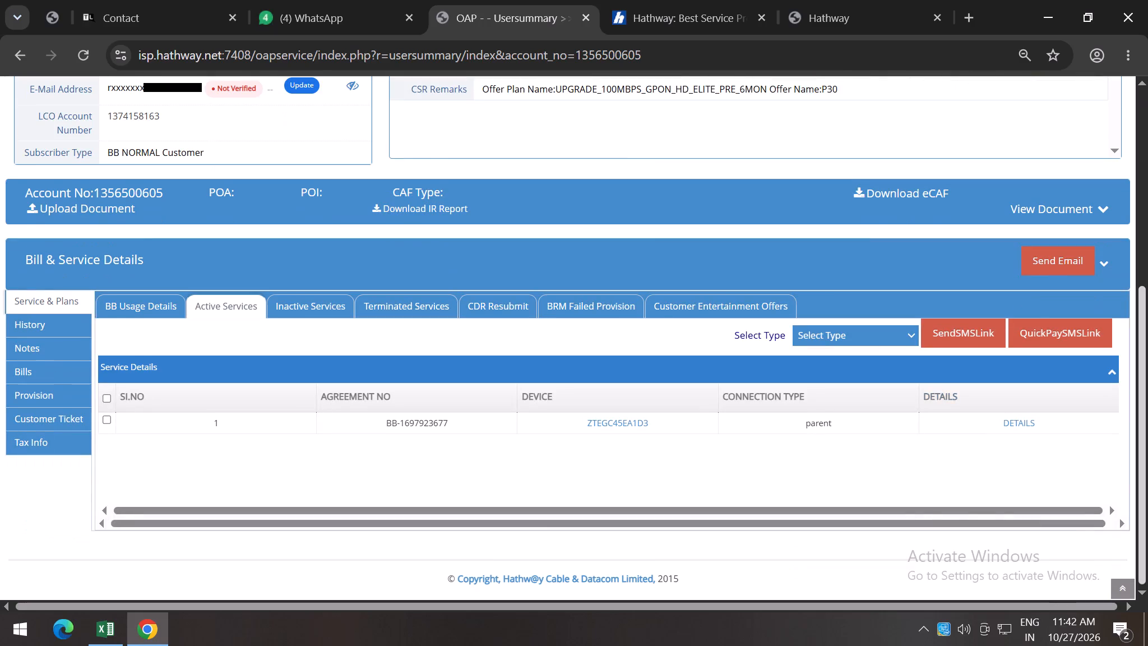
# Expand the account's contact, account and address information and check the installation address.
pyautogui.click(1107, 211)
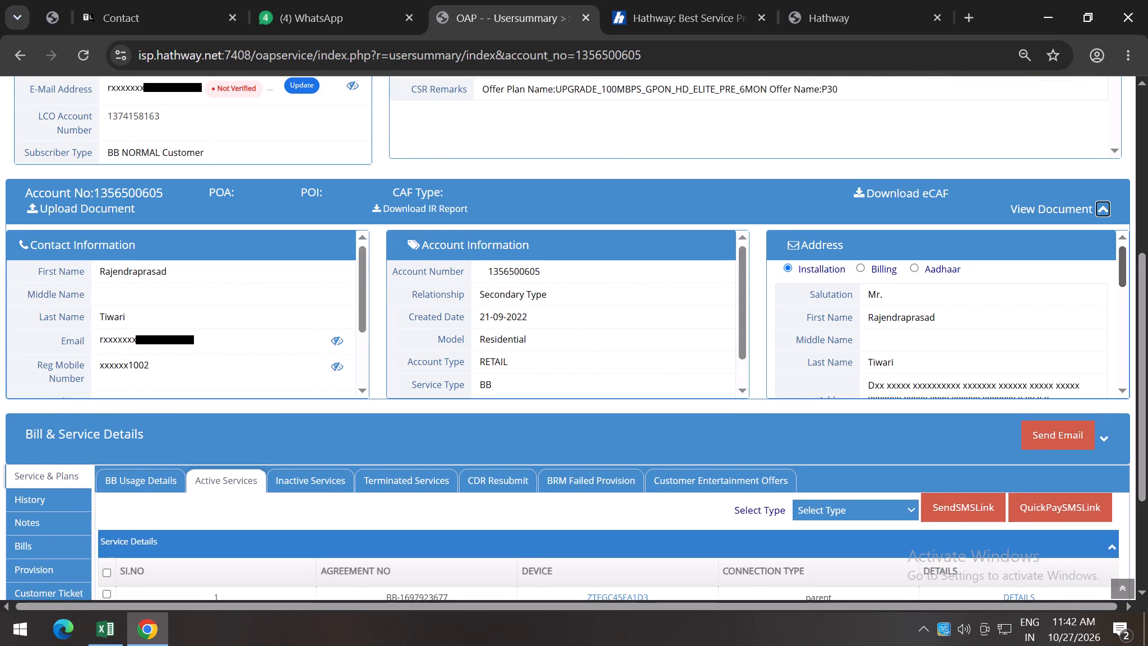
pyautogui.click(1126, 268)
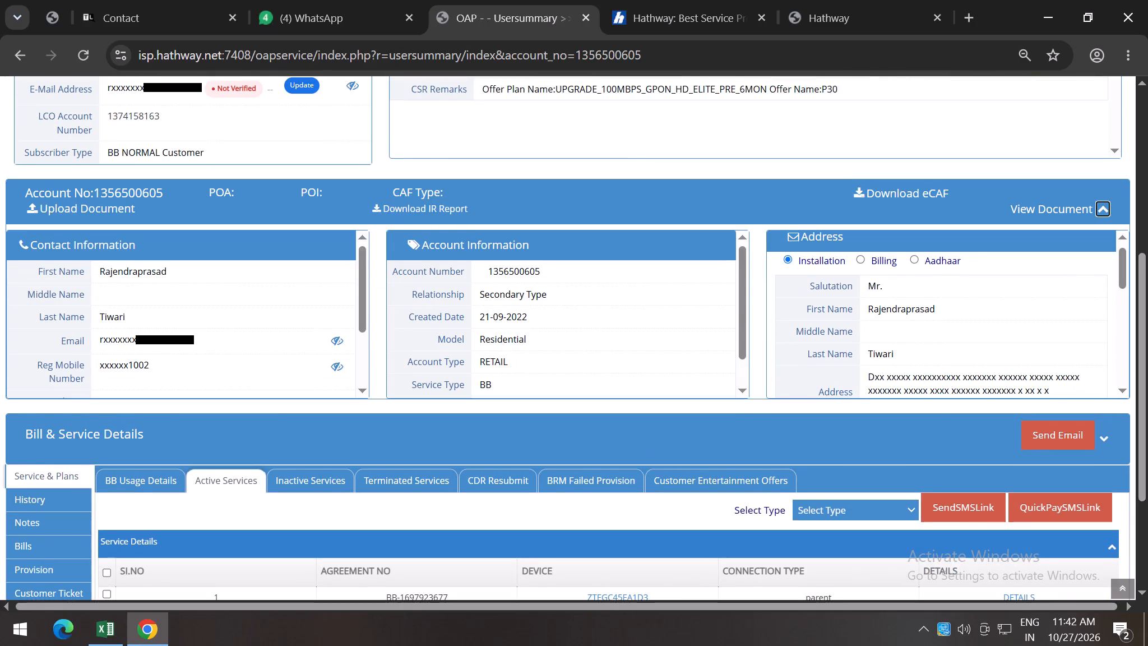
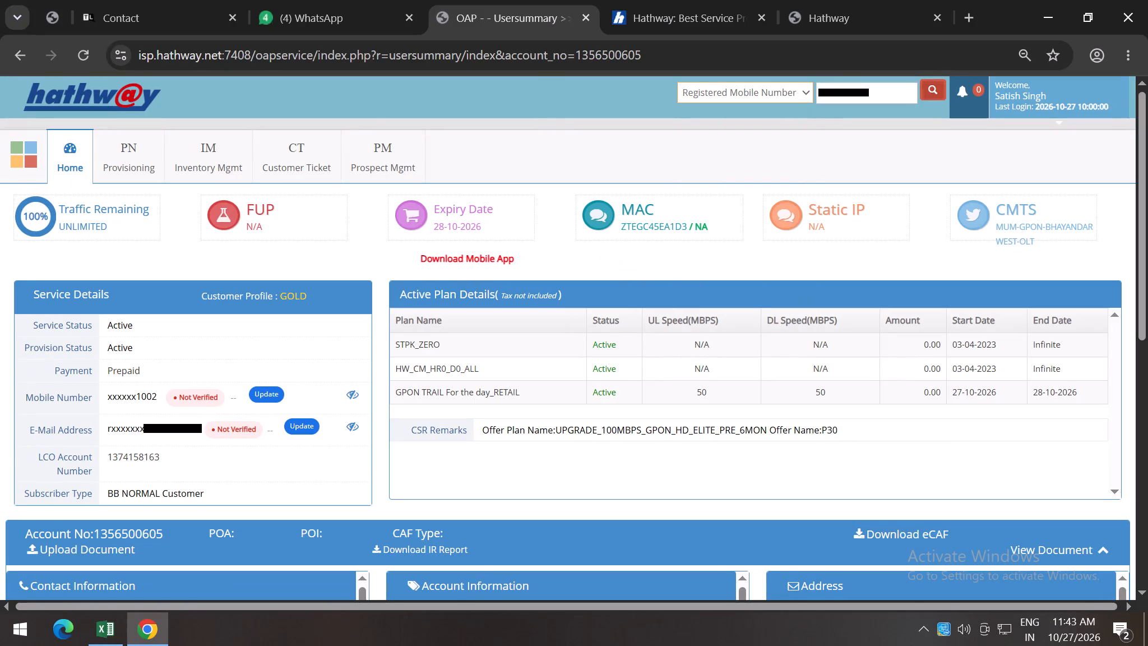
# Run the registered mobile number search in the Hathway portal, then reveal and copy the customer's mobile number from Service Details.
pyautogui.click(929, 90)
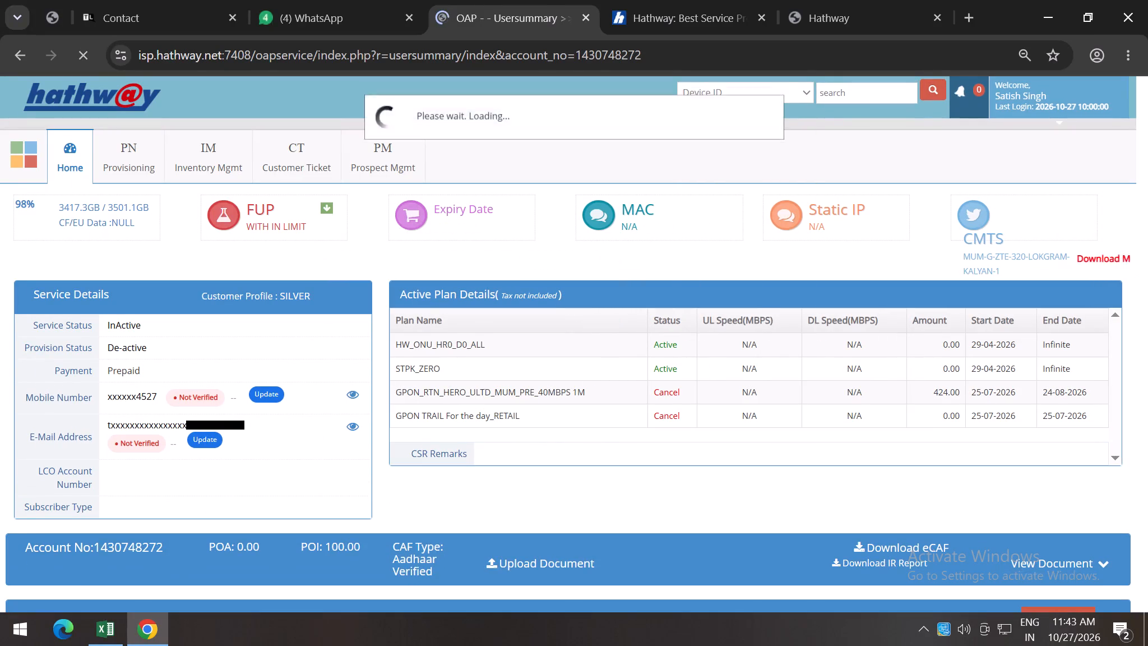
pyautogui.click(351, 392)
pyautogui.doubleClick(142, 394)
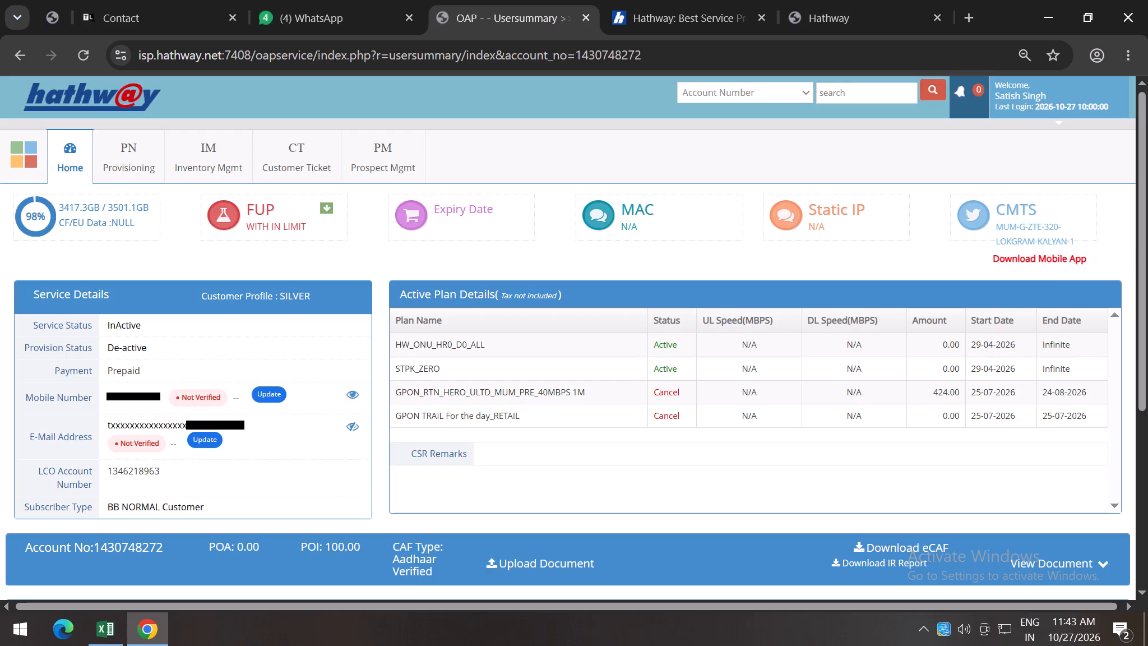
pyautogui.hotkey('ctrl', 'c')
# Switch to the Tubelight dialer and call the copied mobile number using Mumbai Win-back.
pyautogui.click(198, 11)
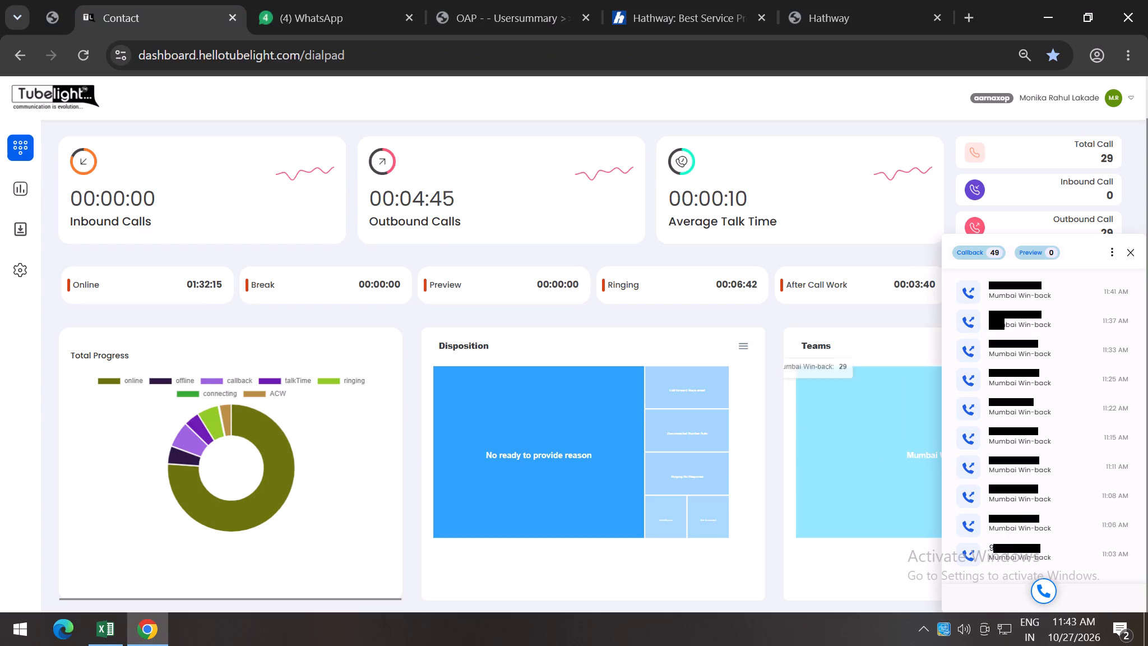
pyautogui.click(1039, 592)
pyautogui.click(1043, 469)
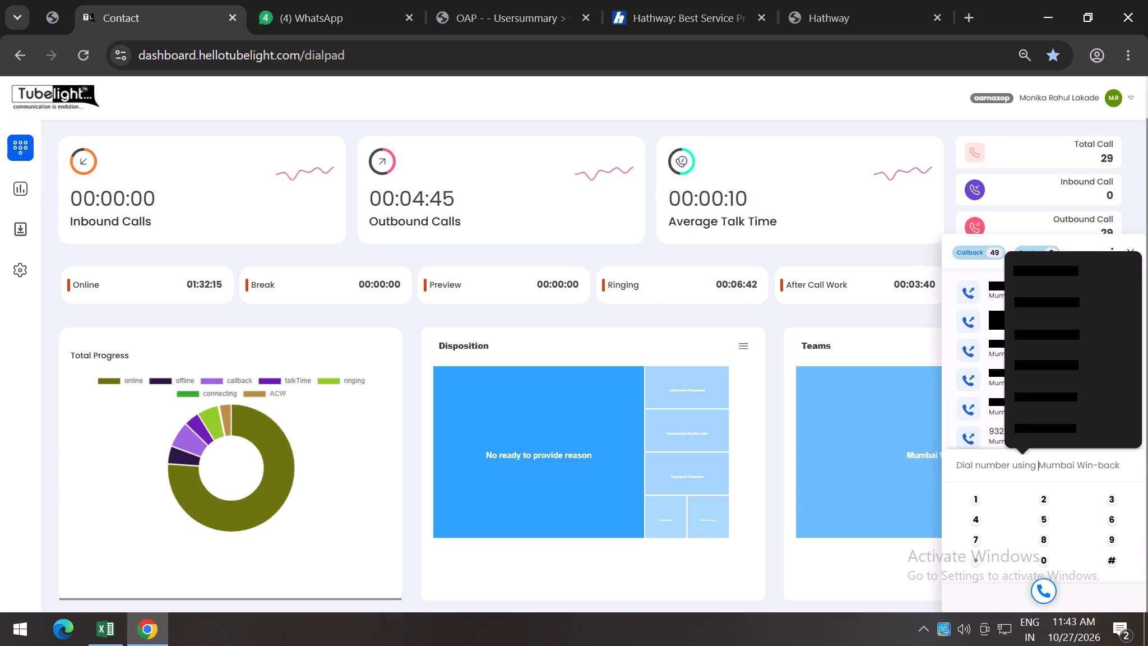
pyautogui.hotkey('ctrl', 'v')
pyautogui.click(1062, 610)
pyautogui.click(1047, 599)
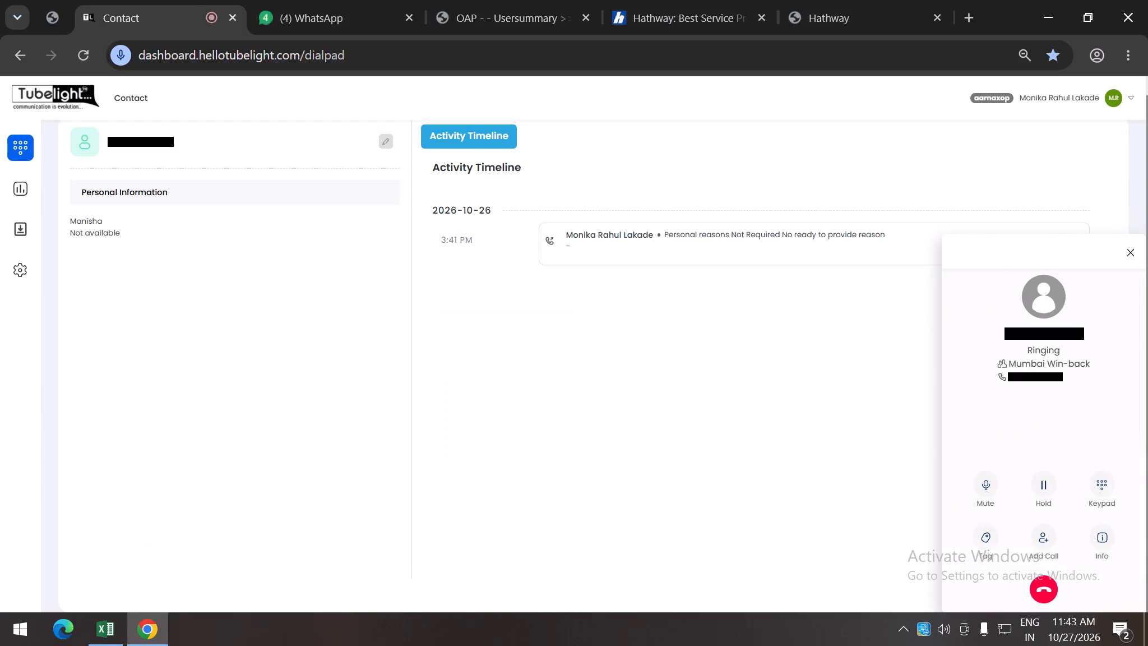
# Return to the customer's Hathway account summary during the call and try to reveal the masked e-mail address in Service Details.
pyautogui.click(517, 0)
pyautogui.click(144, 398)
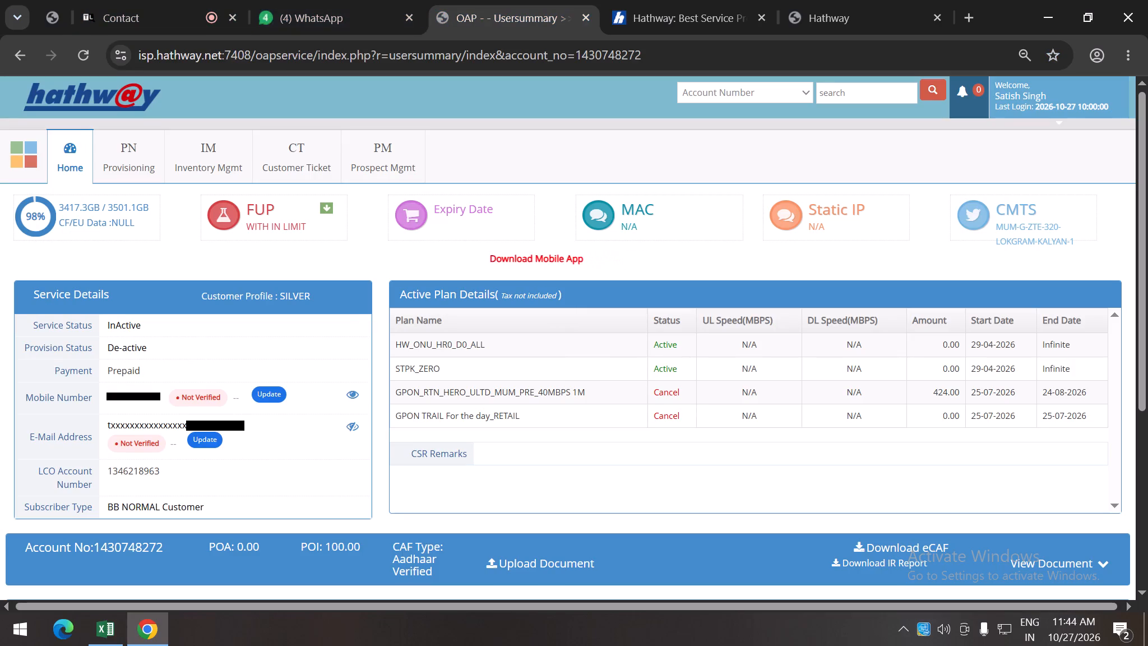
pyautogui.click(351, 423)
pyautogui.click(351, 423)
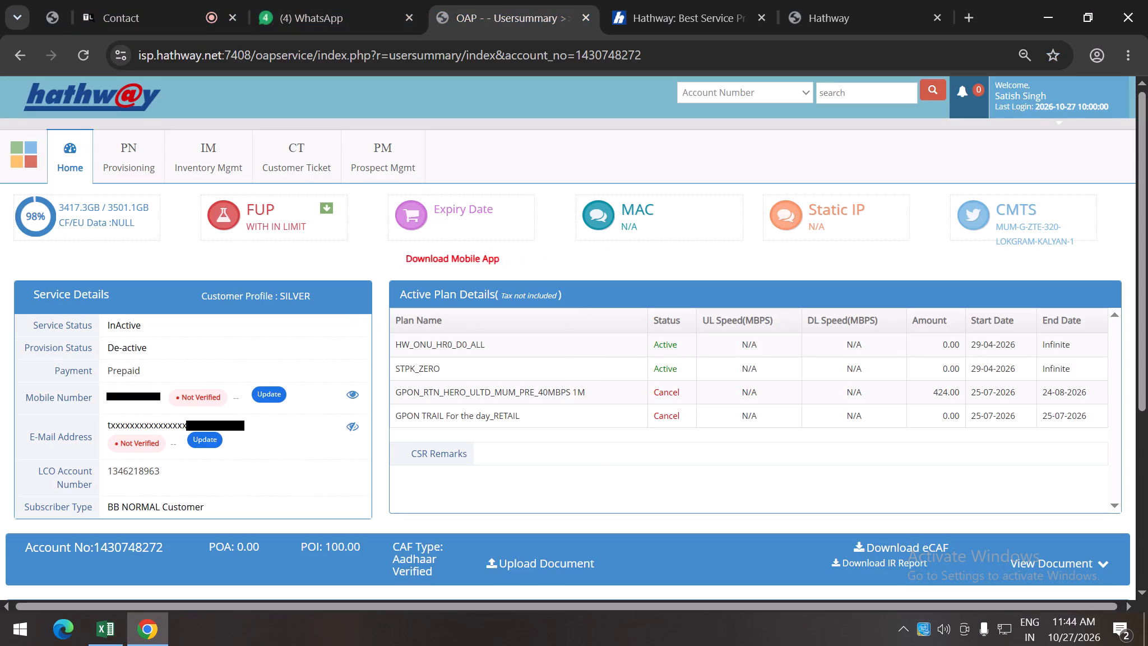
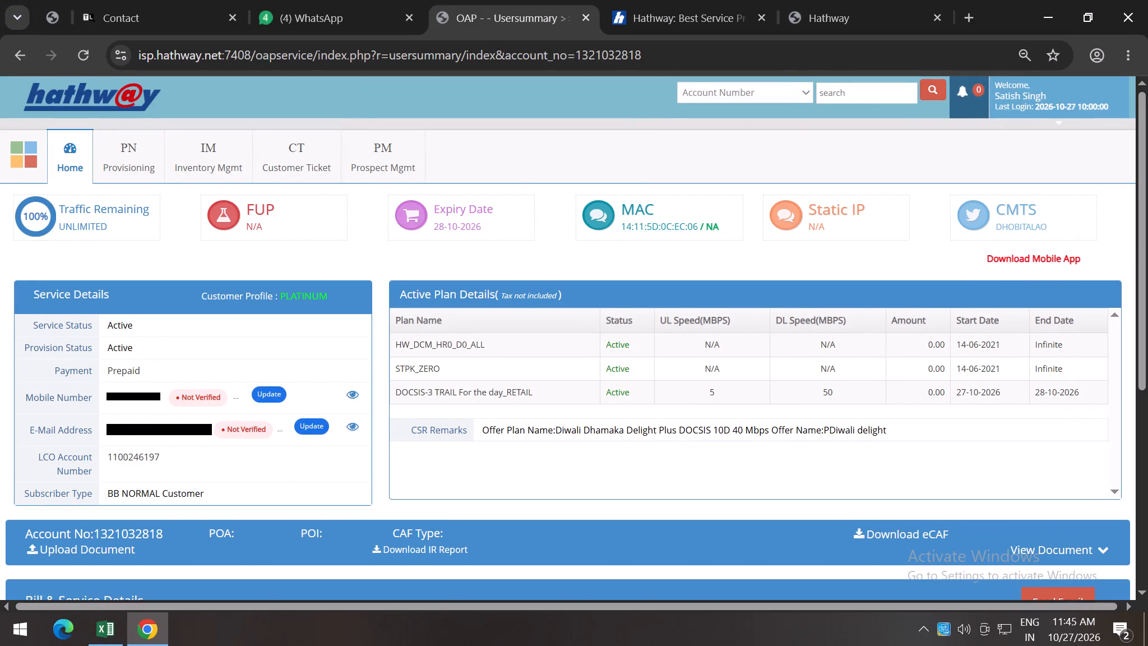
# Search the customer's payment history with start date 30-June-2020 and check the most recent entries in the Payment List.
pyautogui.scroll(-2, 204, 517)
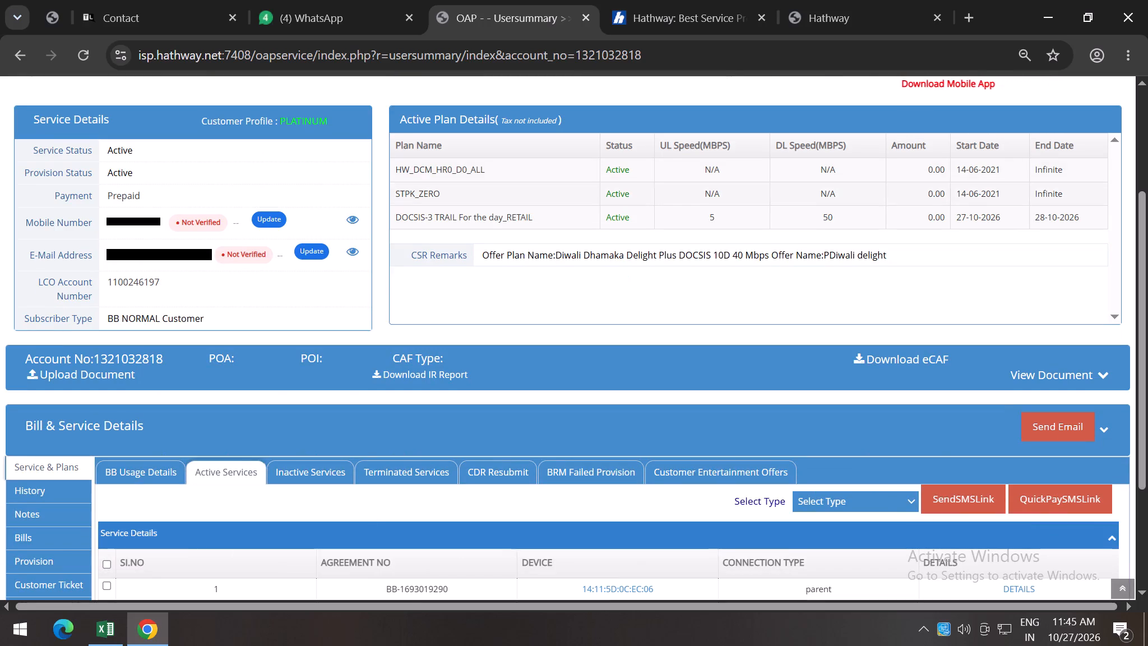
pyautogui.scroll(1, 979, 204)
pyautogui.scroll(-2, 239, 502)
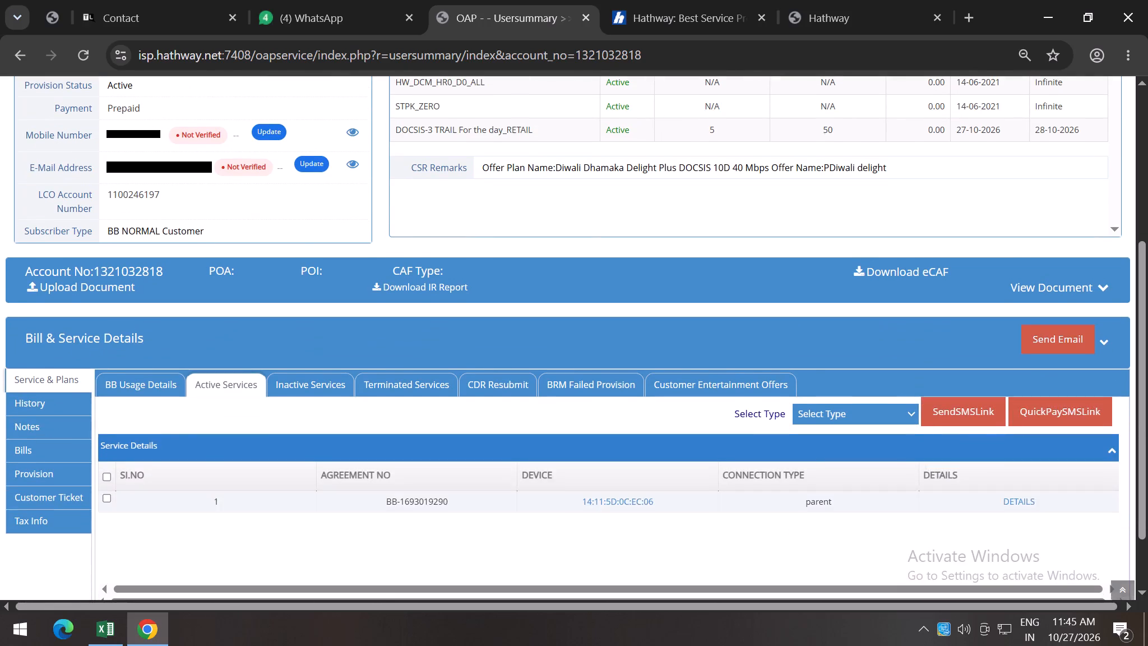
pyautogui.click(65, 395)
pyautogui.scroll(-4, 94, 465)
pyautogui.click(244, 395)
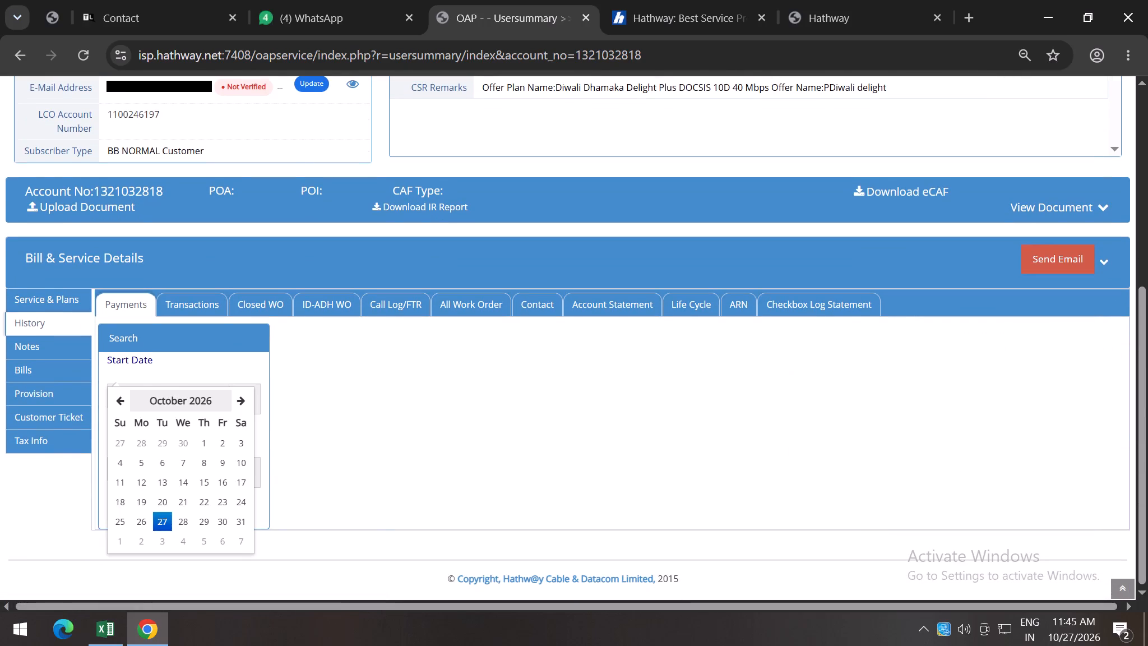
pyautogui.doubleClick(171, 401)
pyautogui.click(160, 434)
pyautogui.click(163, 494)
pyautogui.doubleClick(166, 518)
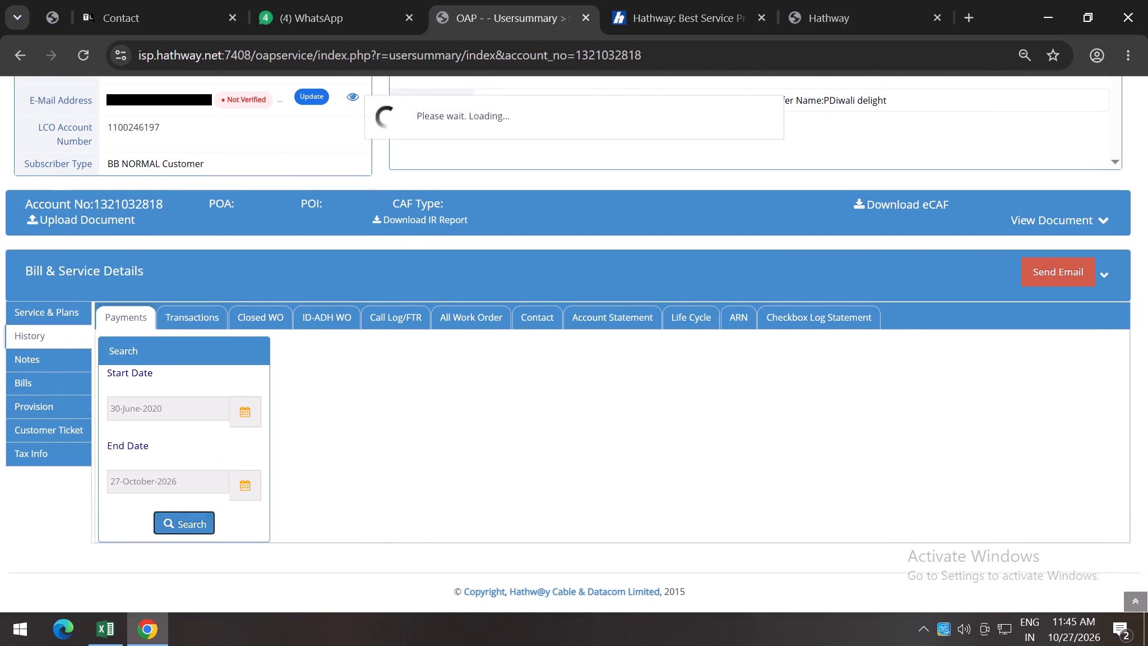
pyautogui.scroll(-10, 479, 476)
pyautogui.scroll(-3, 607, 481)
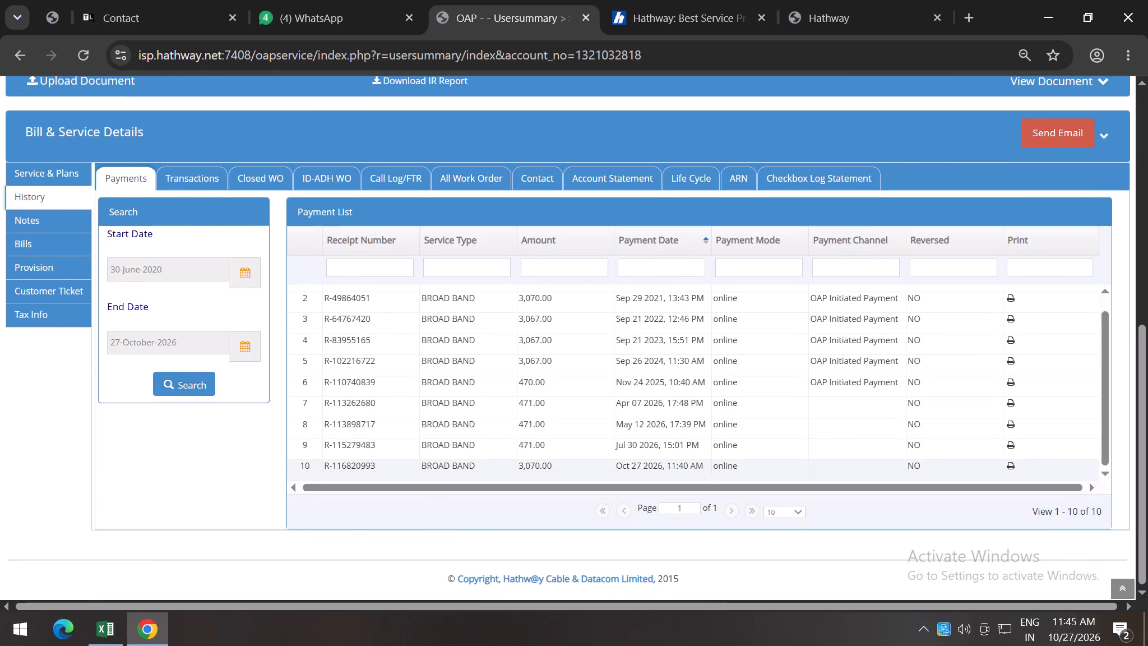
pyautogui.scroll(-1, 644, 476)
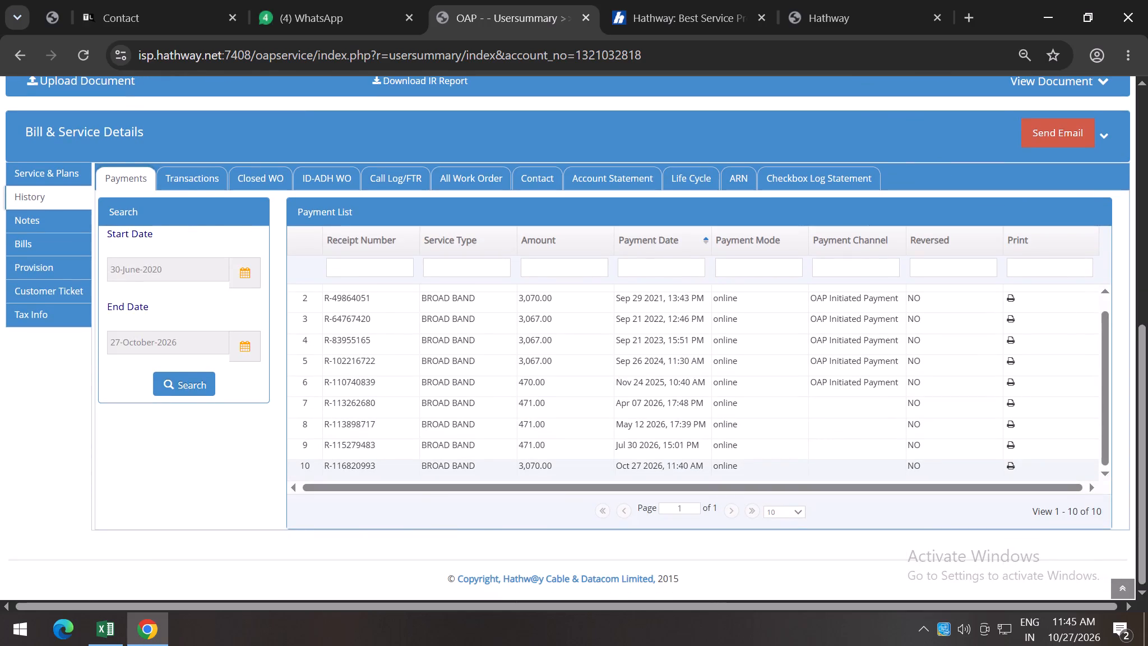
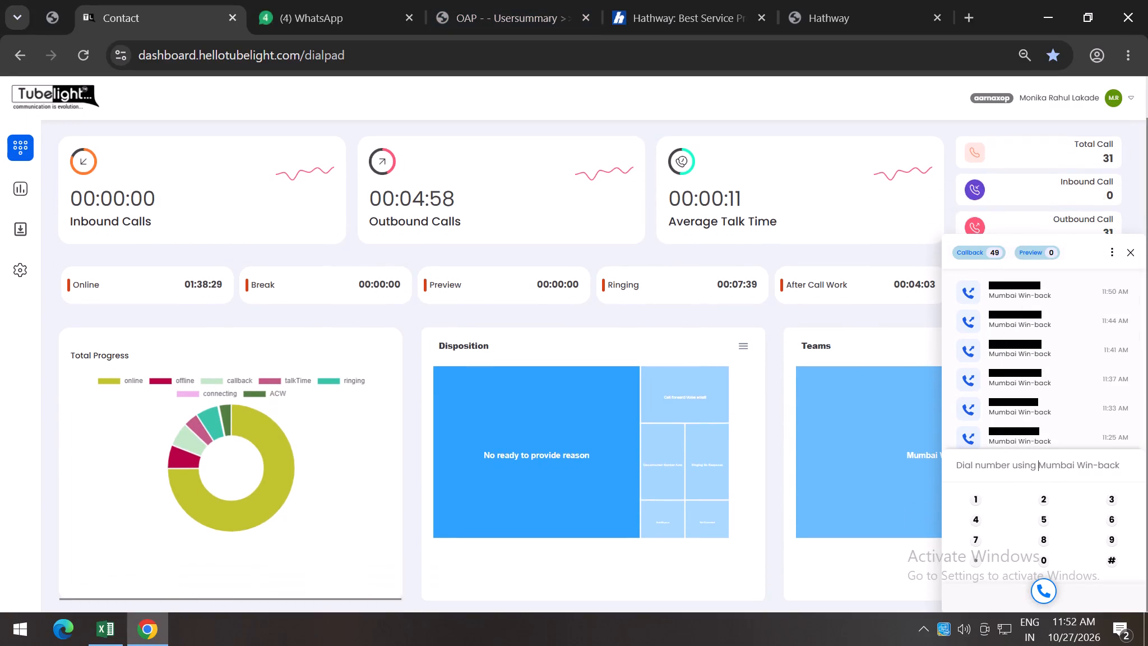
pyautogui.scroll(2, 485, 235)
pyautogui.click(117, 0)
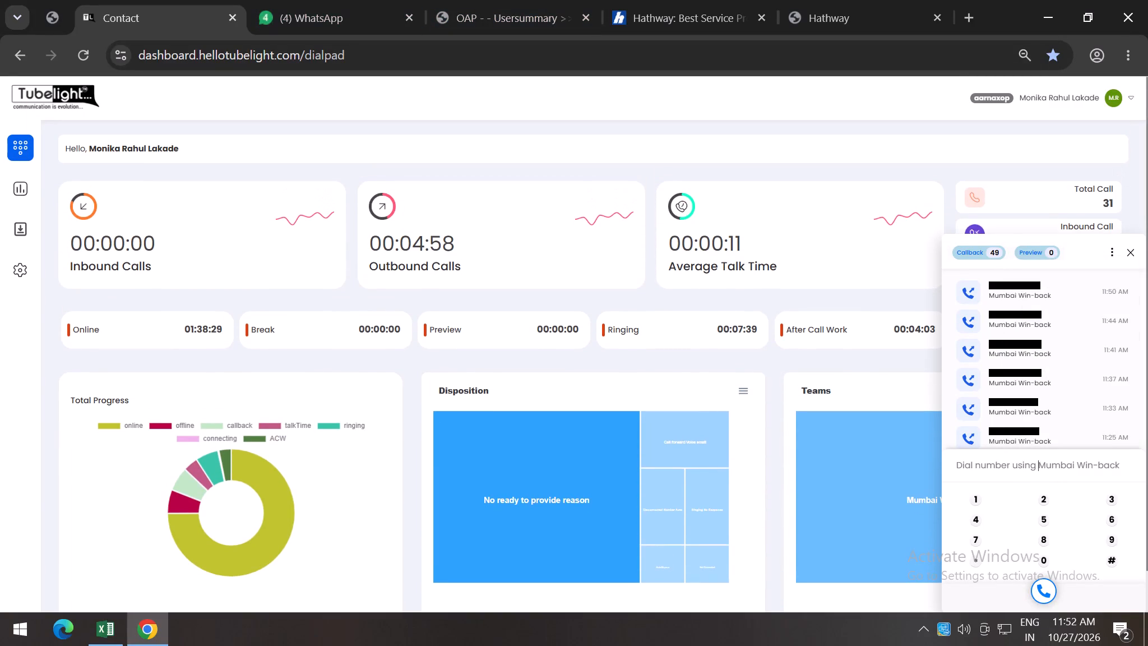
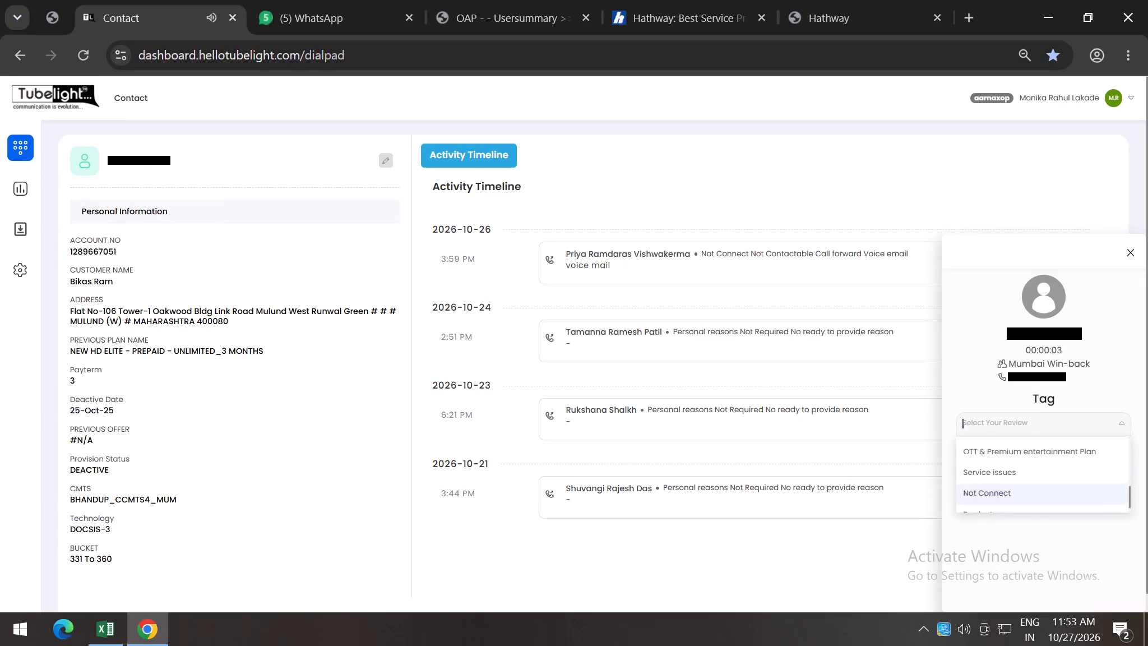
# Tag the current Mumbai Win-back call as Personal reasons, Not Required, No ready to provide reason.
pyautogui.click(1009, 482)
pyautogui.doubleClick(1025, 415)
pyautogui.click(1022, 422)
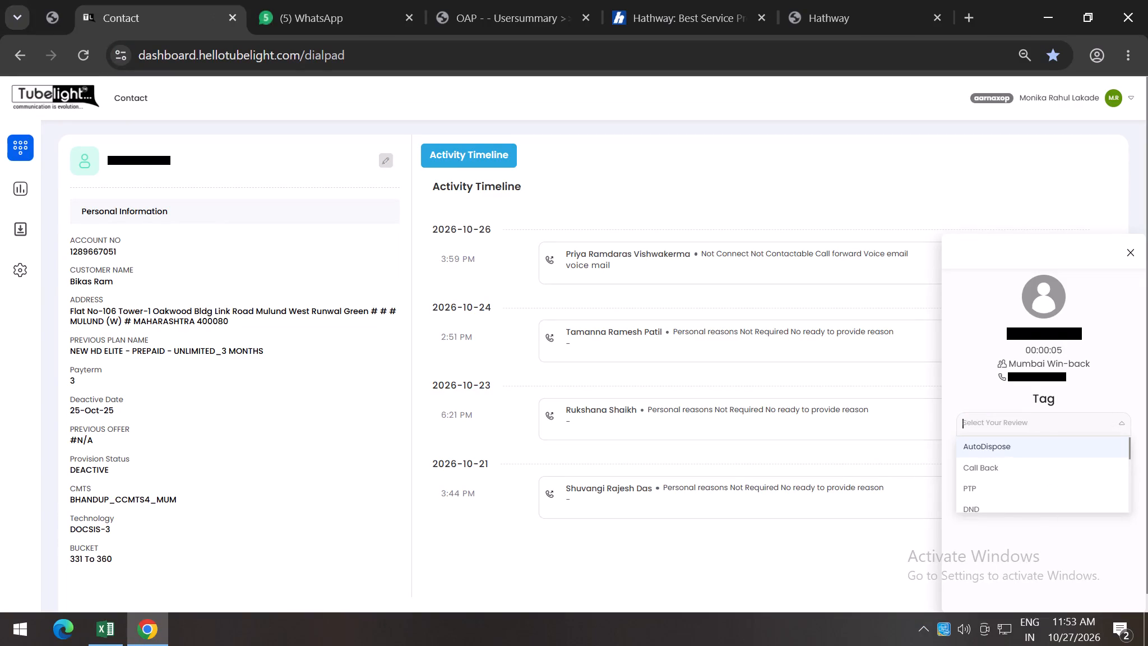
pyautogui.scroll(-2, 1007, 453)
pyautogui.scroll(1, 1025, 459)
pyautogui.click(1026, 462)
pyautogui.click(1047, 443)
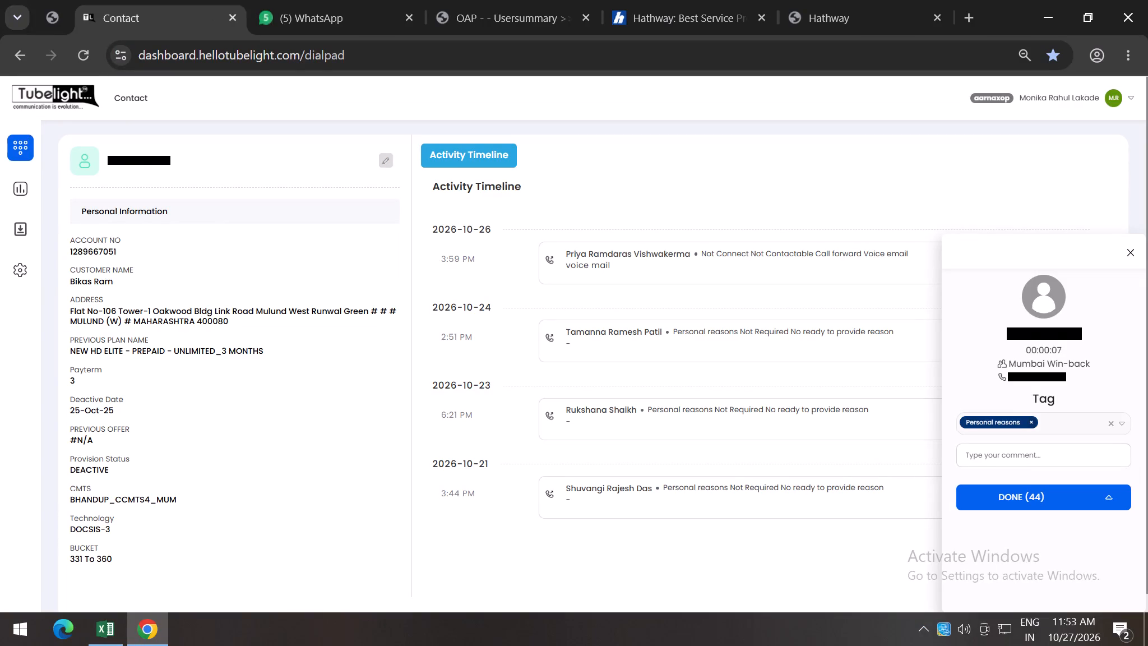
pyautogui.doubleClick(1048, 436)
pyautogui.moveTo(1057, 400); pyautogui.dragTo(1049, 432)
pyautogui.click(1047, 429)
pyautogui.moveTo(1007, 485); pyautogui.dragTo(1019, 470)
pyautogui.moveTo(1066, 433); pyautogui.dragTo(1061, 457)
pyautogui.click(1051, 479)
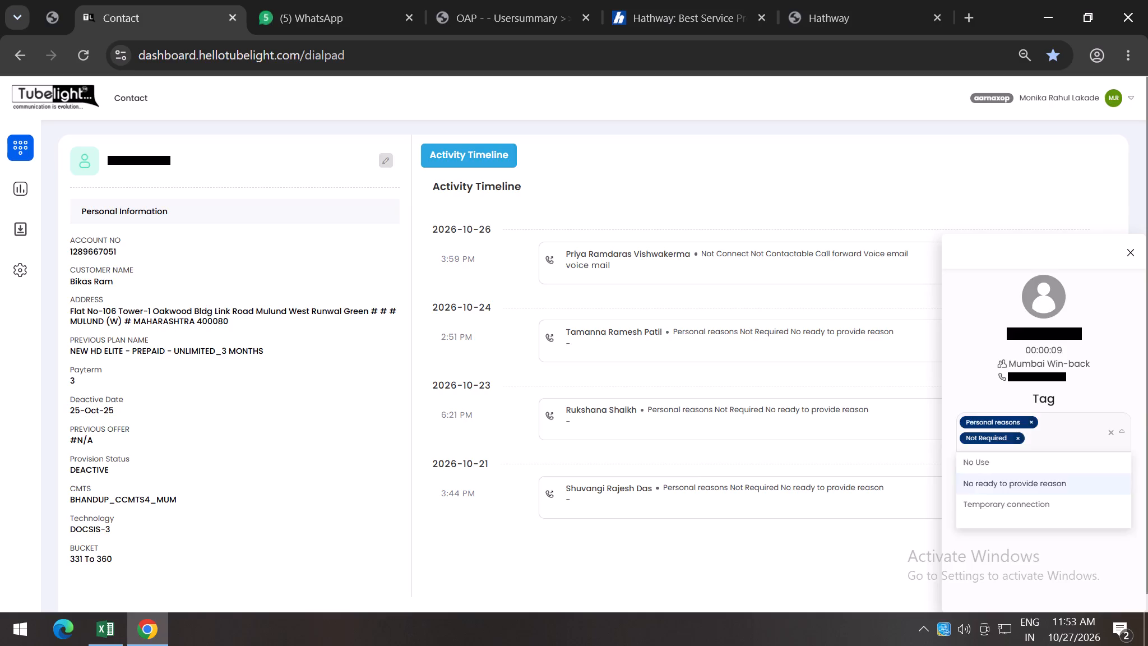
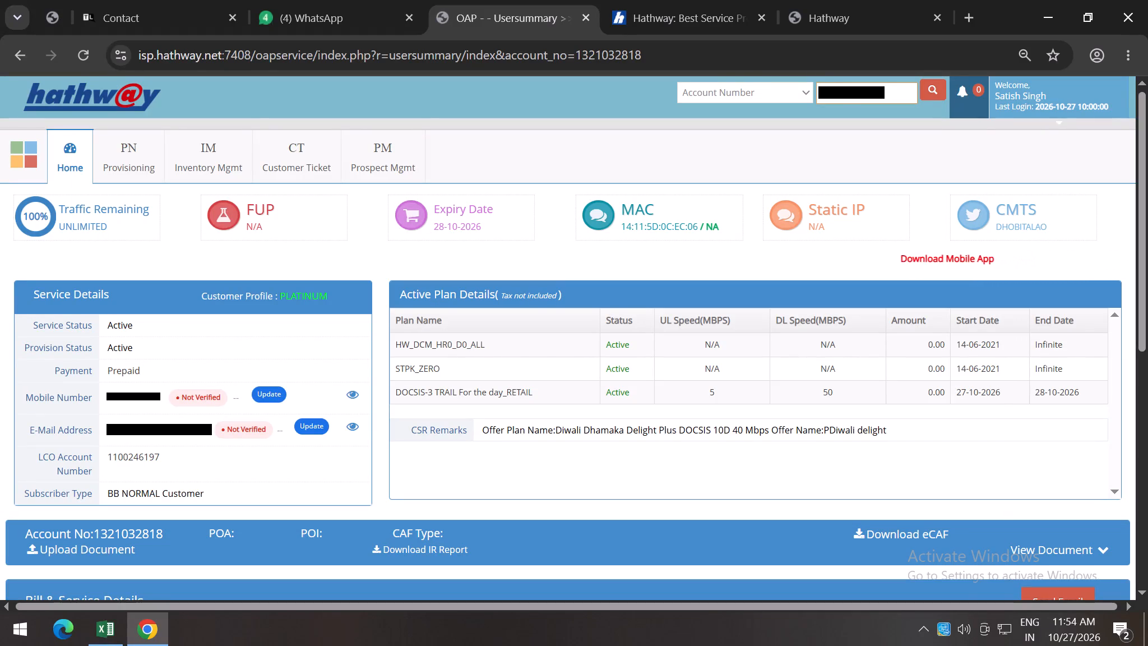
# Remove the extra characters from the number in the customer search field and run the registered mobile number search.
pyautogui.click(840, 100)
pyautogui.press('BackSpace')
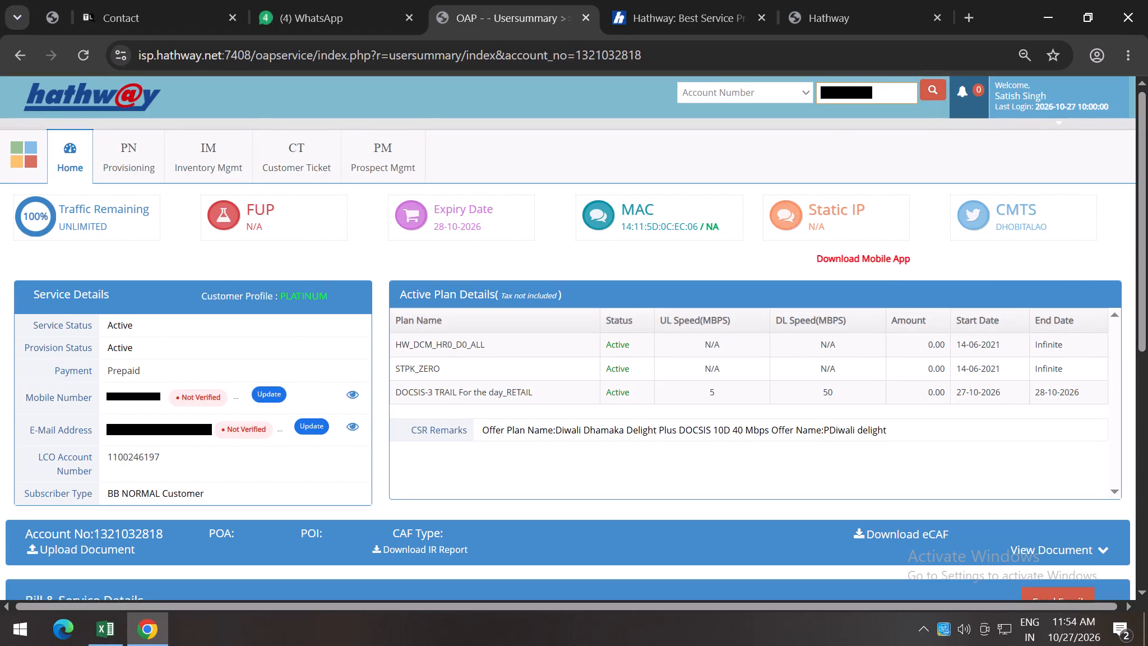
pyautogui.click(854, 97)
pyautogui.press('BackSpace')
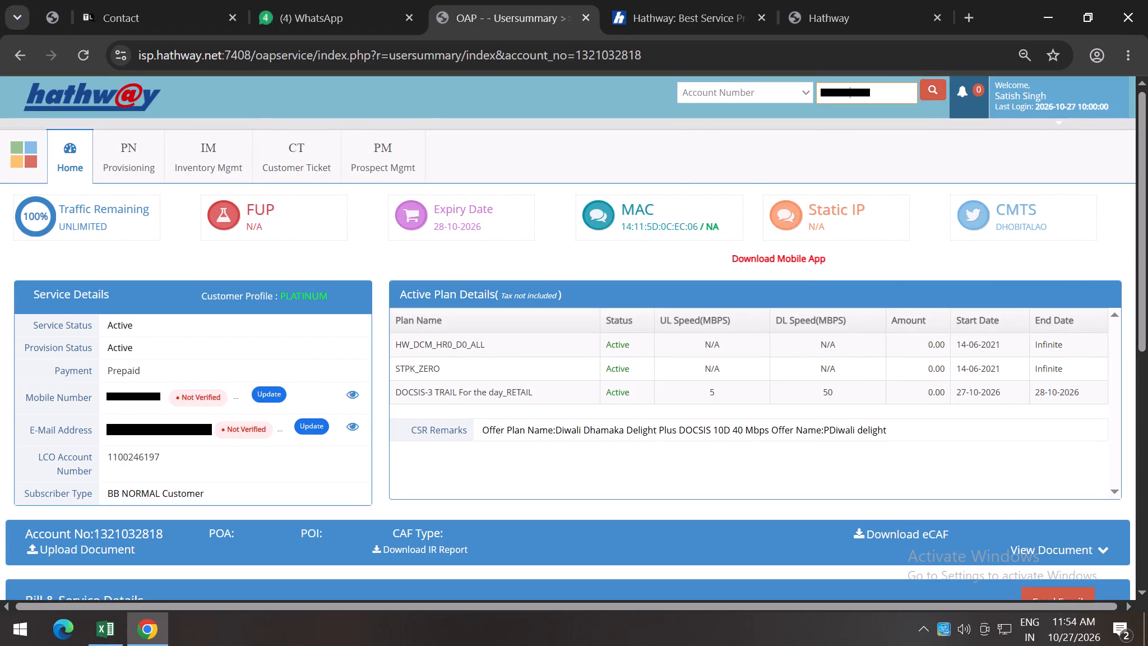
pyautogui.click(806, 94)
pyautogui.click(790, 209)
pyautogui.click(937, 98)
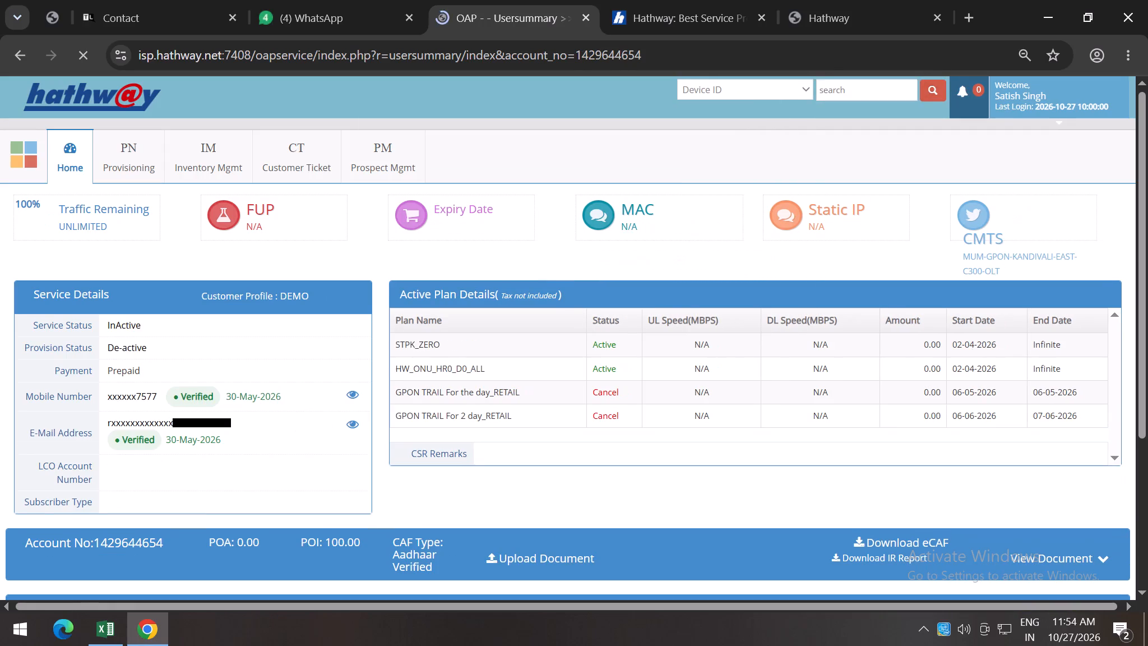
# Reveal the customer's masked mobile number and e-mail address in Service Details and copy the mobile number.
pyautogui.click(357, 396)
pyautogui.click(354, 424)
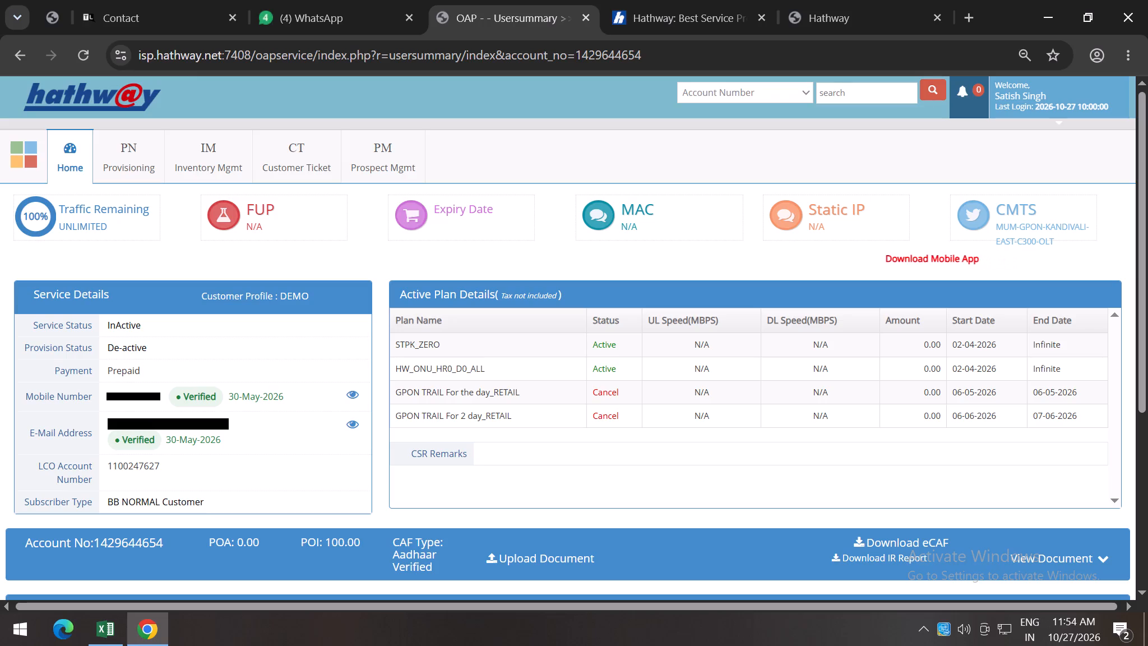
pyautogui.doubleClick(144, 394)
pyautogui.hotkey('ctrl', 'c')
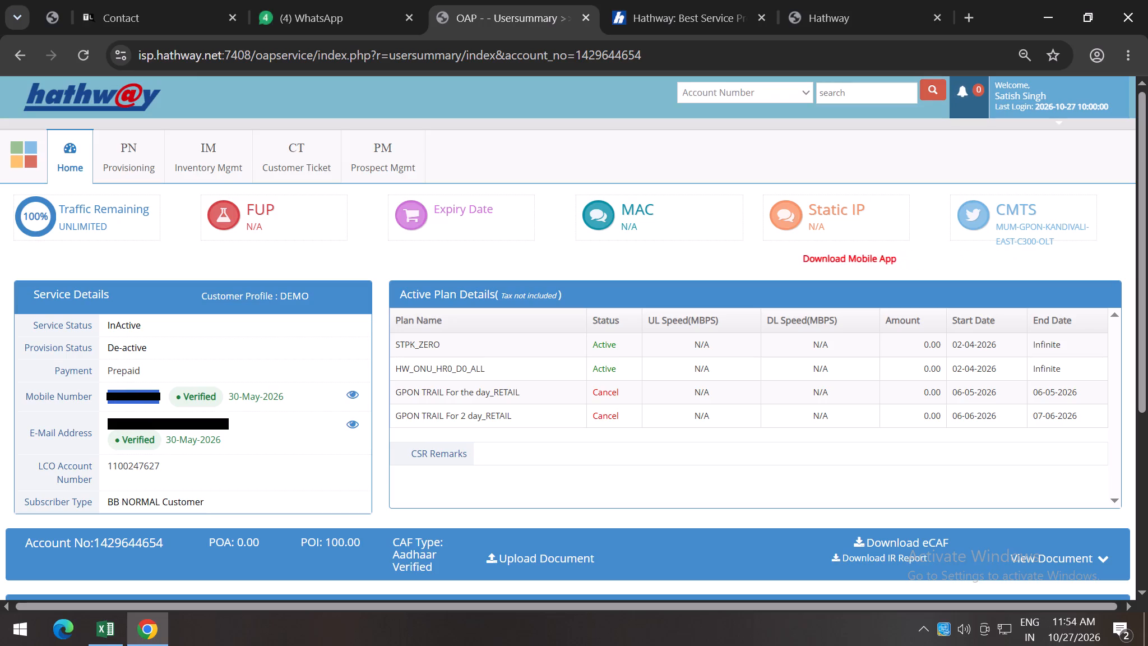
# Switch to the Tubelight dialer and call the copied mobile number using Mumbai Win-back.
pyautogui.click(169, 0)
pyautogui.click(1038, 585)
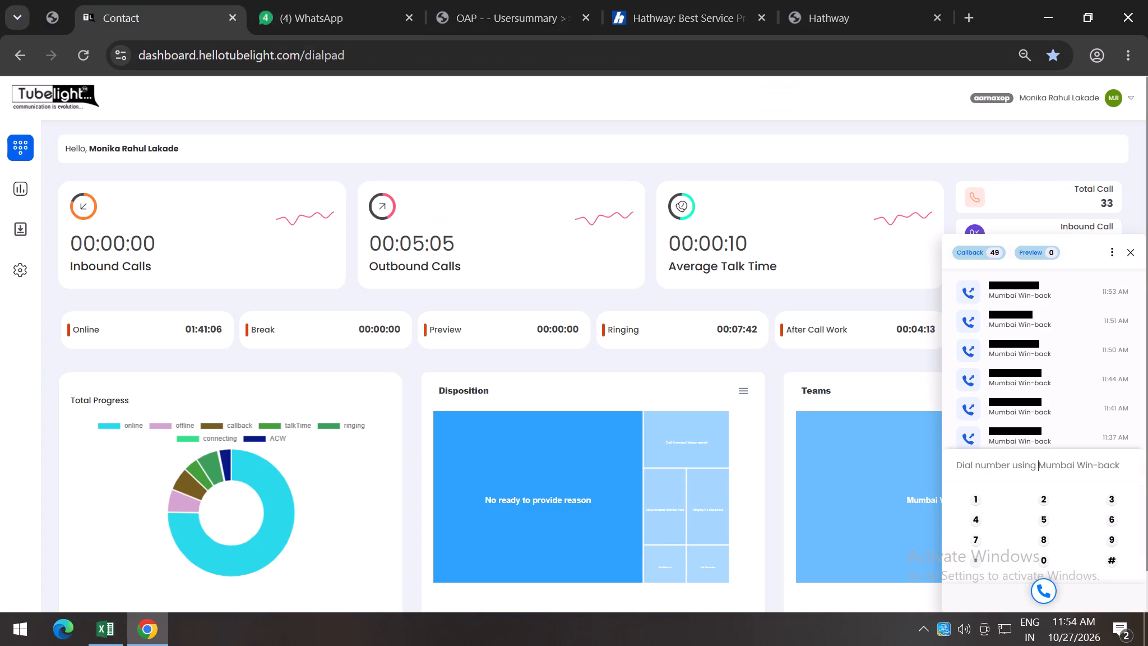
pyautogui.click(1038, 469)
pyautogui.hotkey('ctrl', 'v')
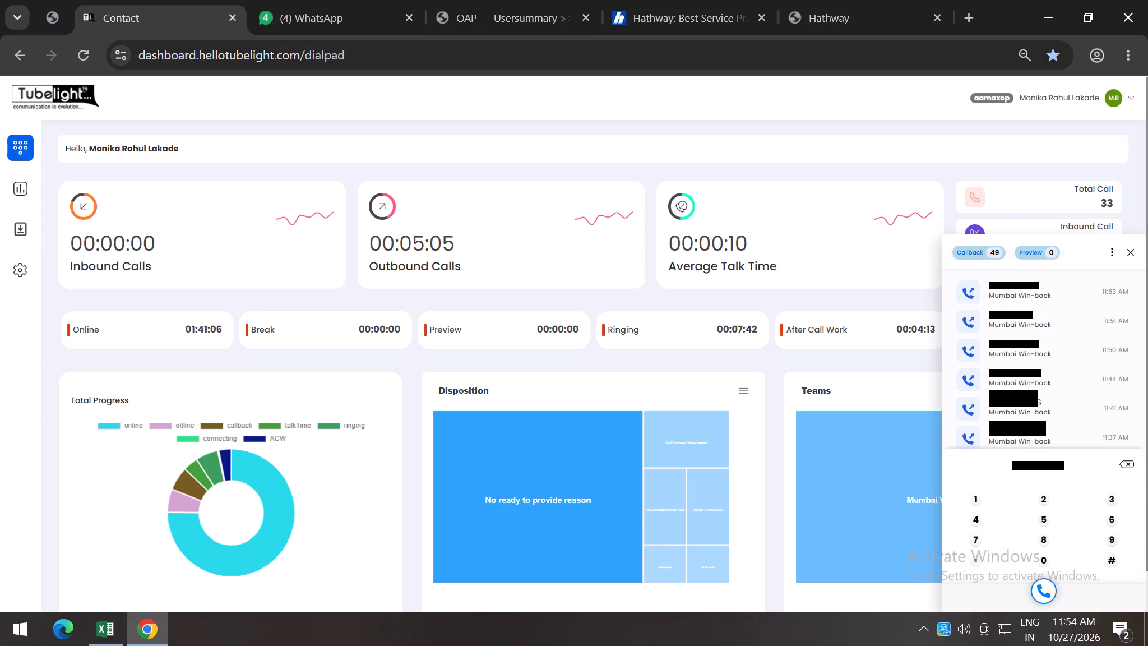
pyautogui.click(1056, 579)
pyautogui.click(1052, 584)
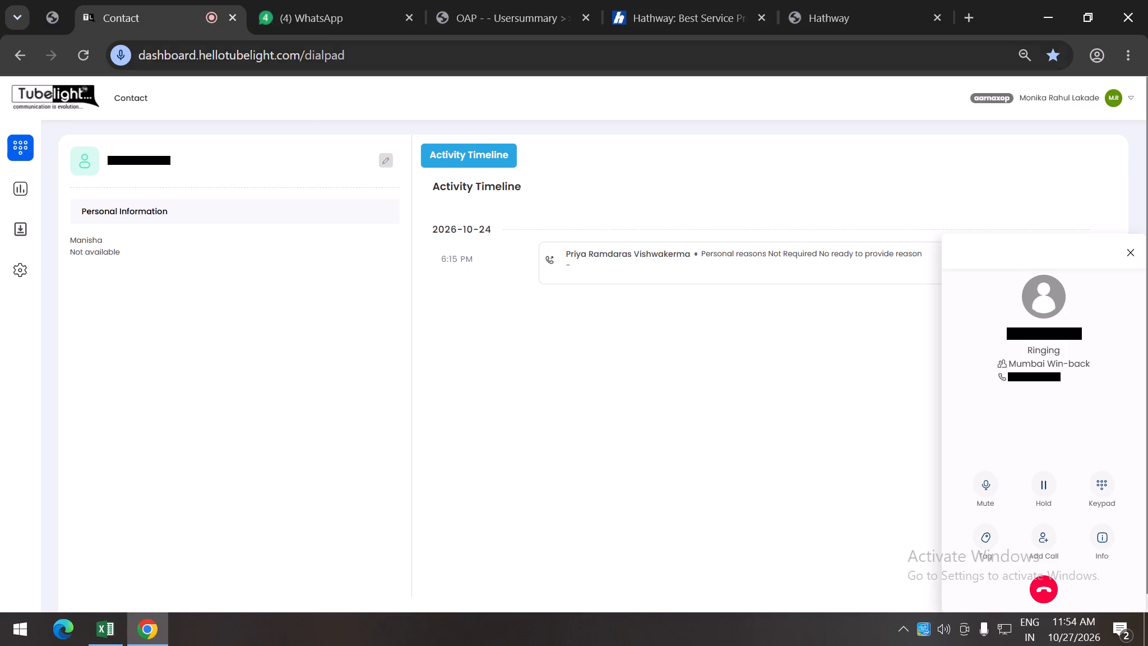
# Mask the customer's mobile number and e-mail address again in the Hathway OAP Service Details, and return to the Tubelight call.
pyautogui.click(540, 0)
pyautogui.click(149, 400)
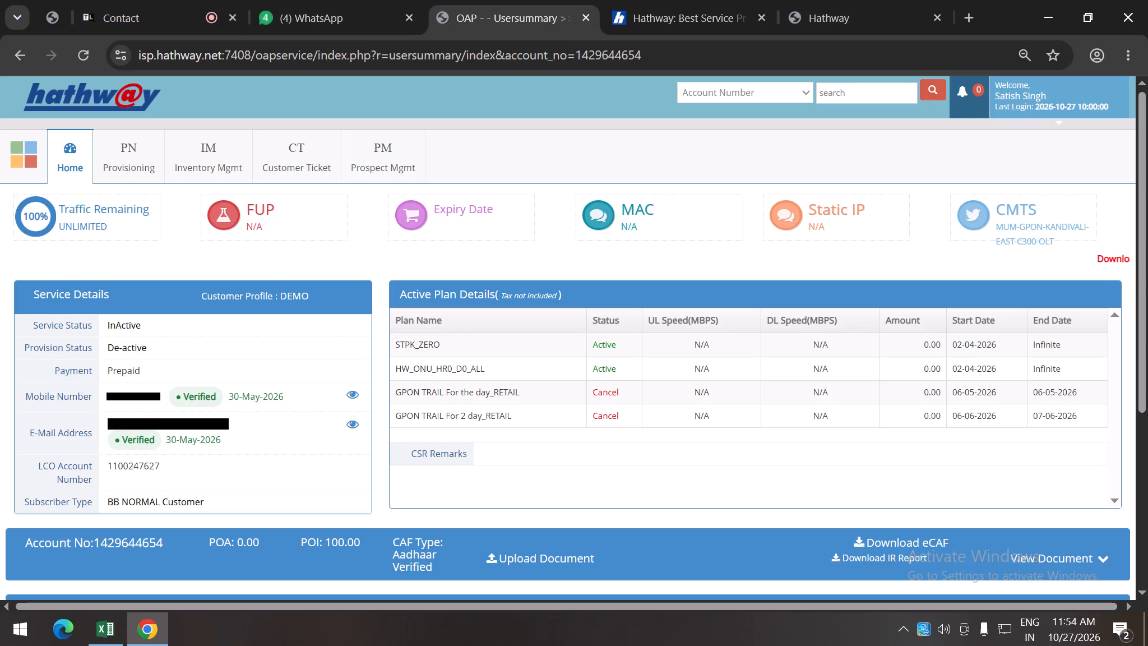
pyautogui.doubleClick(145, 0)
pyautogui.click(562, 7)
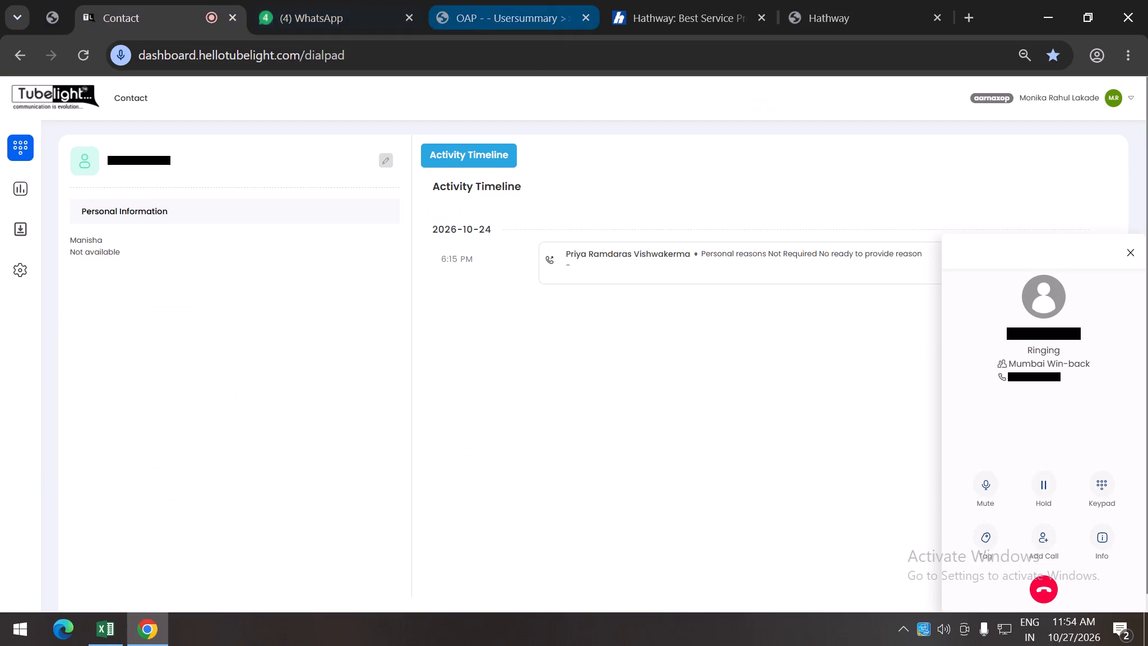
pyautogui.click(352, 395)
pyautogui.click(356, 432)
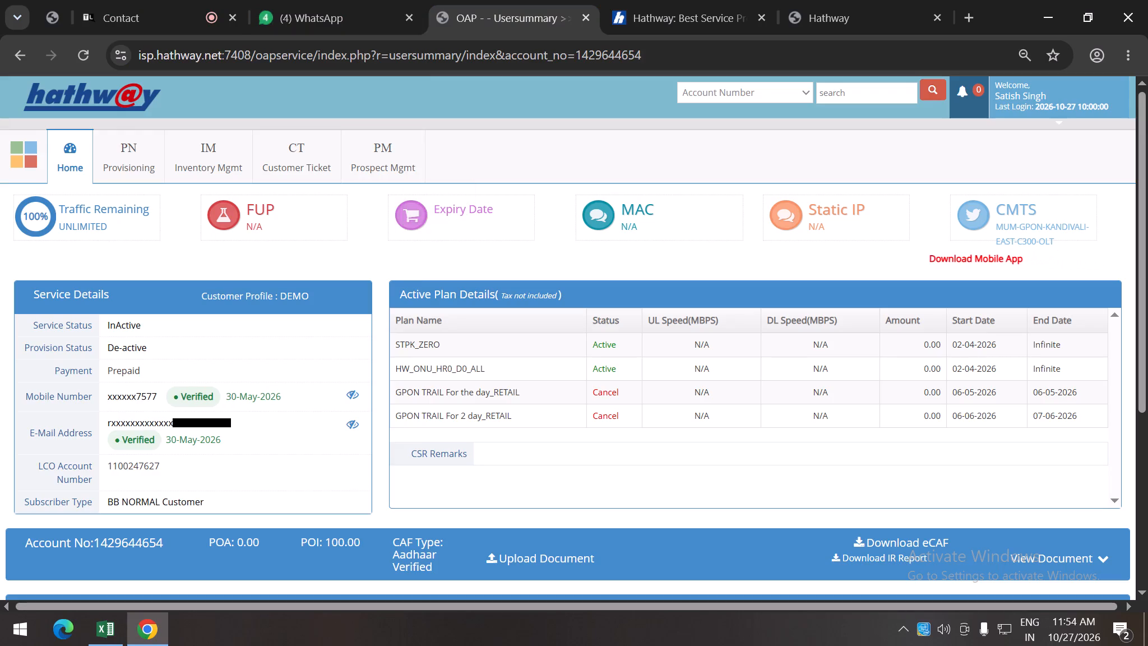
pyautogui.doubleClick(162, 0)
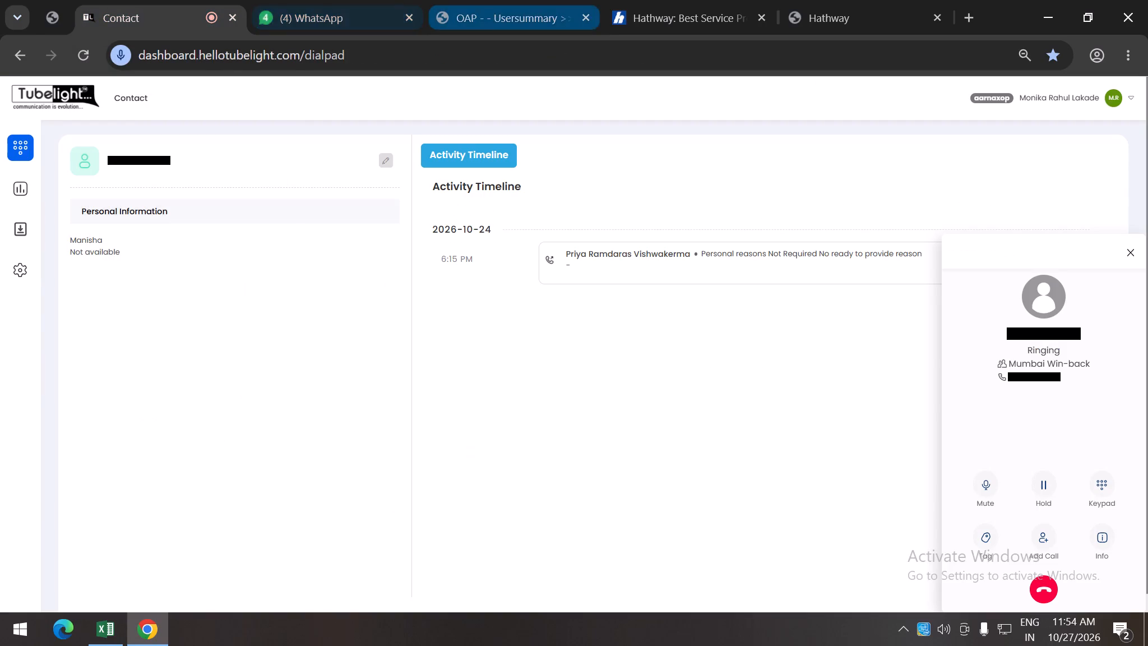
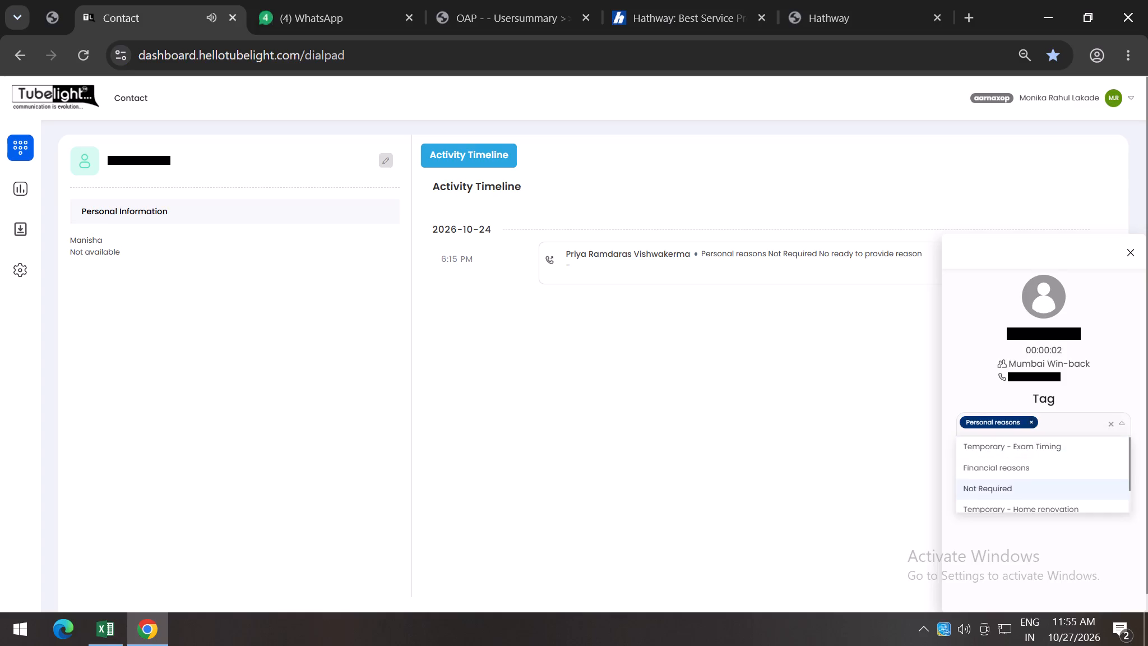
# Replace the Personal reasons tag on the Mumbai Win-back call with Not Connect and the sub-tag Not Contactable.
pyautogui.moveTo(1019, 481); pyautogui.dragTo(1056, 450)
pyautogui.click(1048, 442)
pyautogui.click(1016, 439)
pyautogui.click(1031, 421)
pyautogui.scroll(-4, 1001, 478)
pyautogui.click(1001, 482)
pyautogui.moveTo(1053, 422); pyautogui.dragTo(1050, 430)
pyautogui.click(1018, 474)
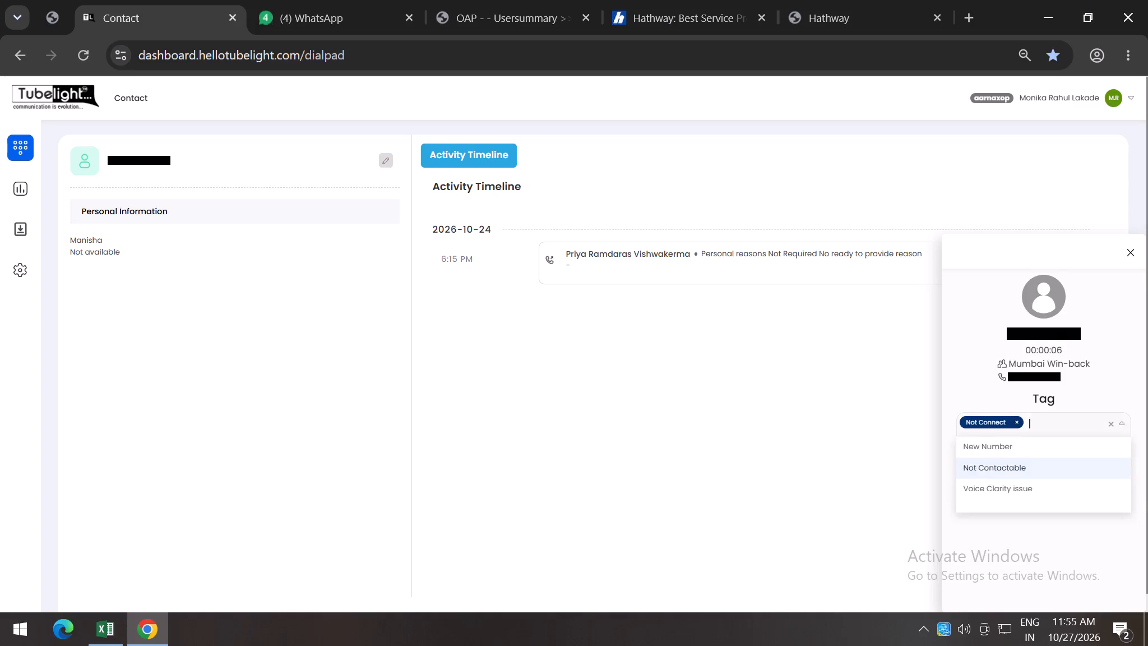
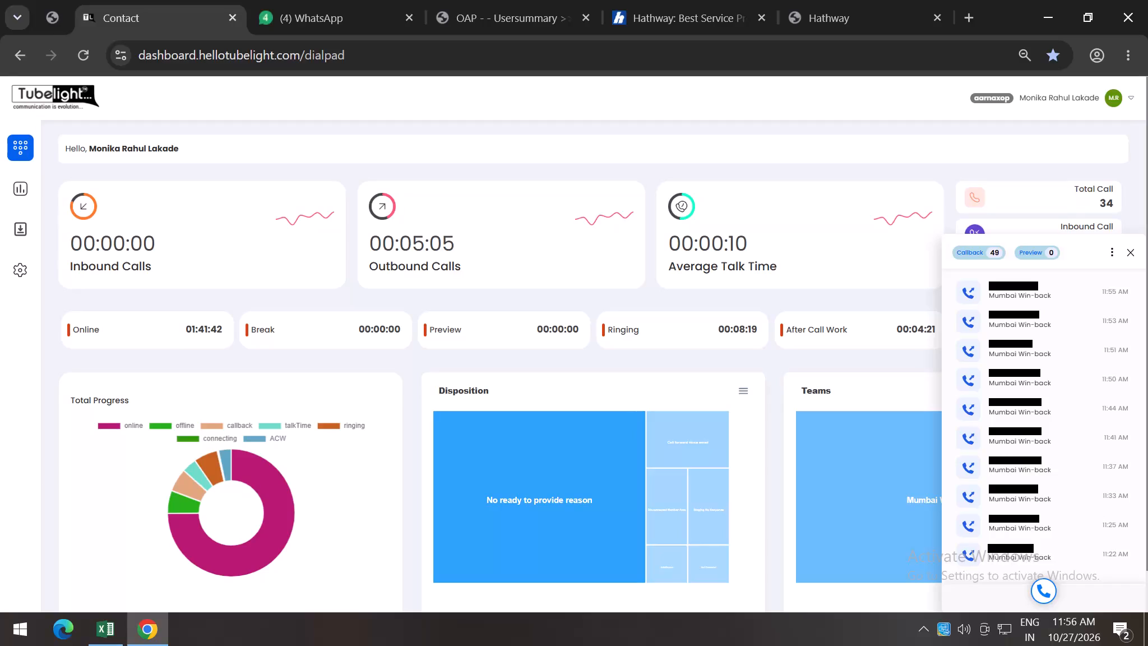
# Switch from the Tubelight dialer to the customer's Hathway OAP account summary.
pyautogui.click(522, 2)
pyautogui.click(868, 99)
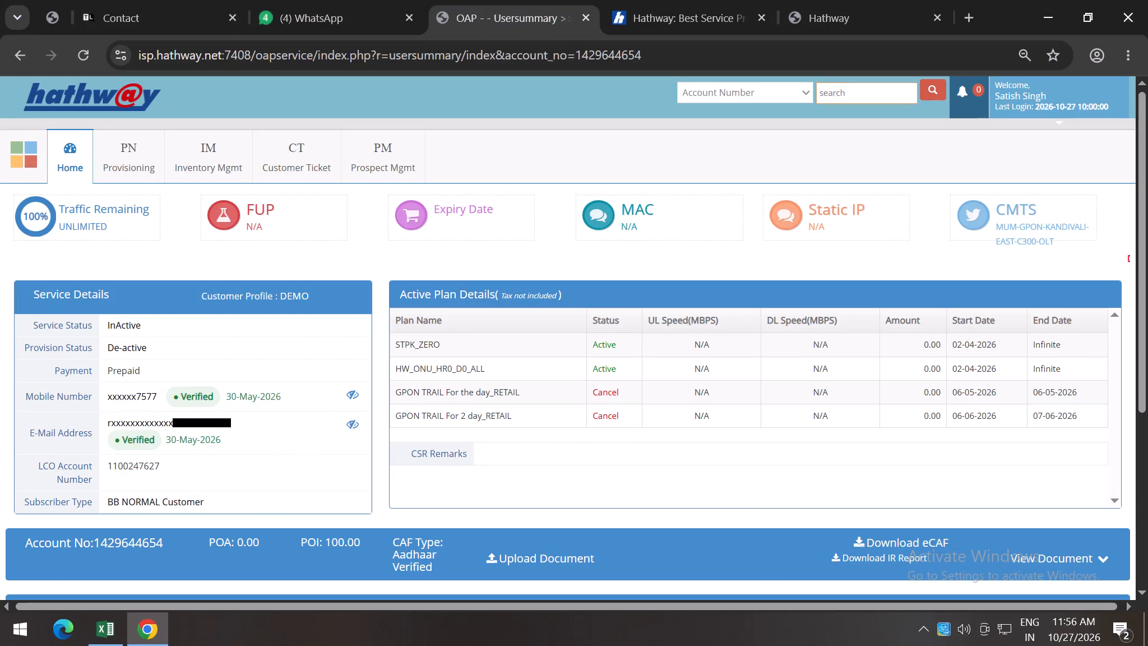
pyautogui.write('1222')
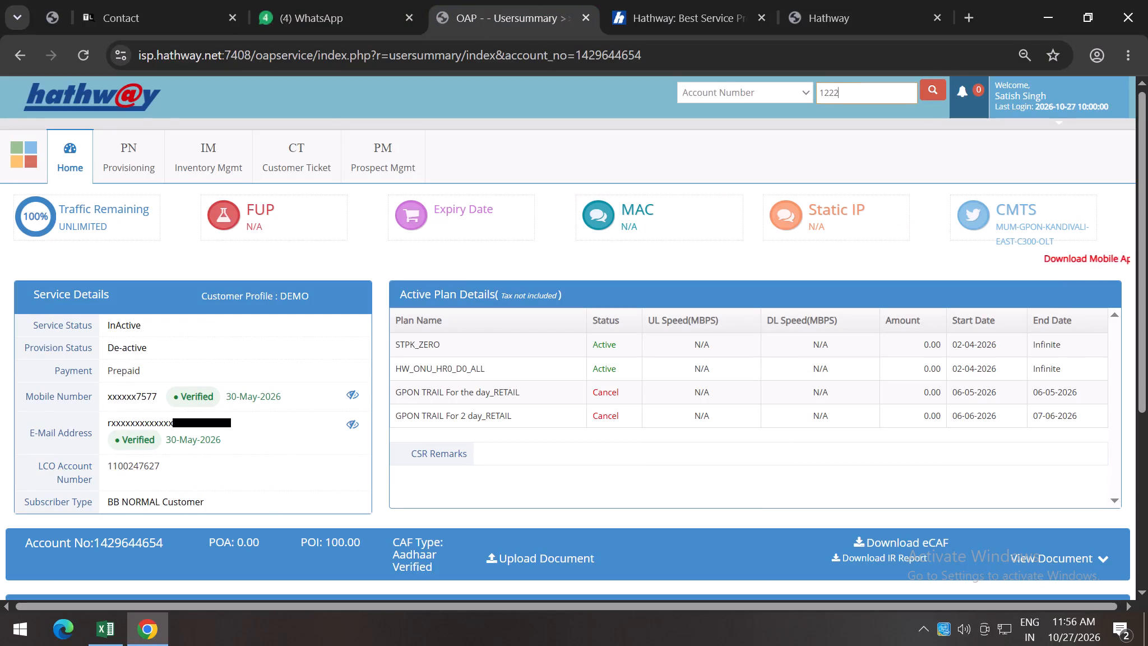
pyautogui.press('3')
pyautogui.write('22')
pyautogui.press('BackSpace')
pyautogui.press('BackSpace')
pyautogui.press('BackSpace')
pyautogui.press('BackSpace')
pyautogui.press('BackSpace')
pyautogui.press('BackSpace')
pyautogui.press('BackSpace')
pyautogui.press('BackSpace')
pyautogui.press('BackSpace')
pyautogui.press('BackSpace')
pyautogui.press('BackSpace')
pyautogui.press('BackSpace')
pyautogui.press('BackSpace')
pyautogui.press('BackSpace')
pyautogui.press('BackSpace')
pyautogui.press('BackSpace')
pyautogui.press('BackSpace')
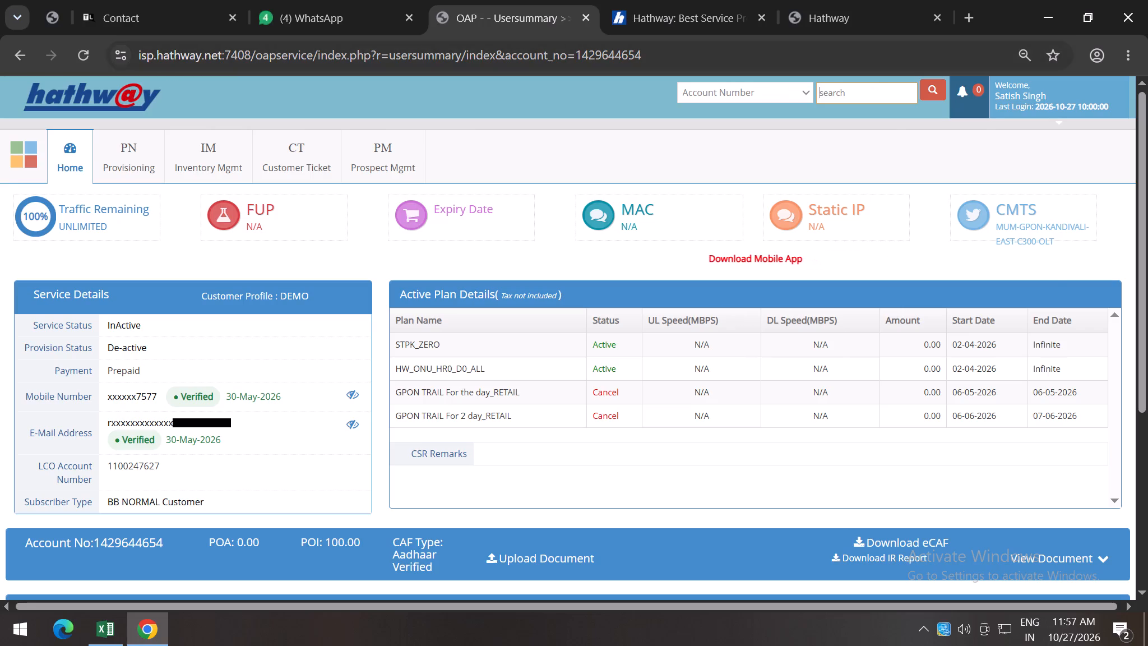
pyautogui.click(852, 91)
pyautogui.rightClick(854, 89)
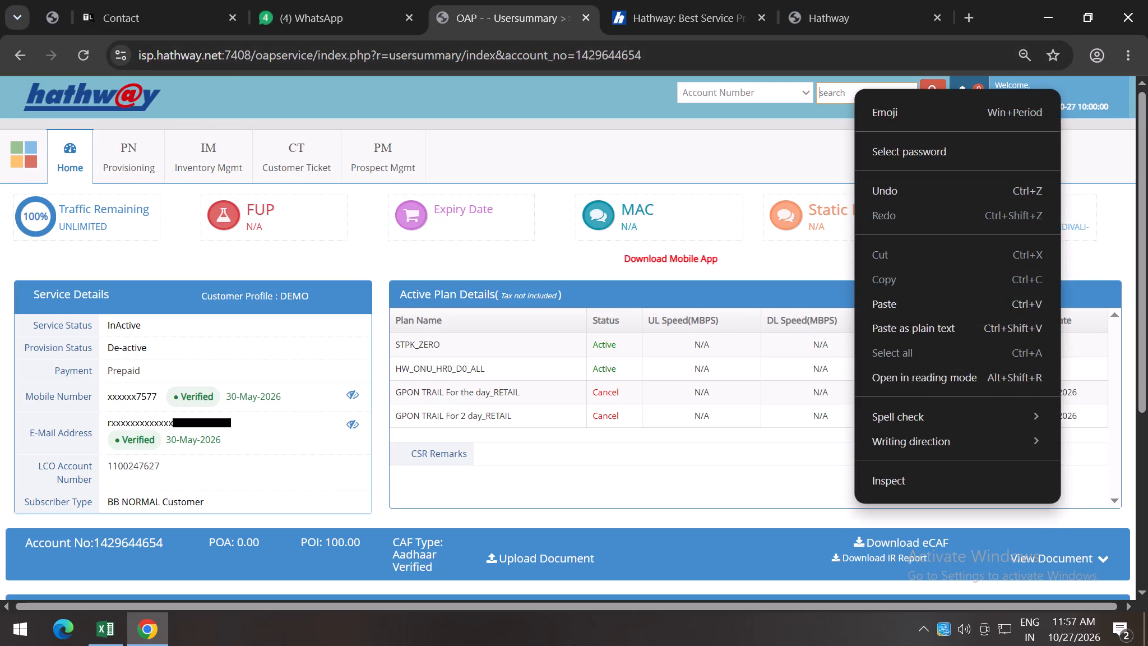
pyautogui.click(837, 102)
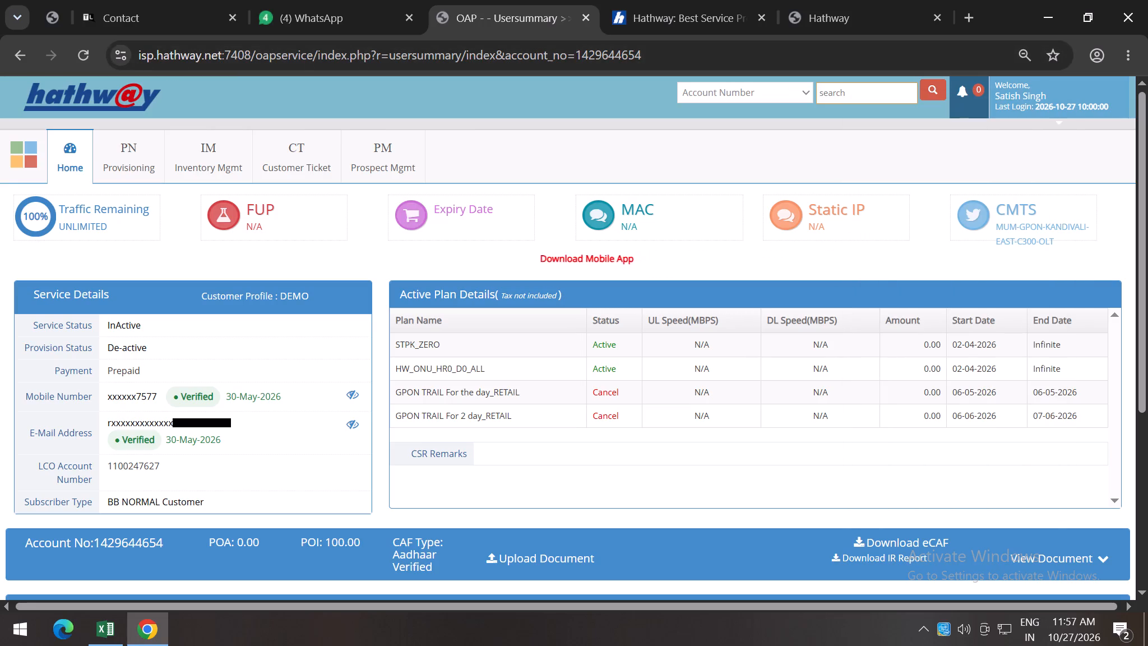
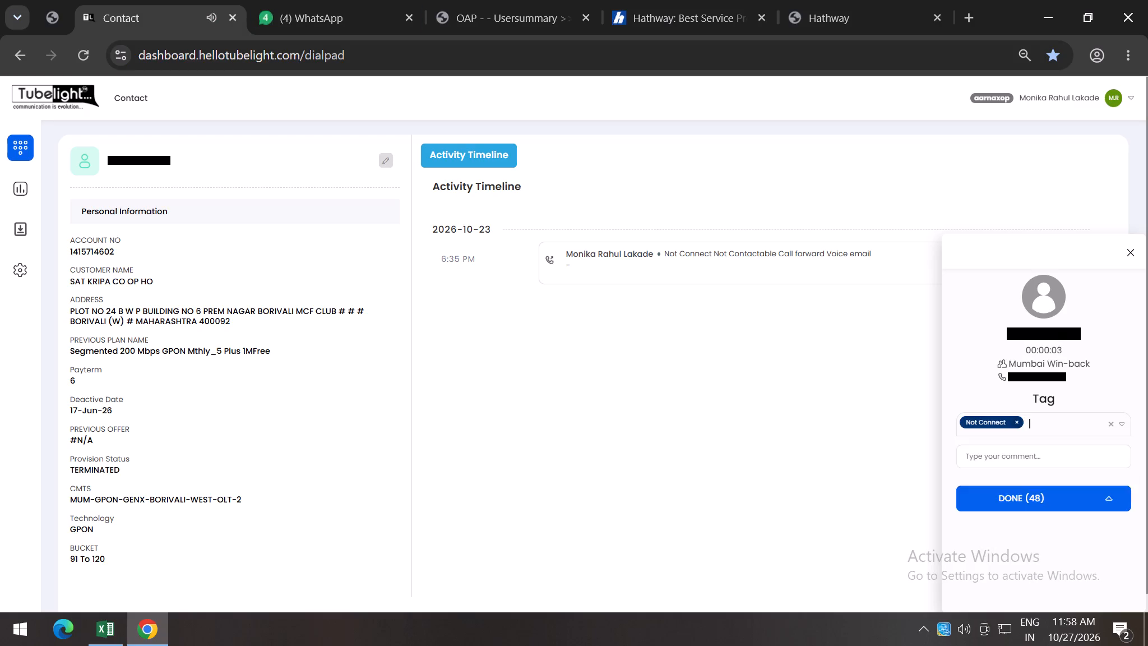
# Add the tags Not Contactable and Call forward Voice email to the Not Connect call and submit its disposition.
pyautogui.click(1067, 412)
pyautogui.moveTo(1029, 472); pyautogui.dragTo(1054, 446)
pyautogui.moveTo(1072, 427); pyautogui.dragTo(1066, 445)
pyautogui.scroll(-1, 1029, 502)
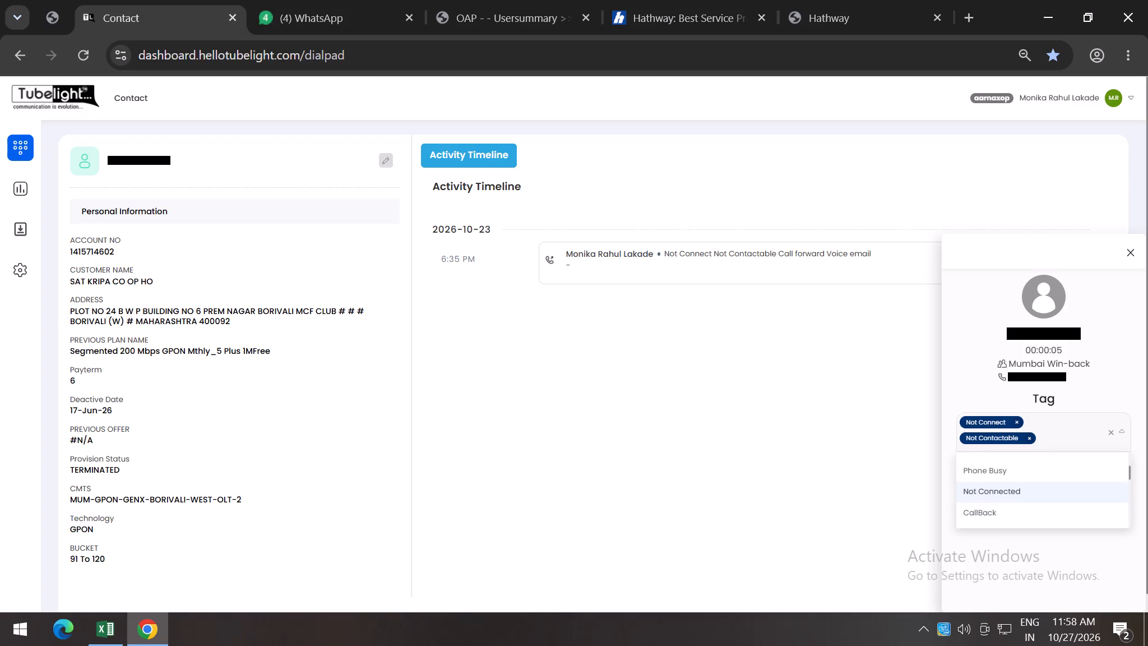
pyautogui.scroll(-1, 1022, 495)
pyautogui.click(1025, 480)
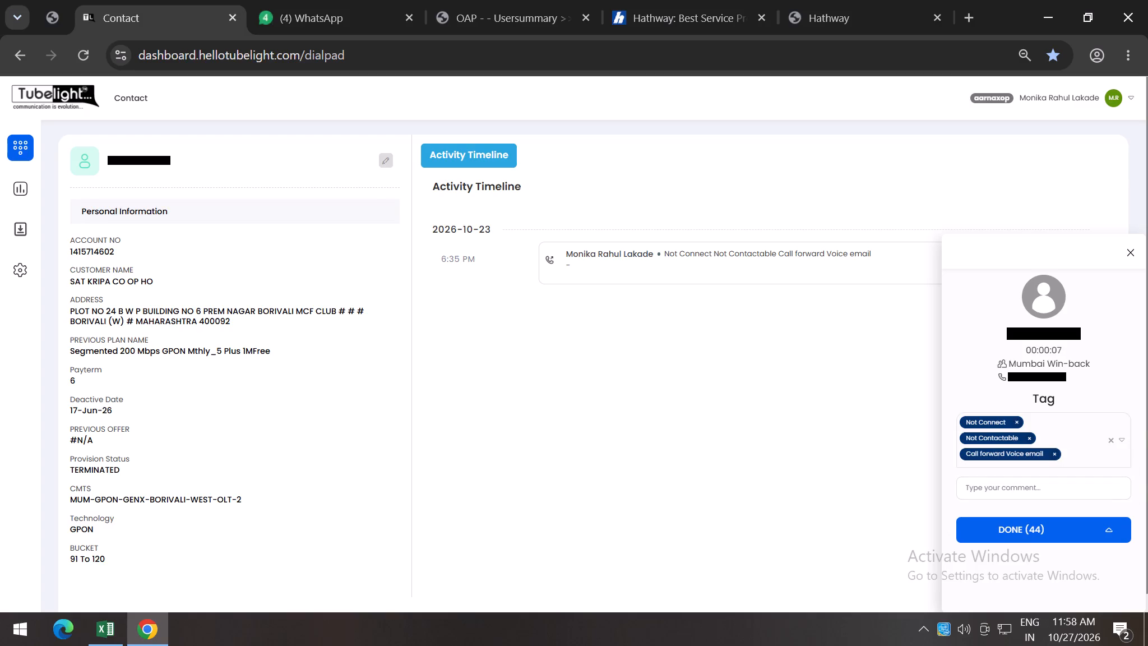
pyautogui.click(1041, 529)
# Check that the Tubelight dialer is back on its dashboard, and return to the Hathway OAP account summary.
pyautogui.click(493, 10)
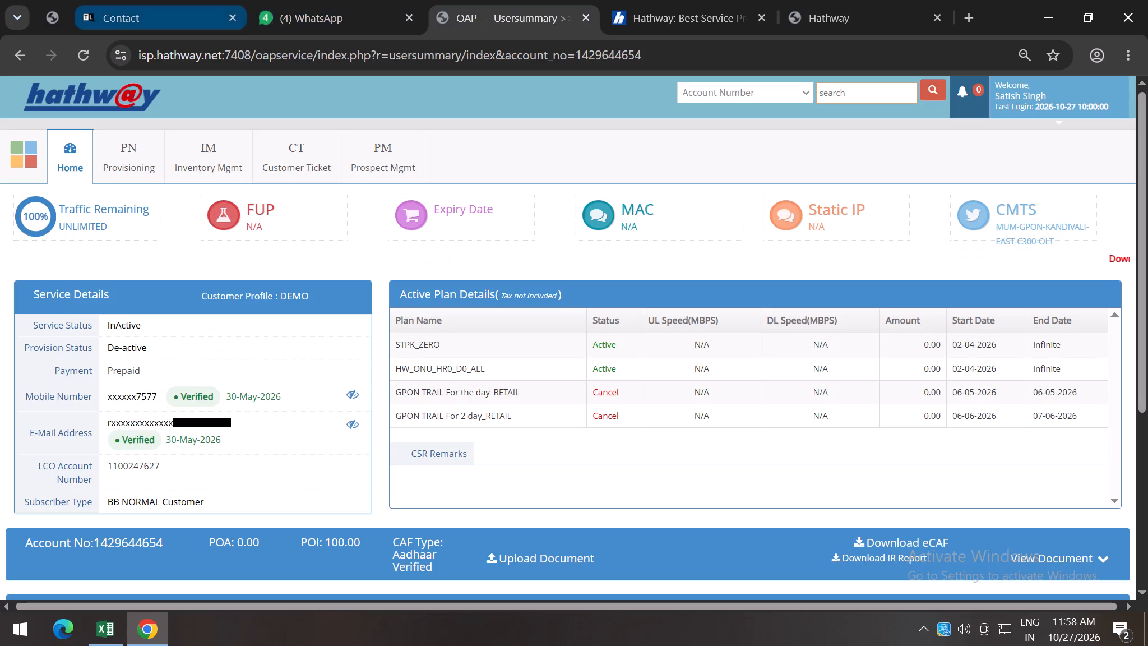
pyautogui.doubleClick(164, 0)
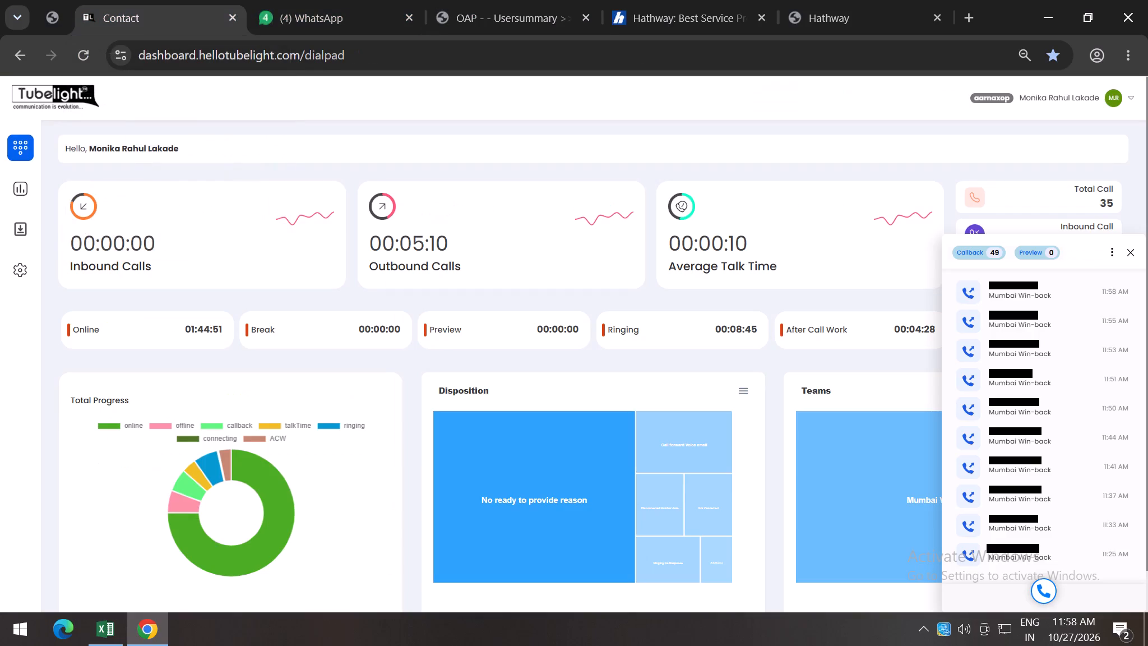
pyautogui.click(456, 0)
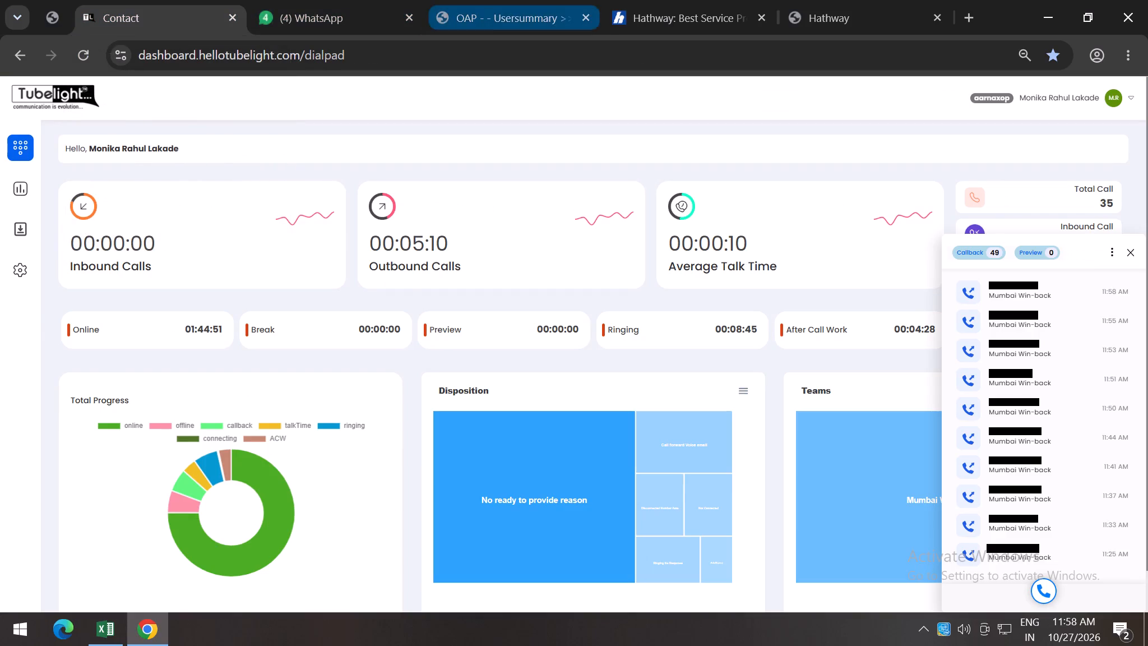
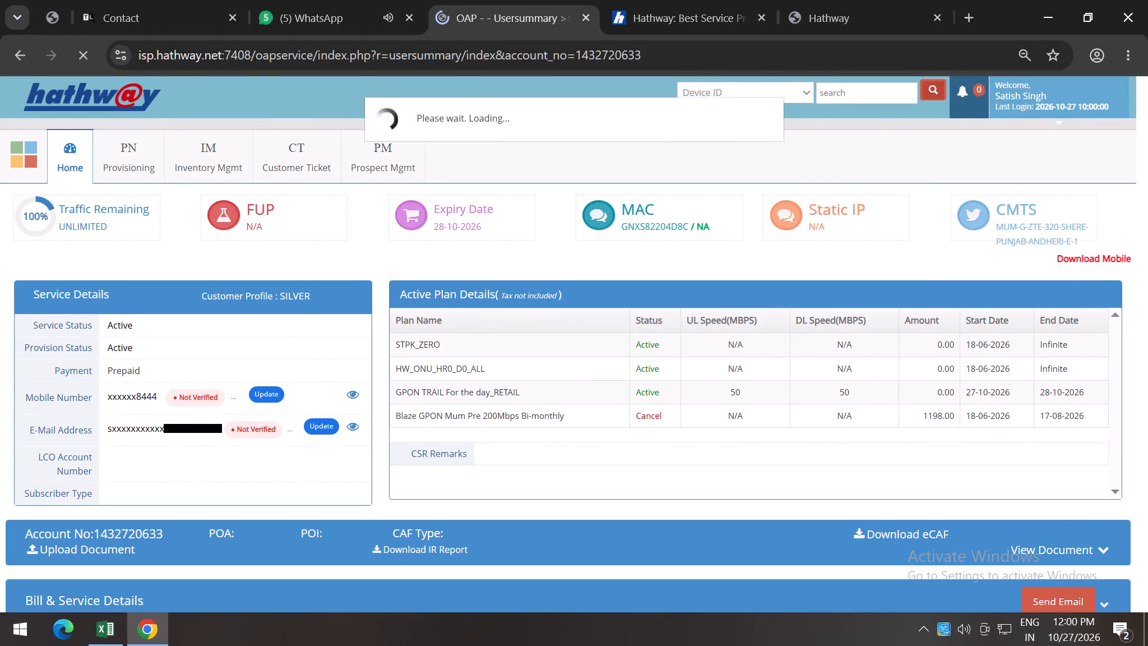
# Reveal the customer's masked e-mail address in Service Details.
pyautogui.click(351, 428)
# Expand the account's document and contact details section and reveal the masked installation address and area.
pyautogui.scroll(-4, 347, 445)
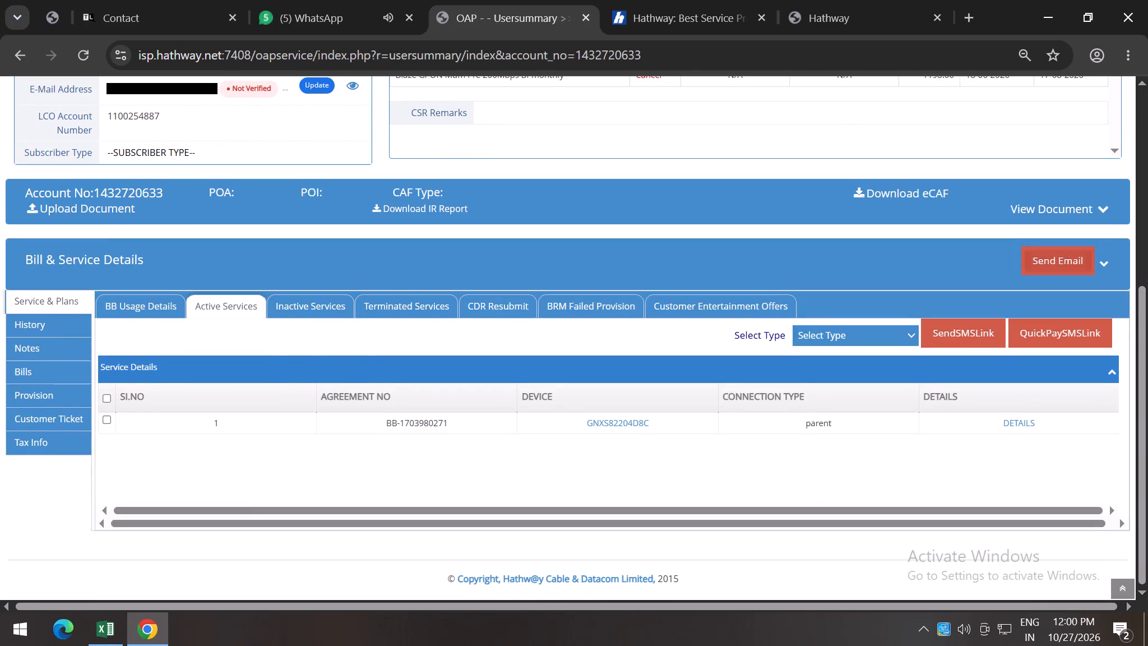
pyautogui.click(1107, 205)
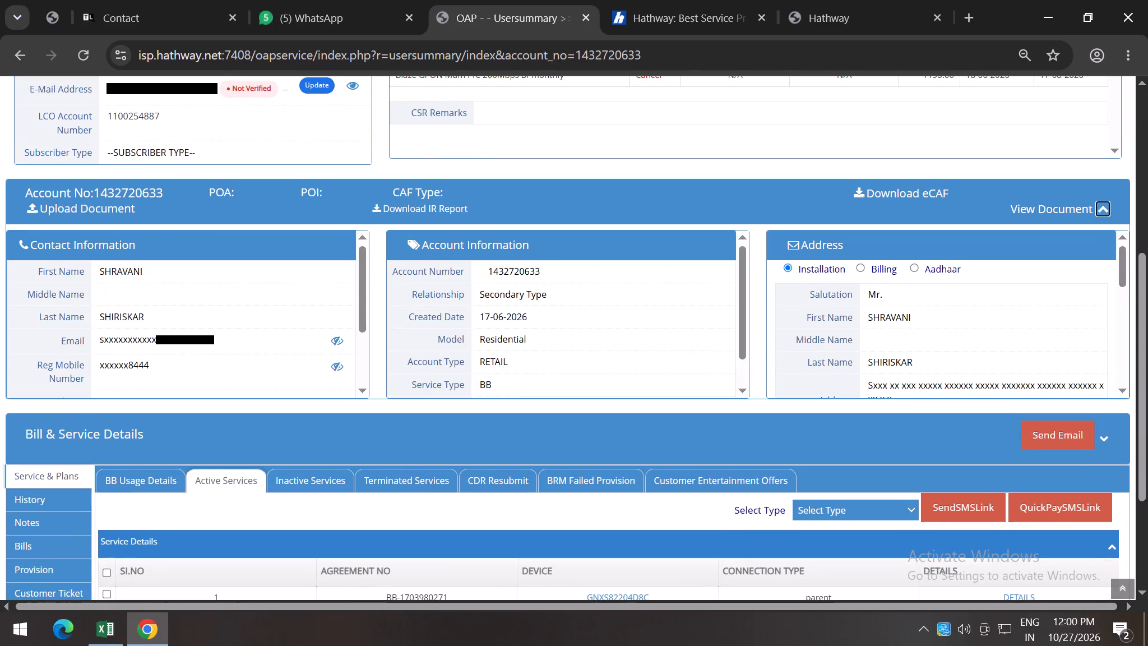
pyautogui.moveTo(1124, 265); pyautogui.dragTo(1124, 278)
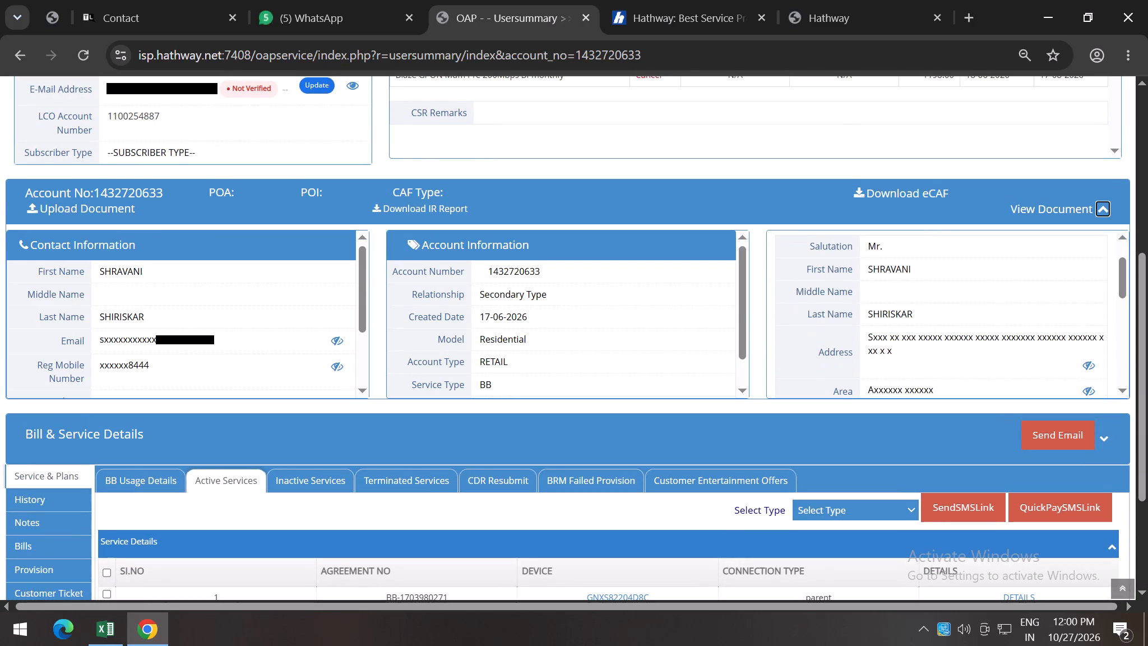
pyautogui.click(1091, 364)
pyautogui.click(1087, 387)
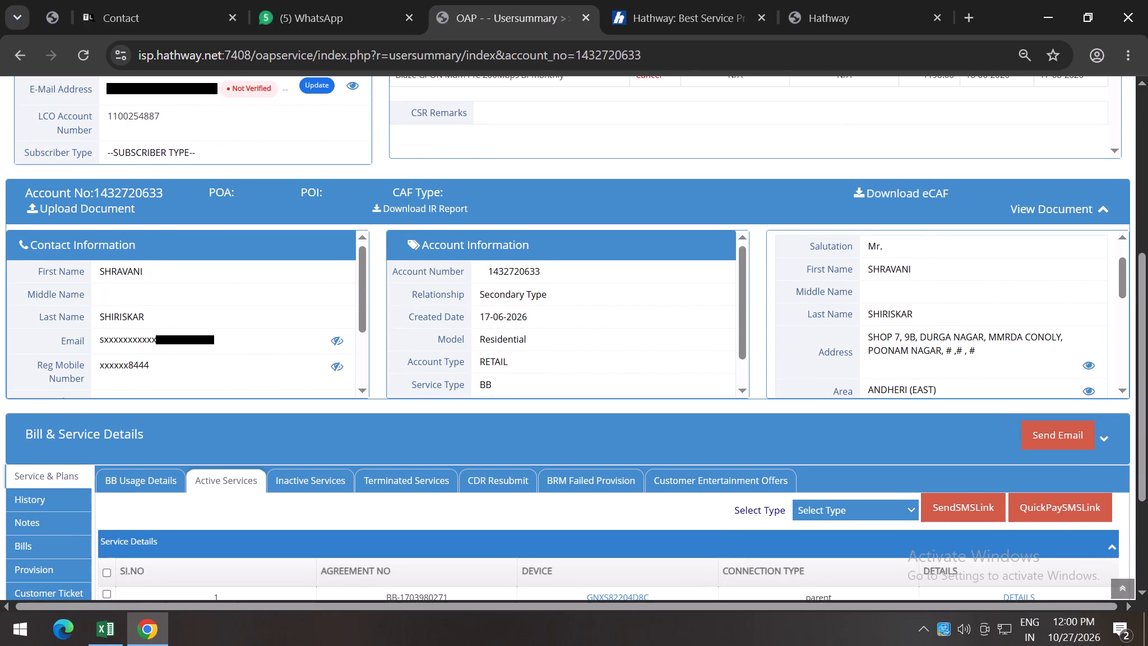
# Mask the installation area and address again and return toward the customer's Service Details.
pyautogui.click(1089, 387)
pyautogui.click(1093, 361)
pyautogui.scroll(1, 477, 225)
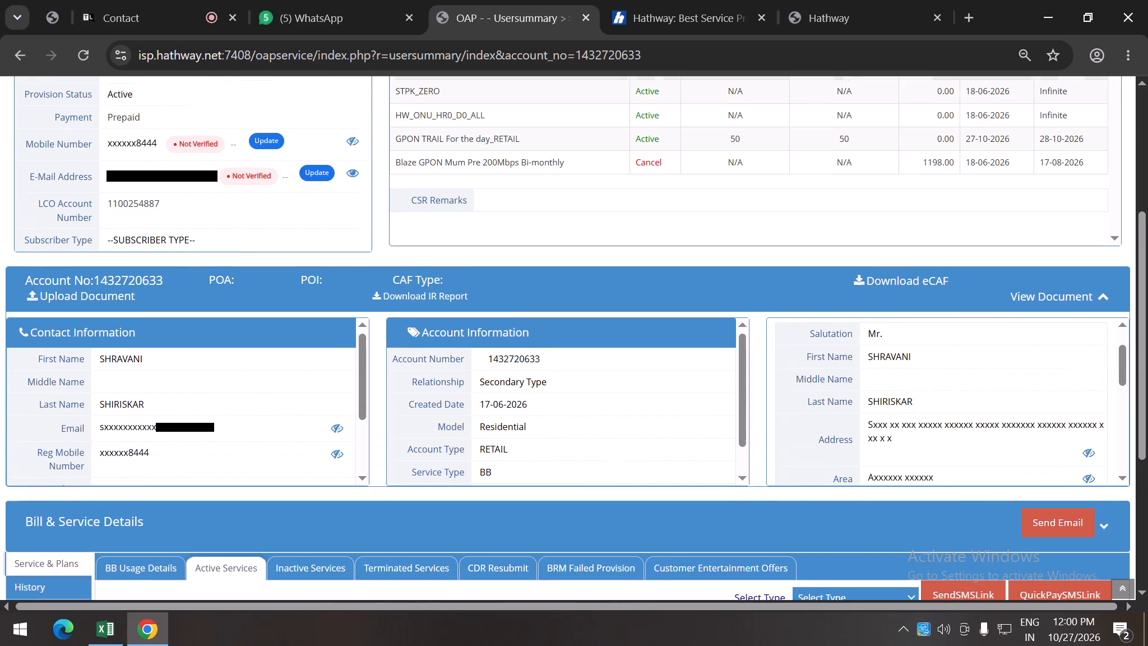
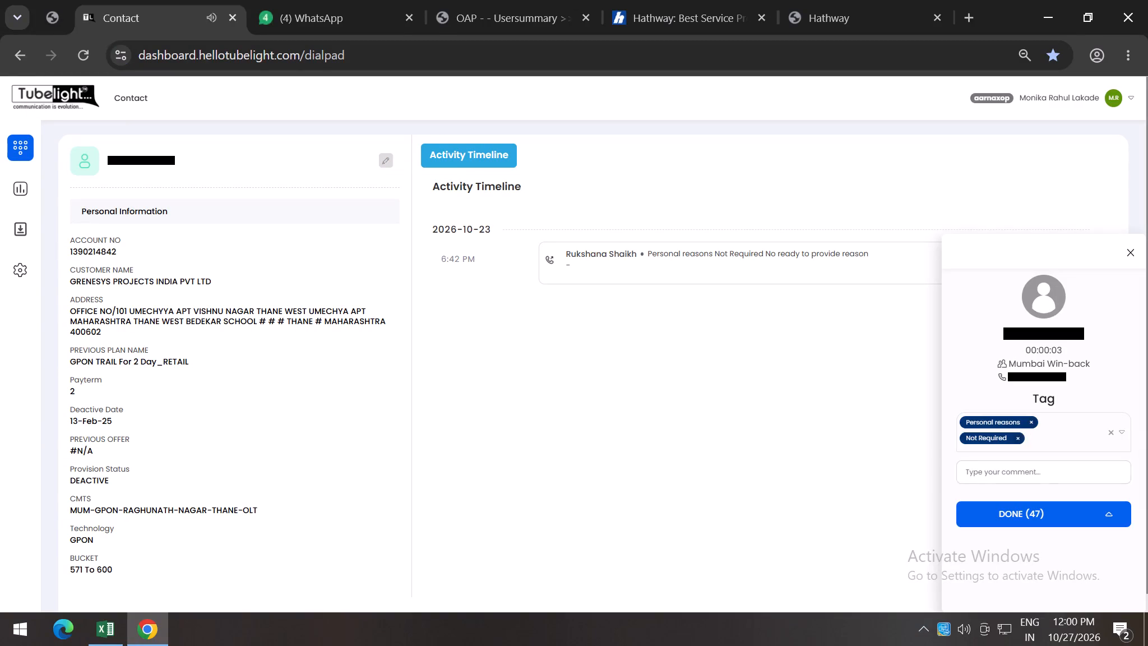
# Add the final sub-reason to the Personal reasons, Not Required tag and submit the ended call's outcome.
pyautogui.click(1051, 447)
pyautogui.click(1040, 494)
pyautogui.click(1047, 522)
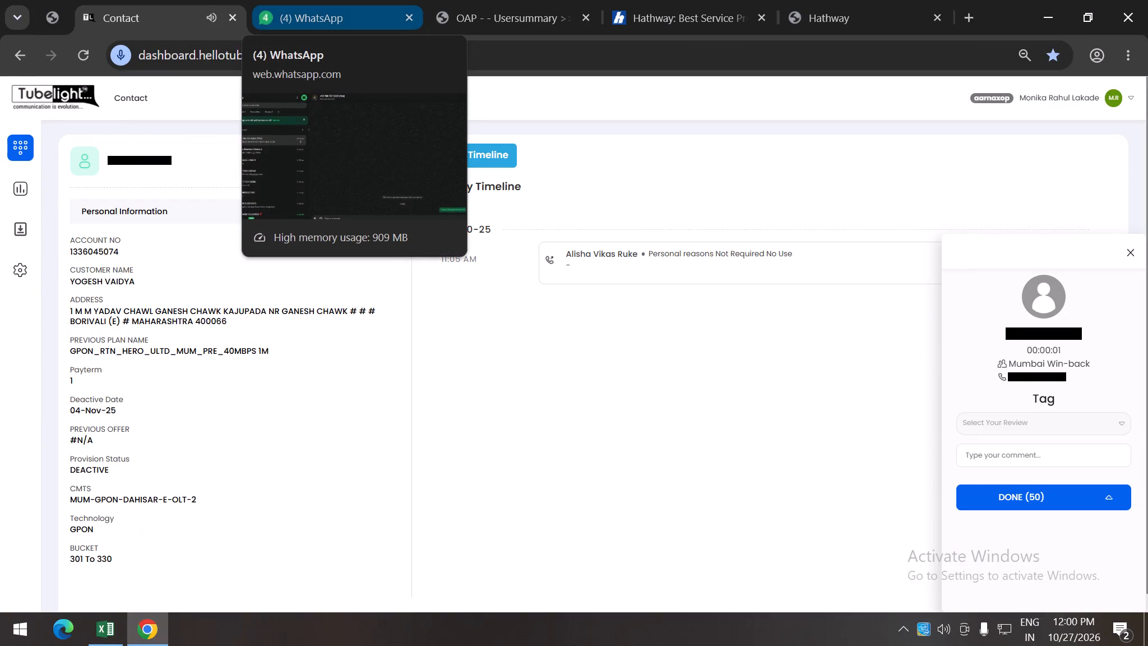
# Open the review tag choices for the next Mumbai Win-back call.
pyautogui.click(1044, 427)
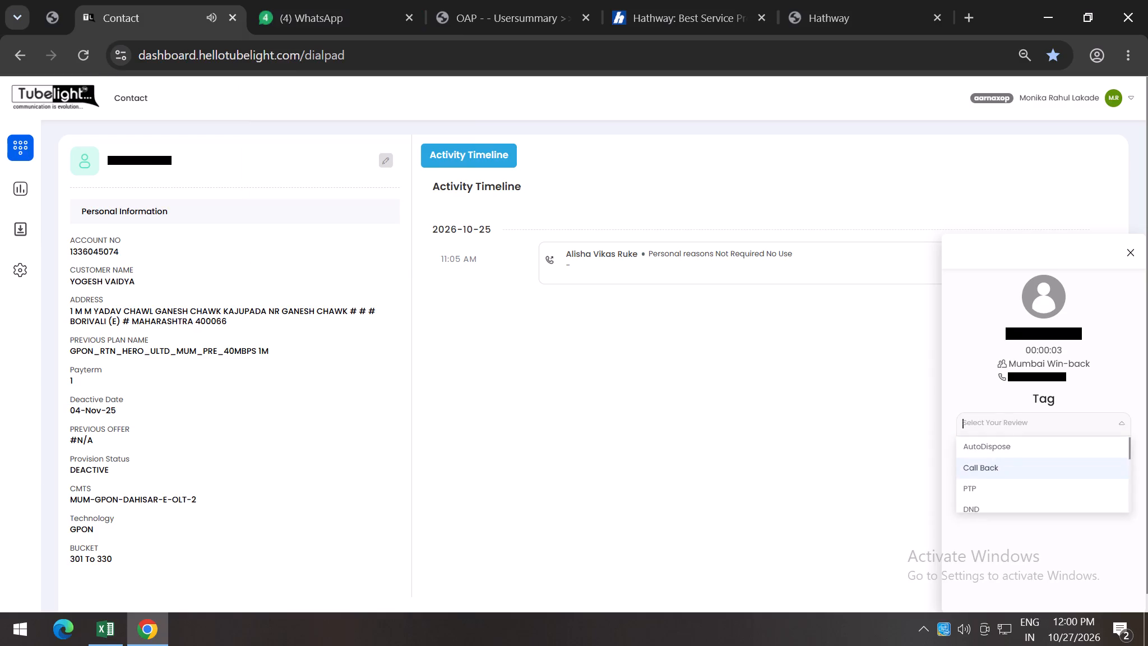
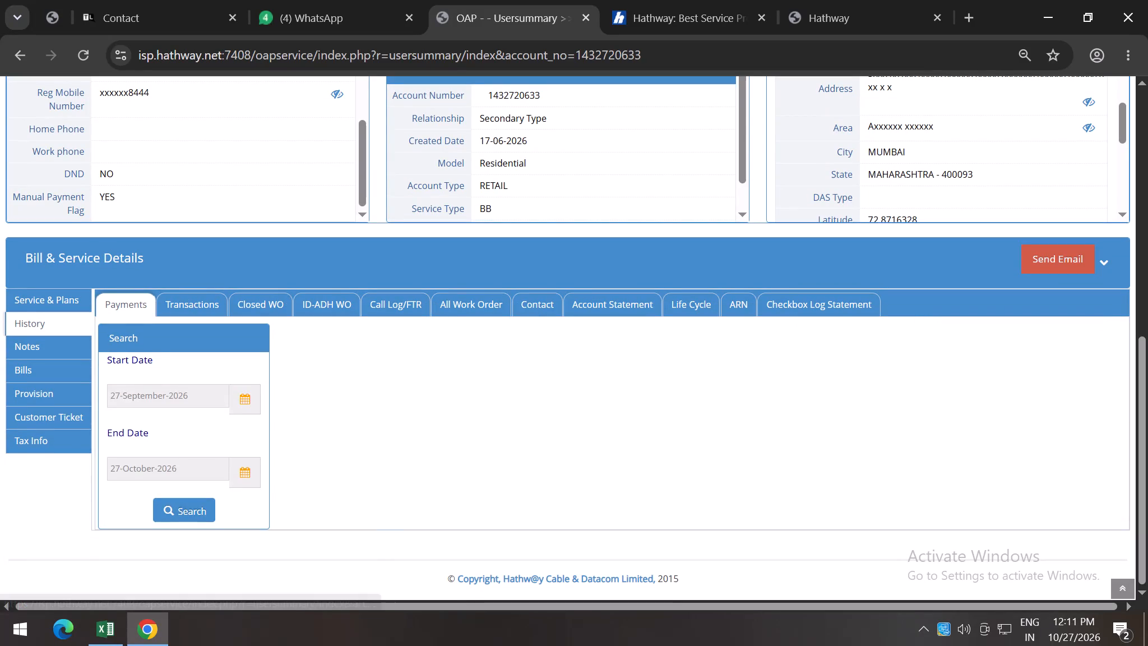
# Search the customer's payment history with the start date set to 23-June-2020 and view the payment list.
pyautogui.click(242, 399)
pyautogui.click(169, 396)
pyautogui.click(175, 400)
pyautogui.click(168, 434)
pyautogui.click(168, 473)
pyautogui.click(169, 496)
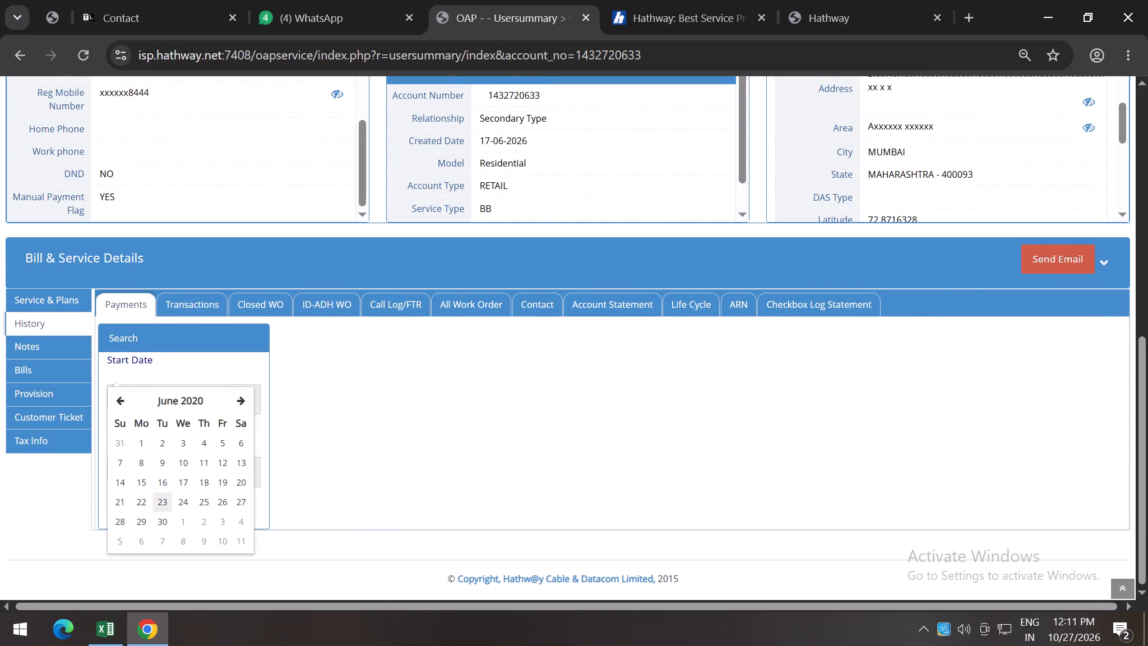
pyautogui.click(182, 507)
pyautogui.scroll(-9, 203, 502)
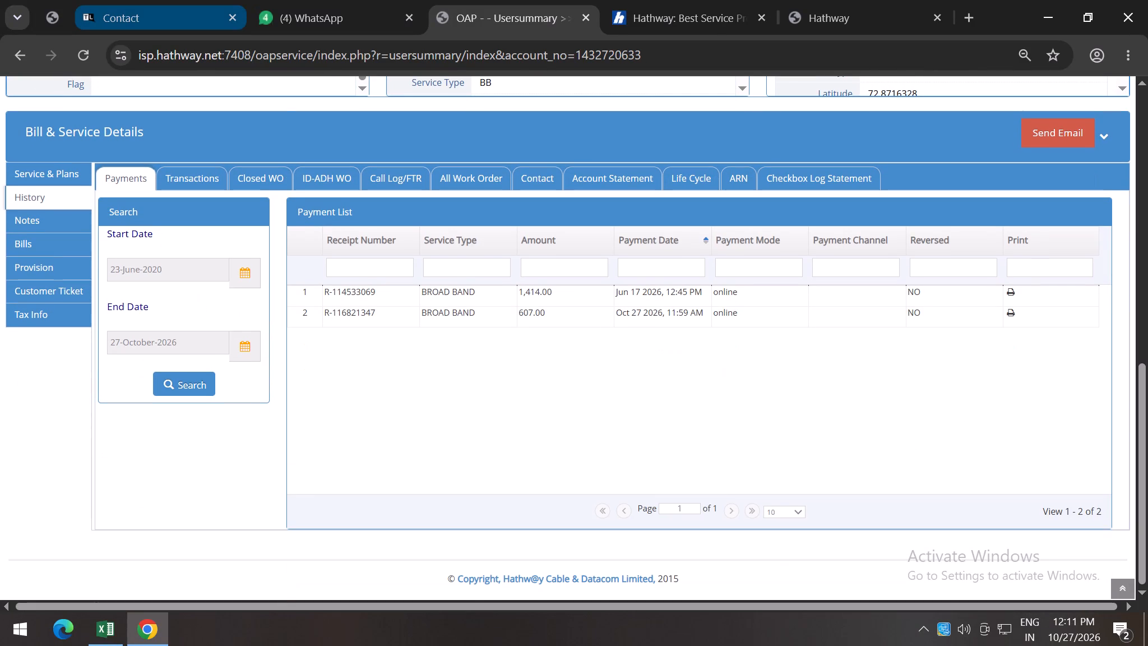
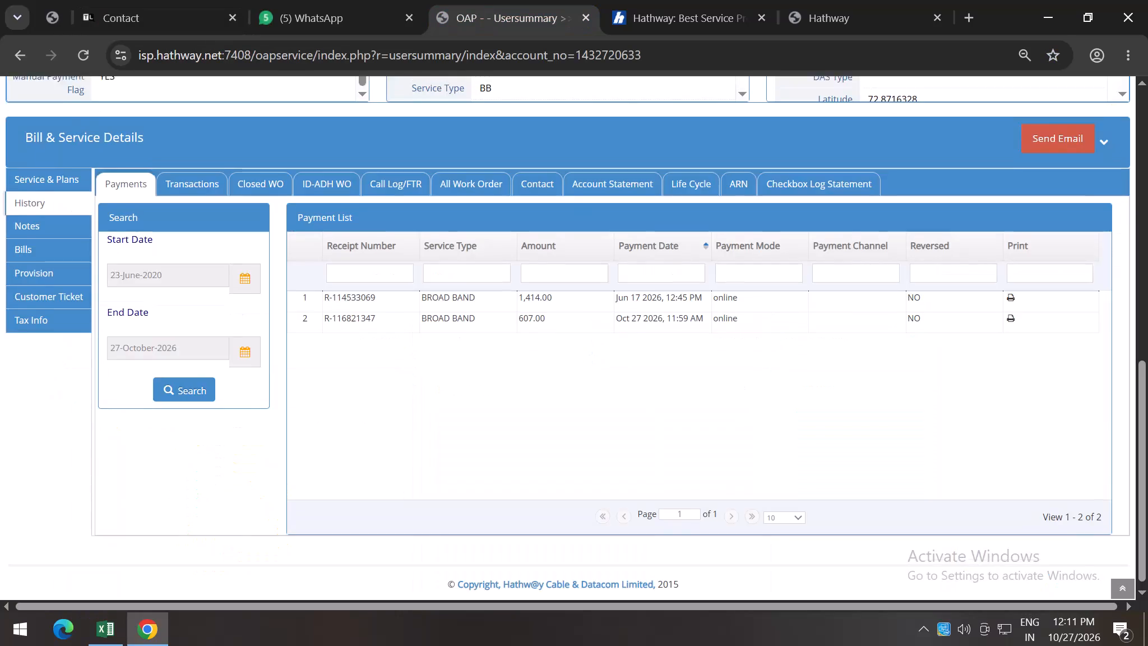
# Switch to the Tubelight dialer, end the current Mumbai Win-back call and tag it Personal reasons, Not Required and No Use.
pyautogui.click(145, 8)
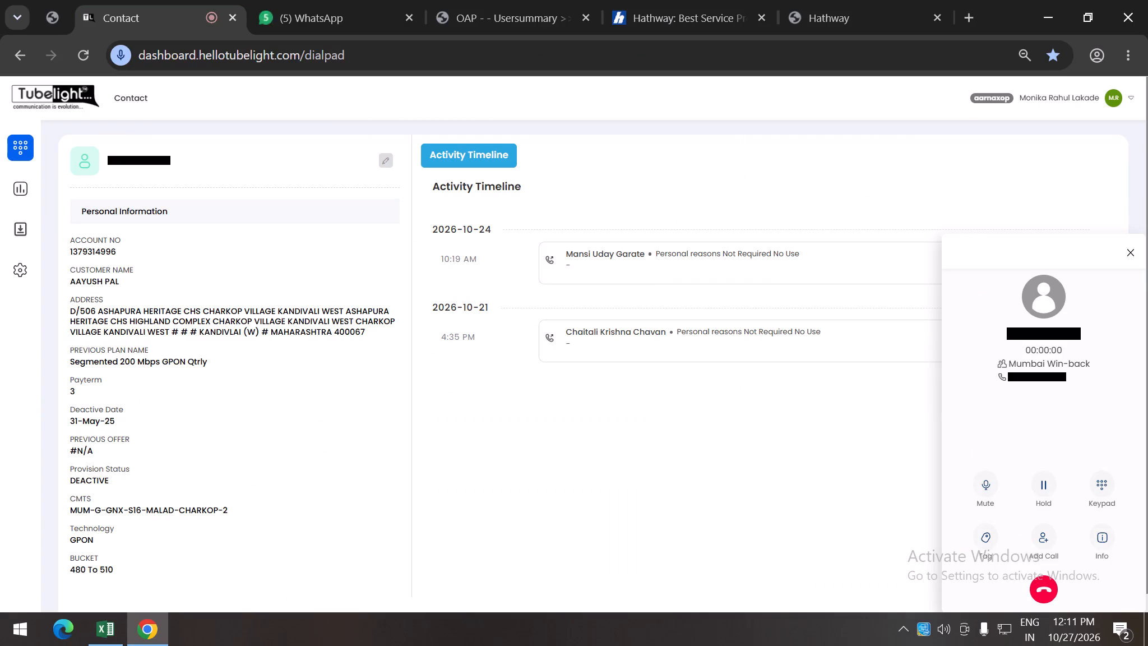
pyautogui.click(1039, 597)
pyautogui.click(1020, 430)
pyautogui.scroll(-1, 997, 472)
pyautogui.click(1007, 477)
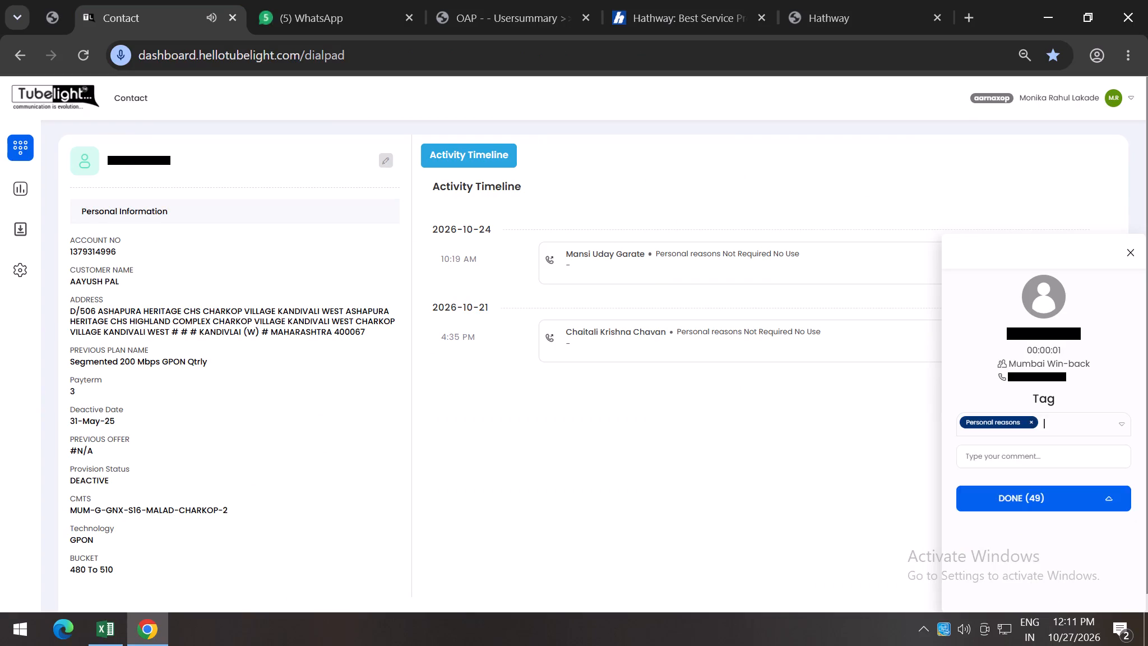
pyautogui.moveTo(1068, 419); pyautogui.dragTo(1060, 430)
pyautogui.click(1006, 490)
pyautogui.moveTo(1072, 417); pyautogui.dragTo(1057, 445)
pyautogui.click(1042, 470)
pyautogui.click(1084, 433)
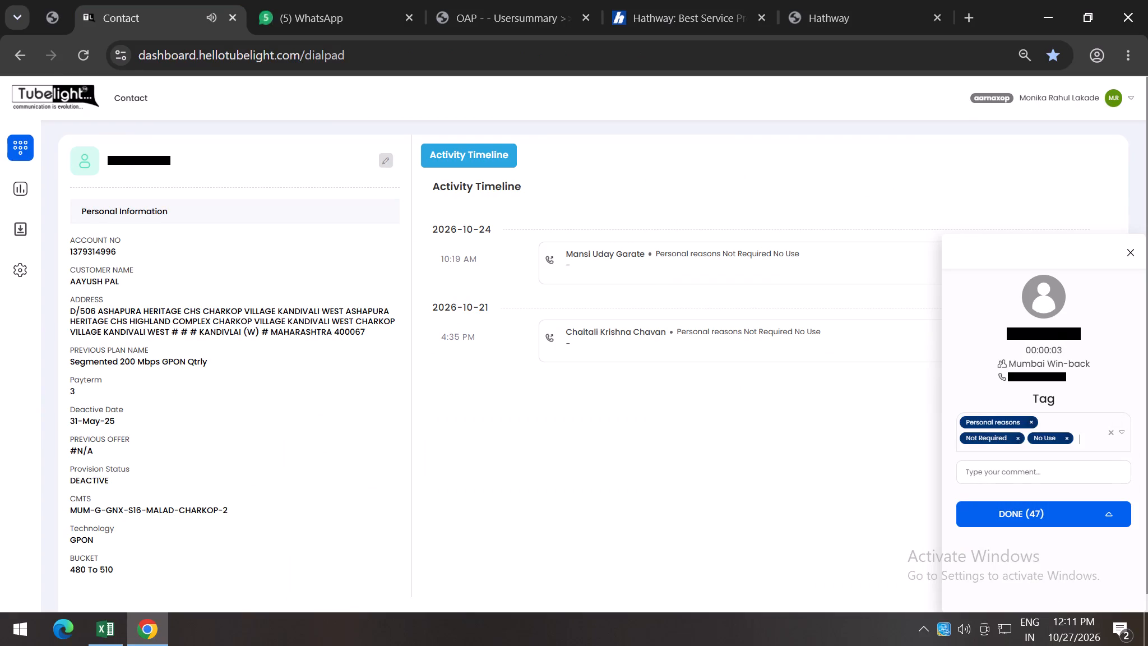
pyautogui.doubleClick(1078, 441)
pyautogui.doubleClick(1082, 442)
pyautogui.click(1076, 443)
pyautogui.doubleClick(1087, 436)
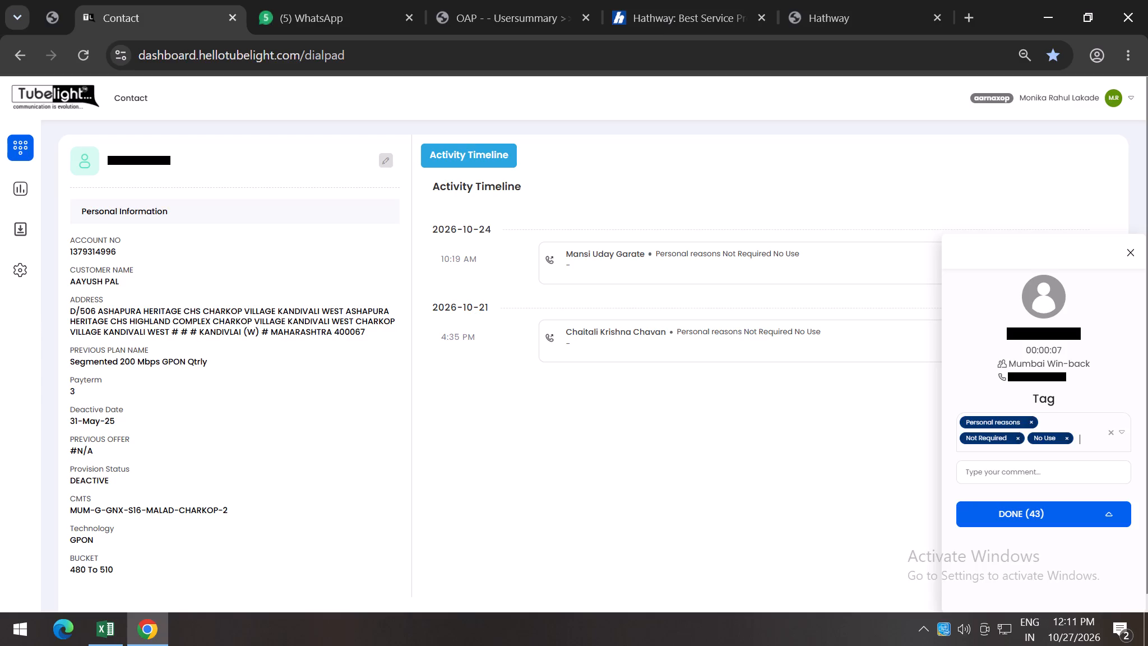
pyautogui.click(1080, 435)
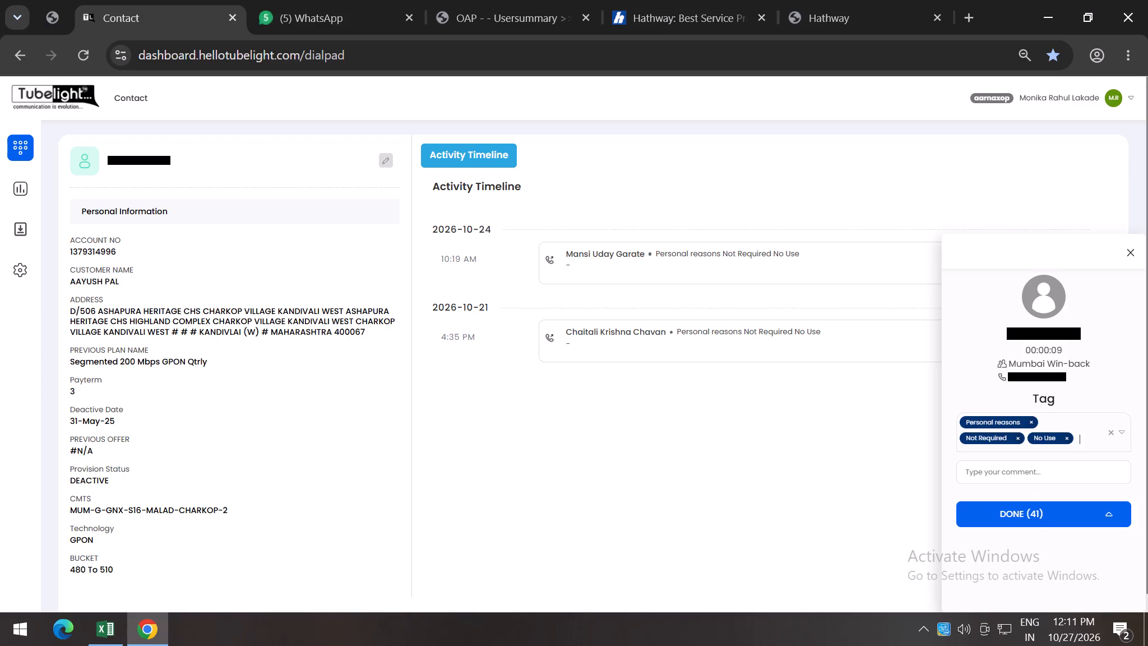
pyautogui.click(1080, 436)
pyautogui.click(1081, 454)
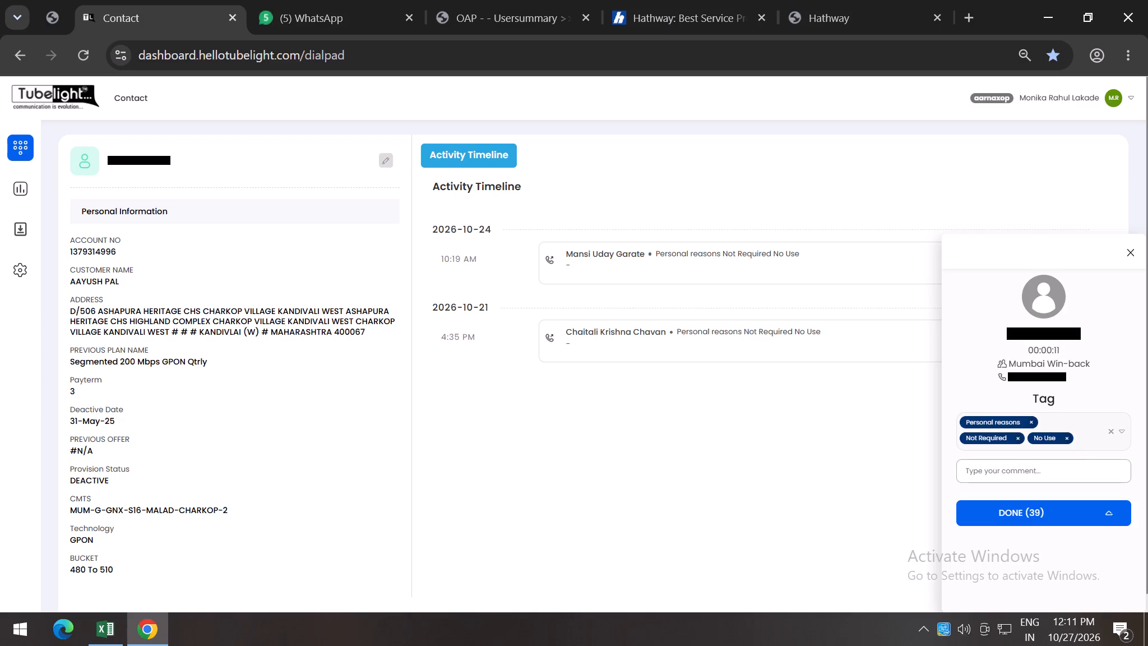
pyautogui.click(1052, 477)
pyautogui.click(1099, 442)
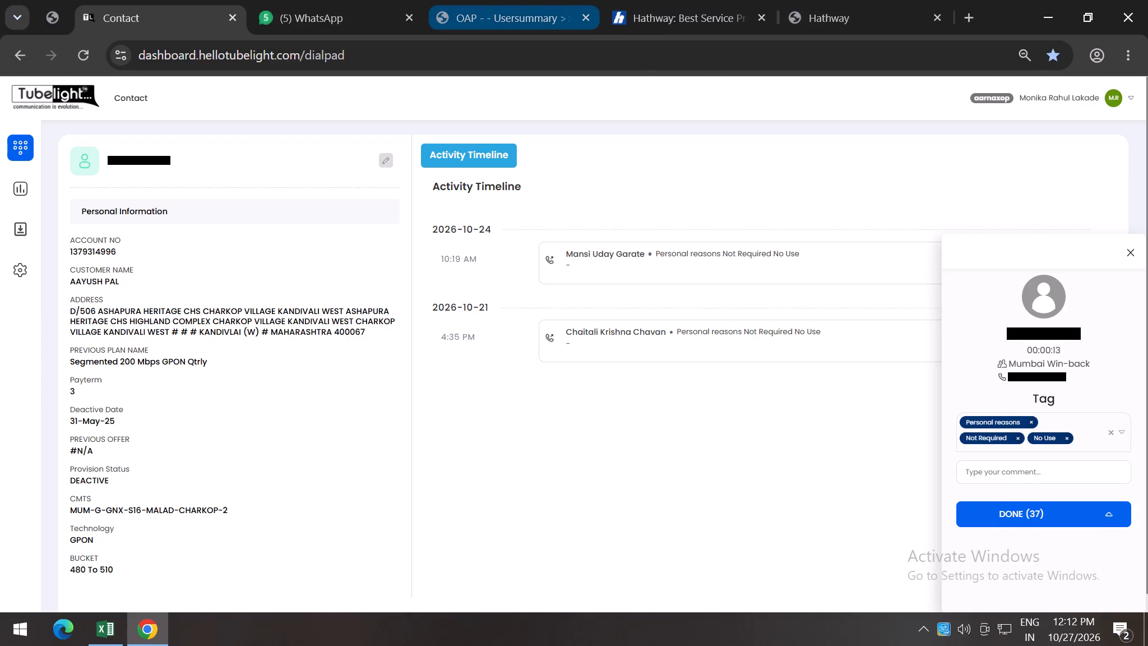
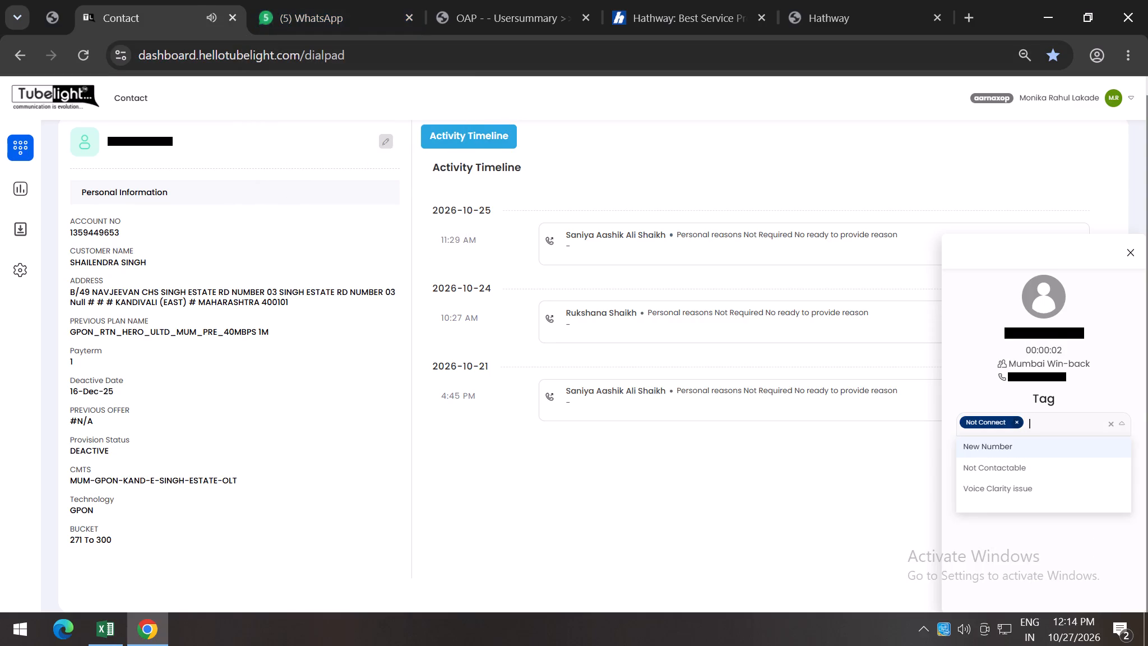
# Replace the call's Not Connect tag with Personal reasons and its sub-tag Not Required.
pyautogui.click(1016, 427)
pyautogui.scroll(-1, 1006, 472)
pyautogui.click(1006, 473)
pyautogui.moveTo(1052, 429); pyautogui.dragTo(1048, 437)
pyautogui.click(1020, 492)
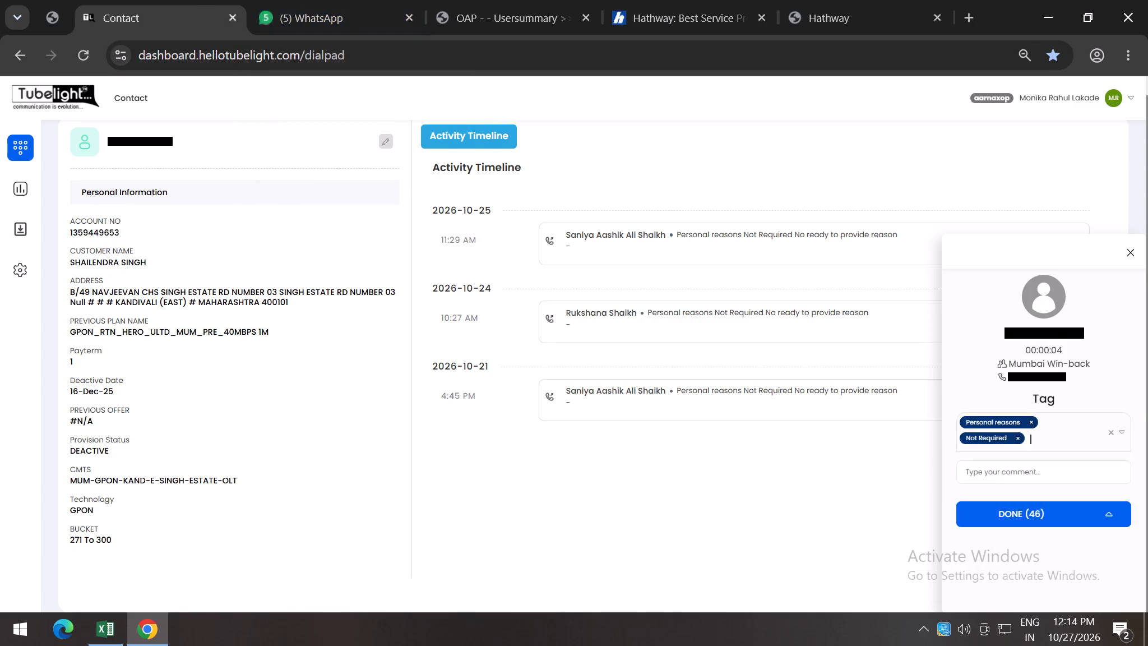
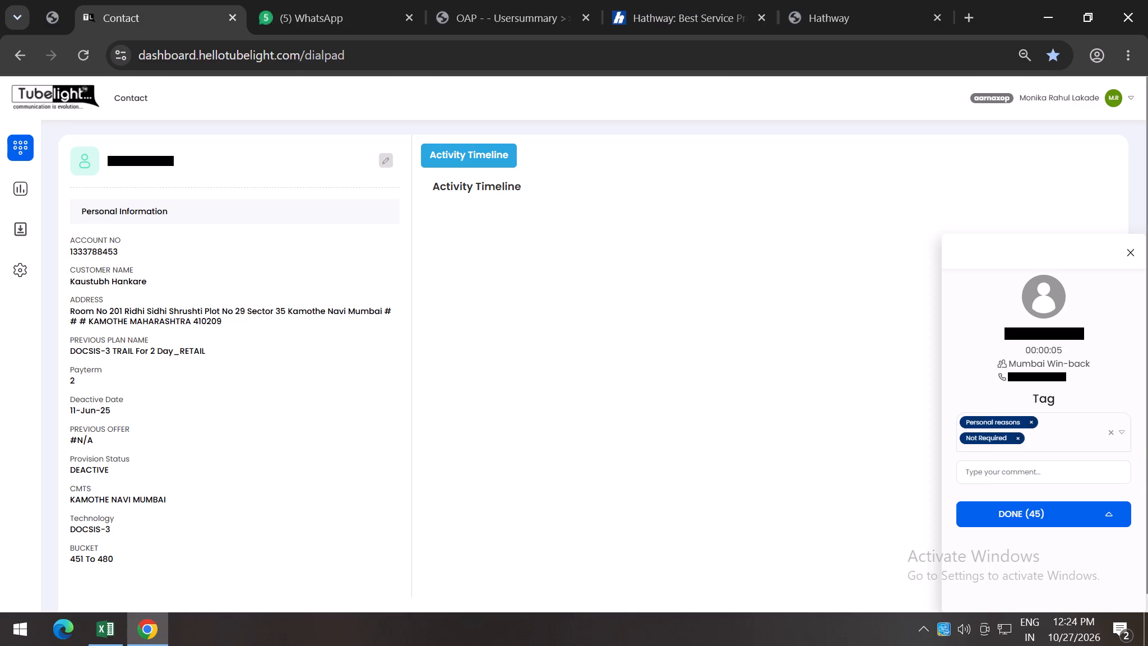
# Submit the Mumbai Win-back call's disposition with the tags Personal reasons and Not Required, leaving the comment blank.
pyautogui.moveTo(1050, 439); pyautogui.dragTo(1050, 449)
pyautogui.click(1053, 479)
pyautogui.click(1075, 532)
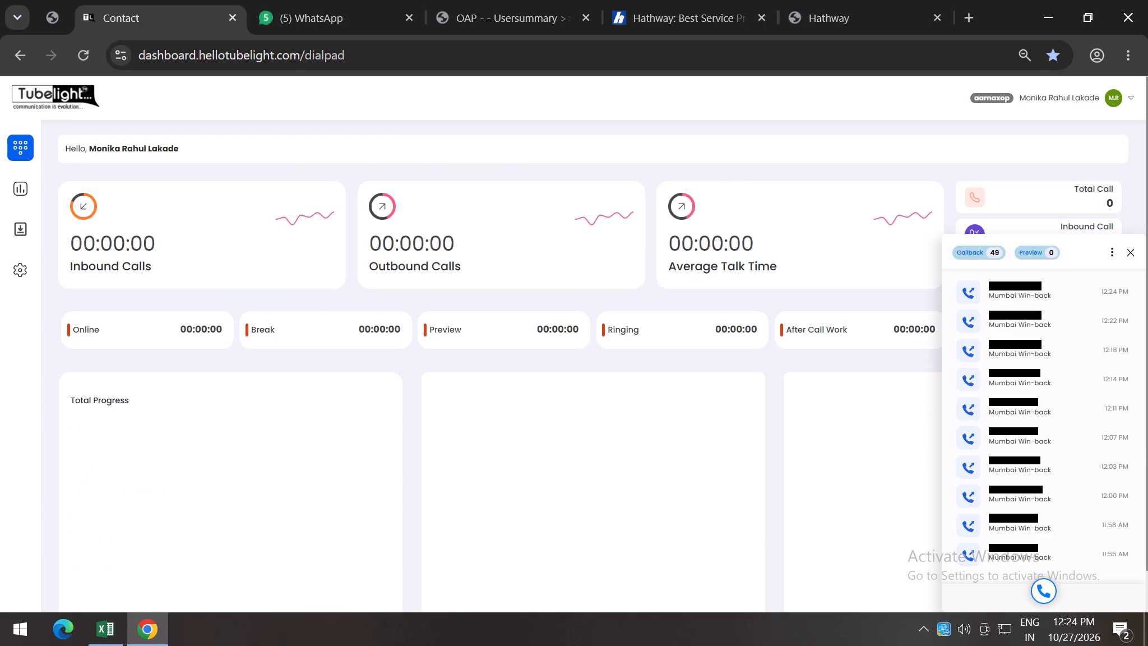
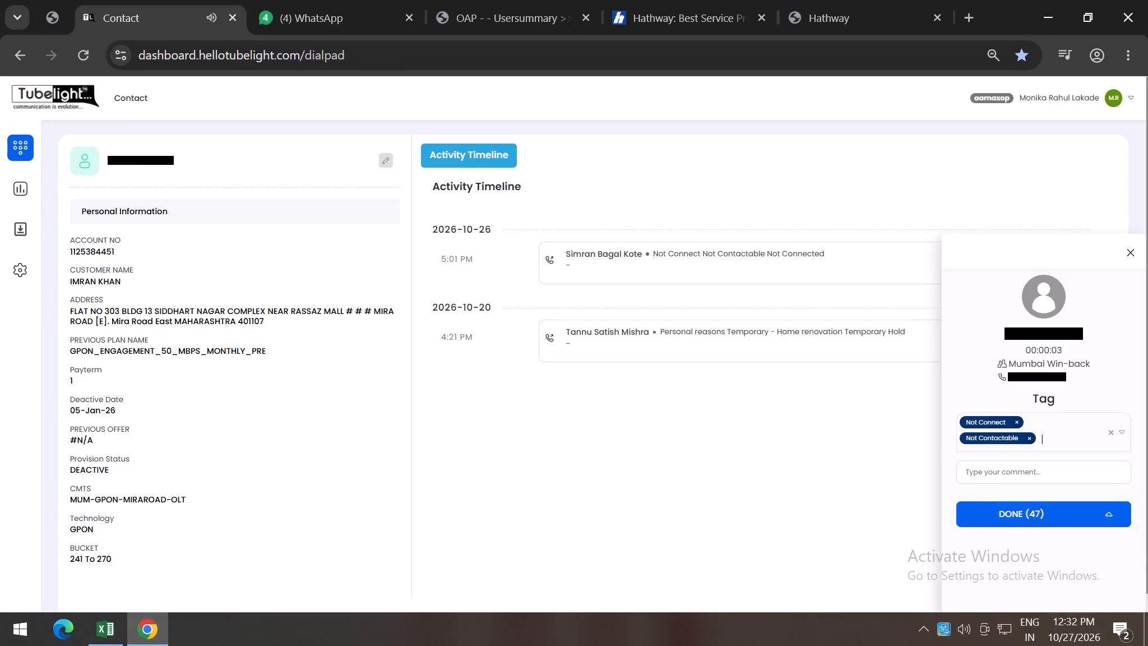
# Add the Call forward Voice email tag to the Mumbai Win-back call's Not Connect, Not Contactable disposition.
pyautogui.click(1055, 436)
pyautogui.scroll(-2, 1013, 488)
pyautogui.click(1015, 473)
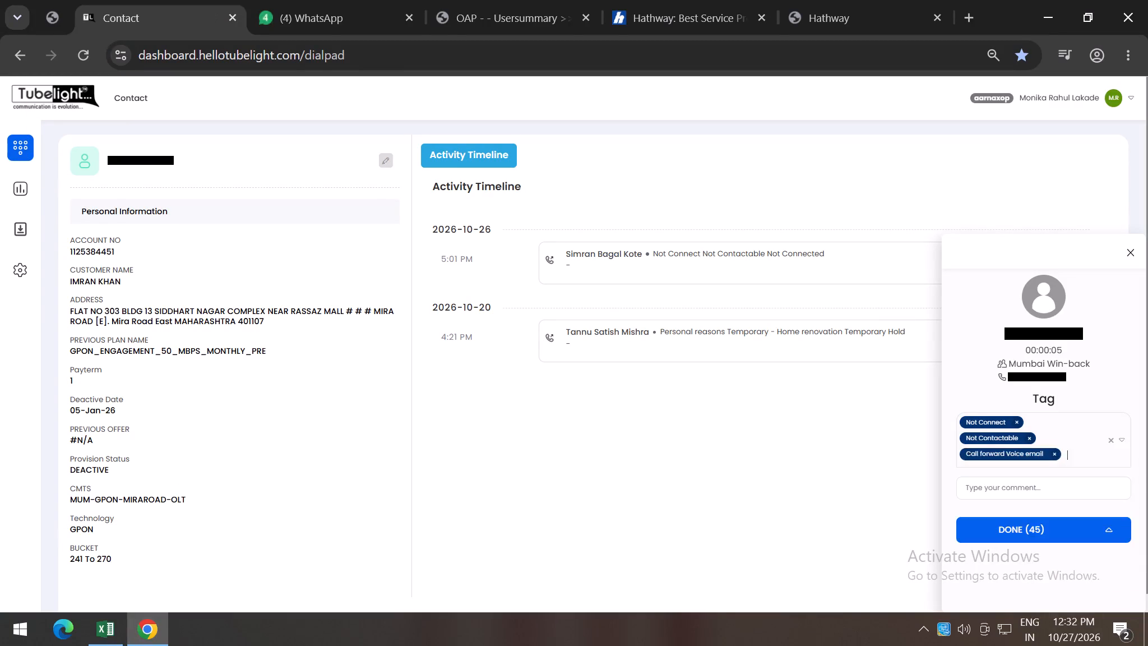
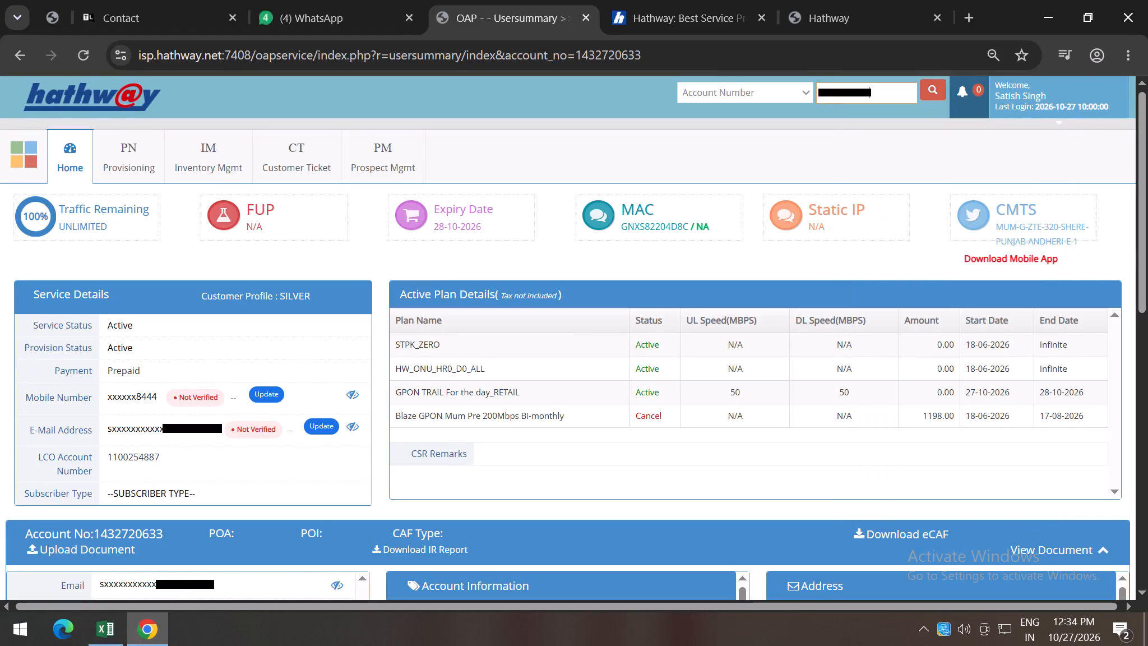
# Remove the extra character from the number in the customer search field and search by Registered Mobile Number.
pyautogui.click(845, 100)
pyautogui.press('BackSpace')
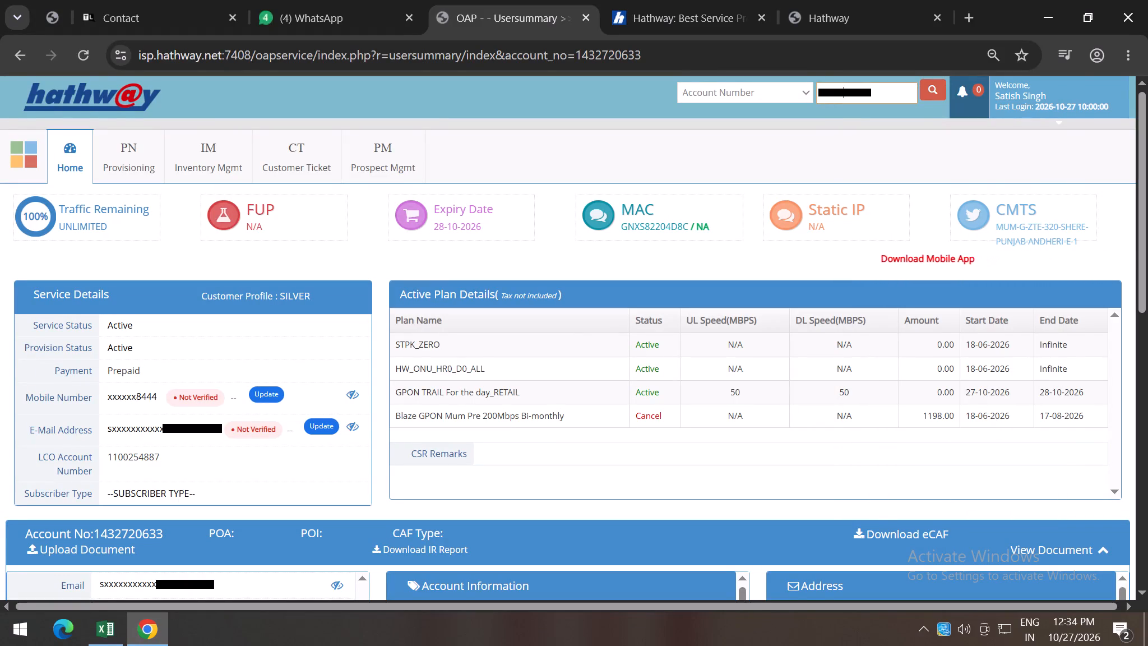
pyautogui.click(806, 91)
pyautogui.click(770, 217)
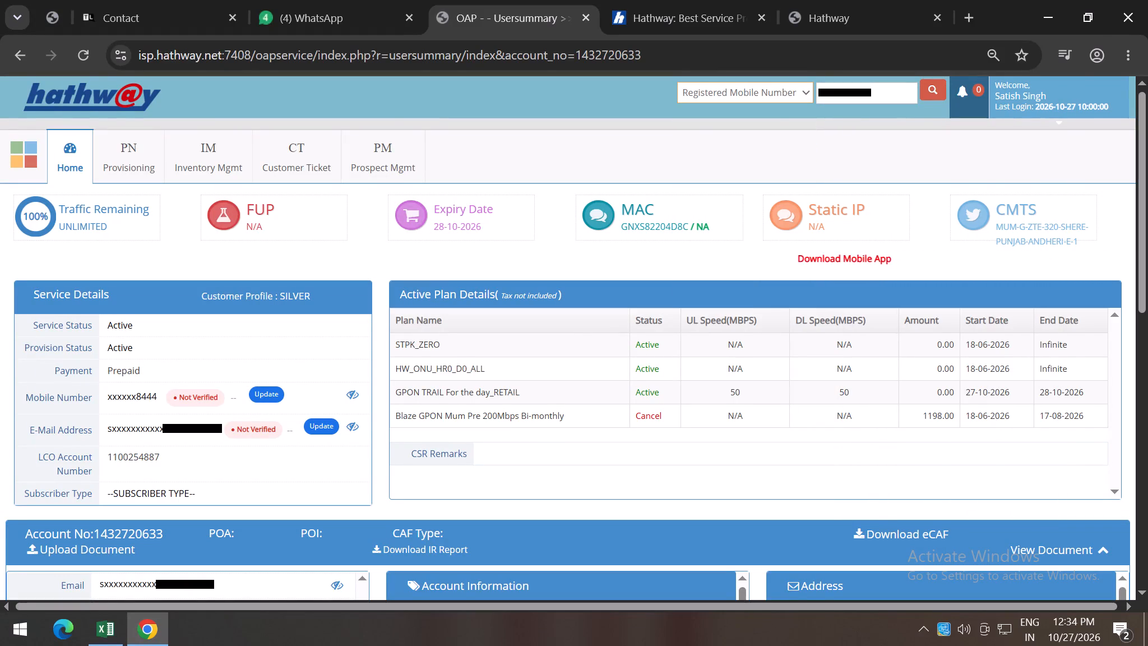
pyautogui.click(936, 89)
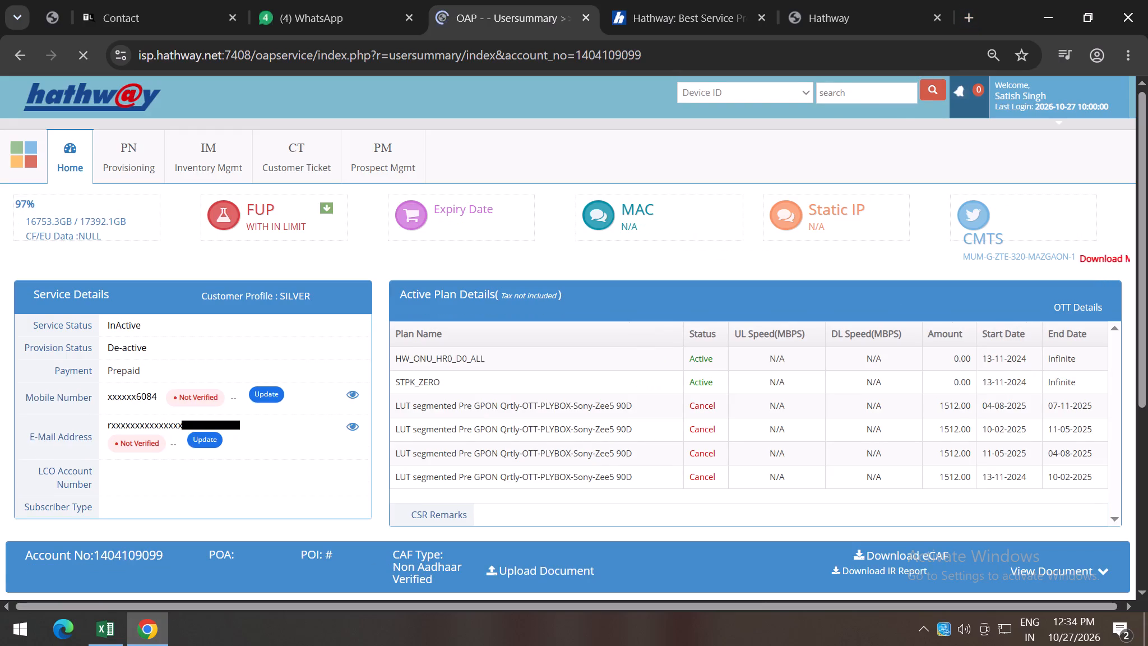
# Reveal the customer's masked mobile number and e-mail address in Service Details.
pyautogui.click(351, 399)
pyautogui.click(350, 431)
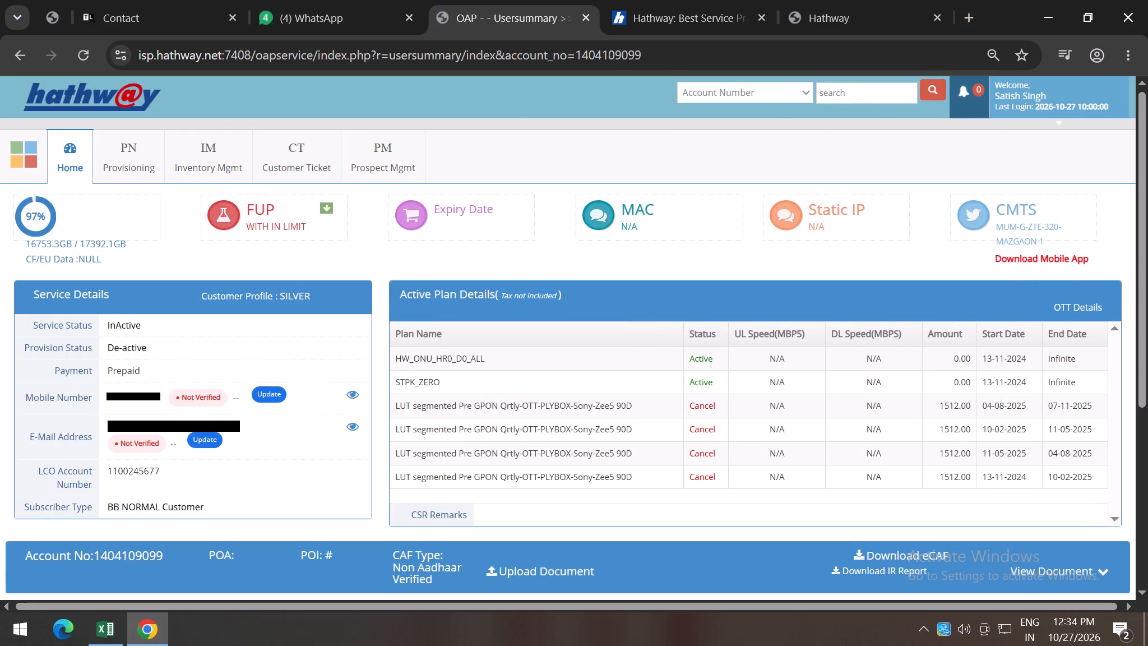
# Start a rectangular screen snip of the customer's account summary page.
pyautogui.press('shift+super+s')
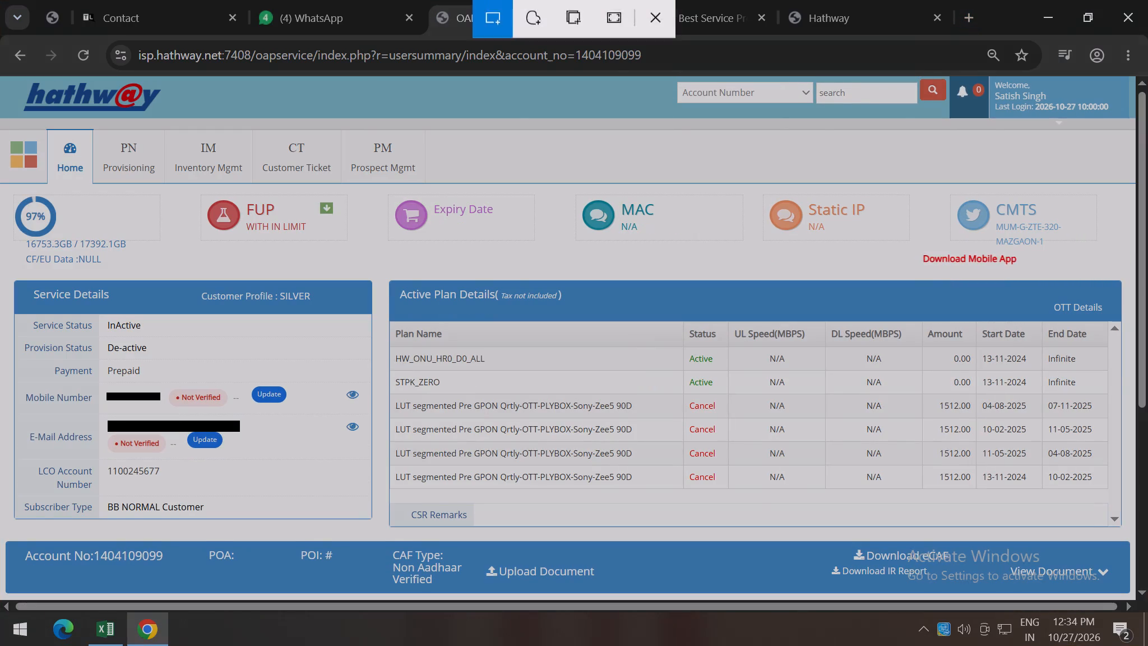
# Capture a screen snip of the customer's account summary page, from the Hathway logo through the data usage and FUP area to the Service Details header.
pyautogui.moveTo(6, 76); pyautogui.dragTo(286, 308)
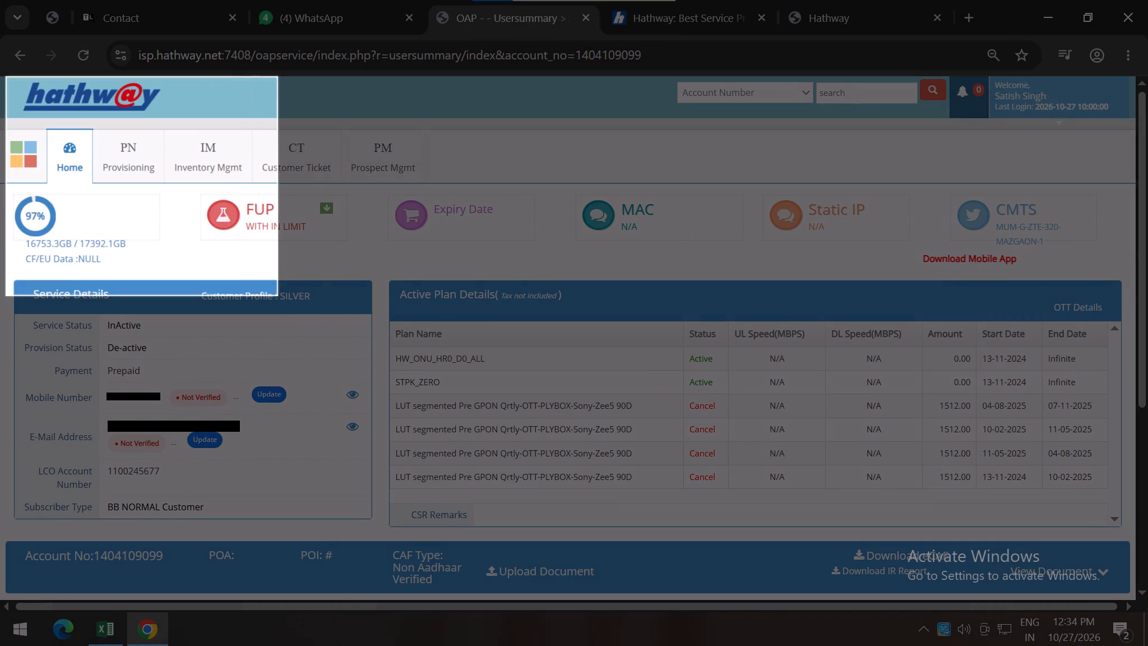
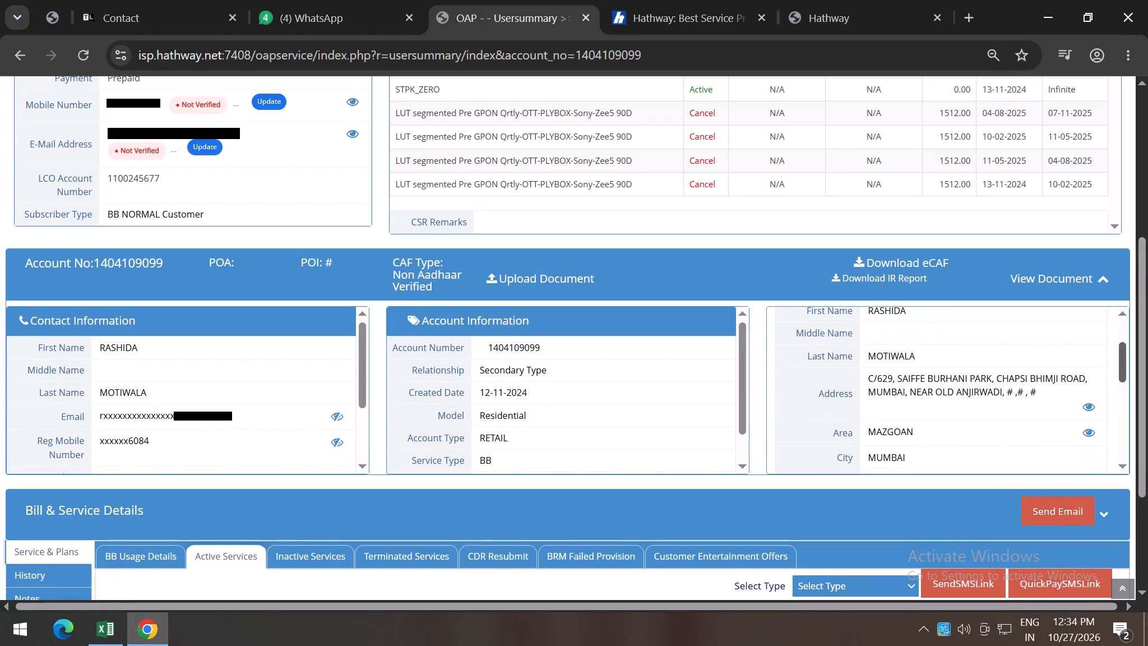
# Start a screen snip of the customer's account page with the name and address details in view.
pyautogui.moveTo(1124, 364); pyautogui.dragTo(1129, 360)
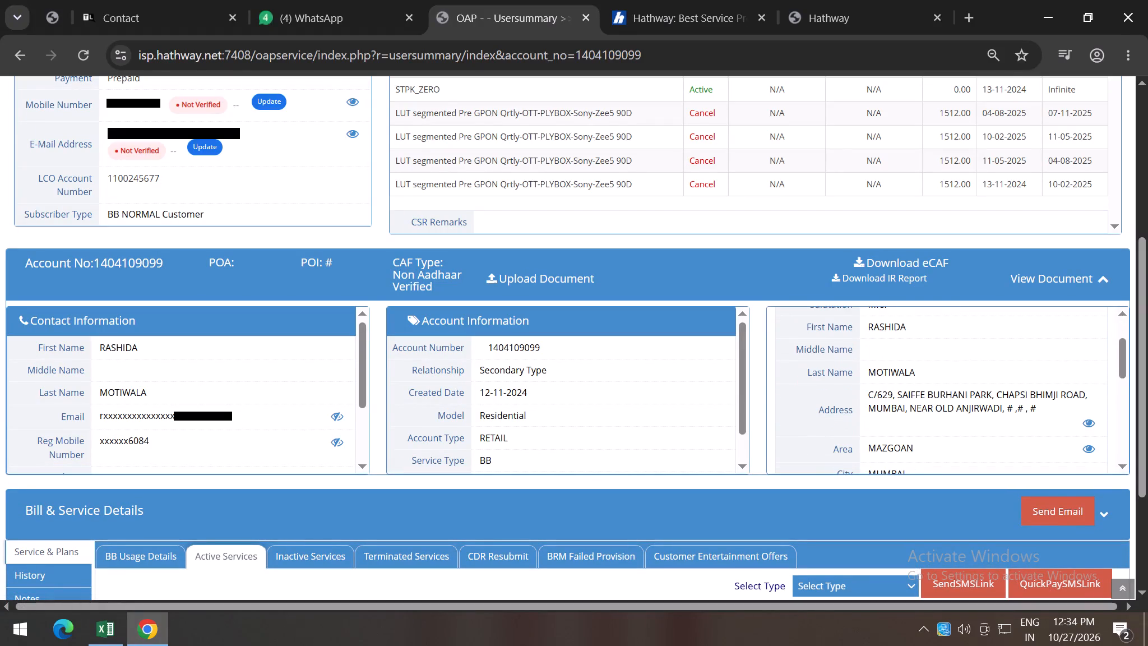
pyautogui.click(1126, 353)
pyautogui.press('shift+super+s')
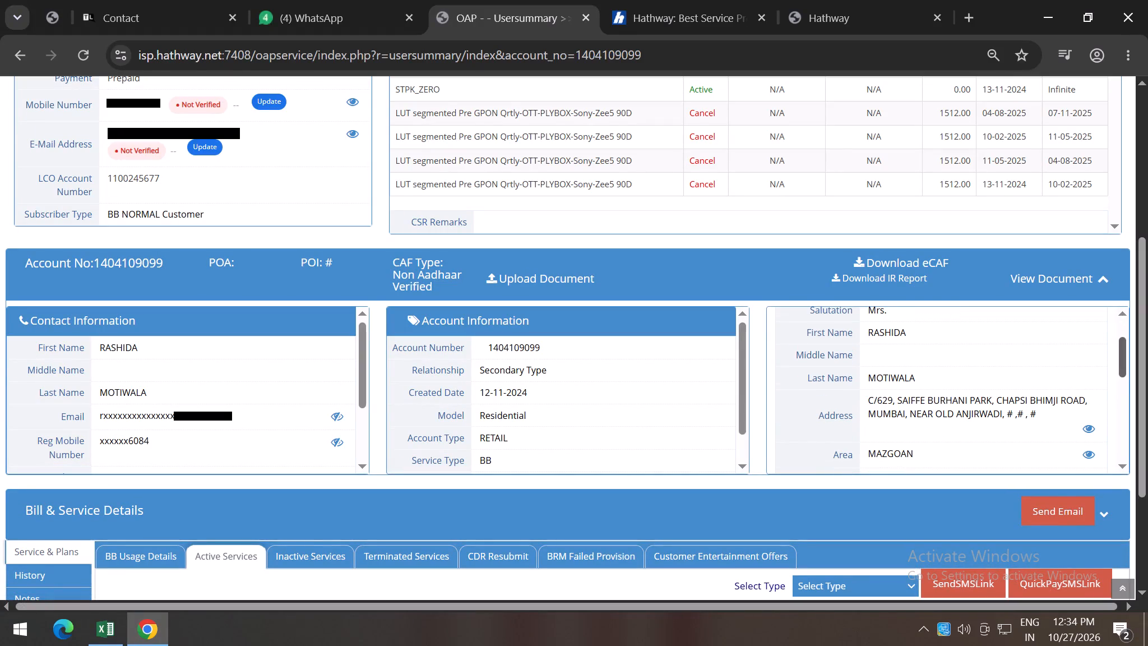
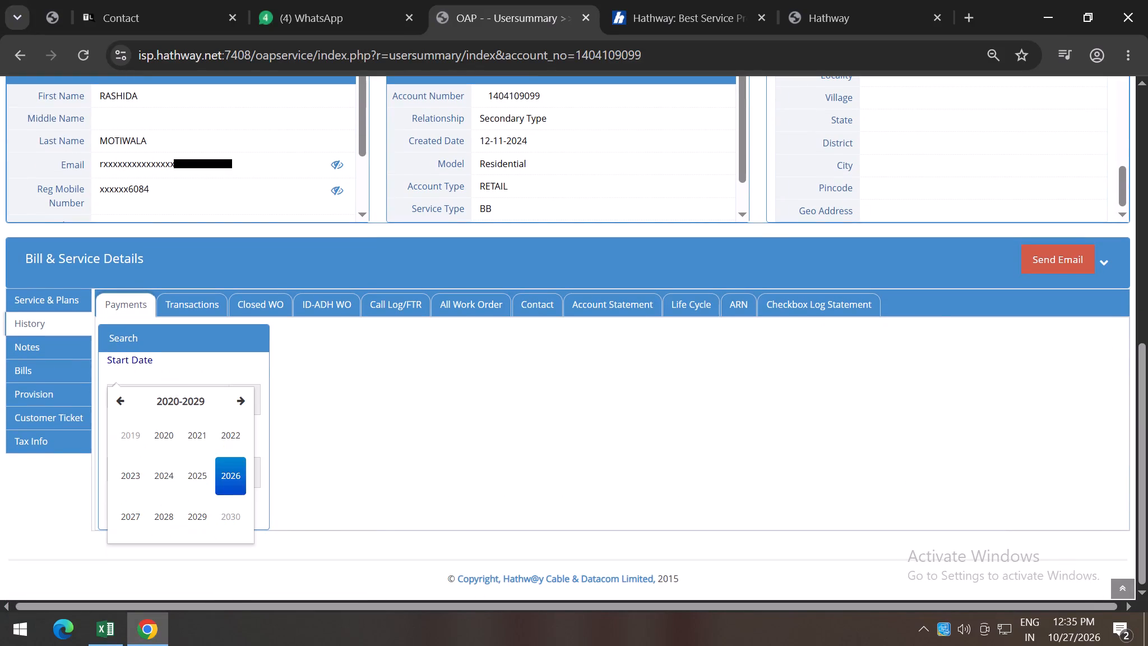
# Set the payment history's start date to 16-June-2020 and search the customer's payments from that date.
pyautogui.click(160, 437)
pyautogui.click(165, 463)
pyautogui.click(164, 478)
pyautogui.click(172, 521)
pyautogui.scroll(-8, 201, 517)
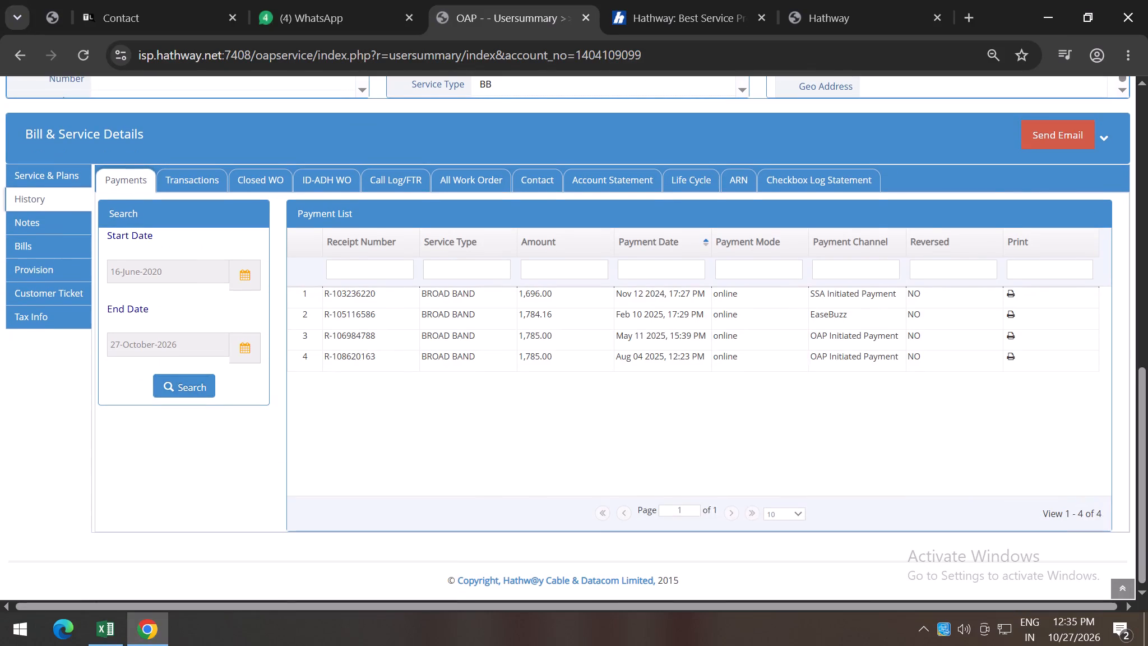
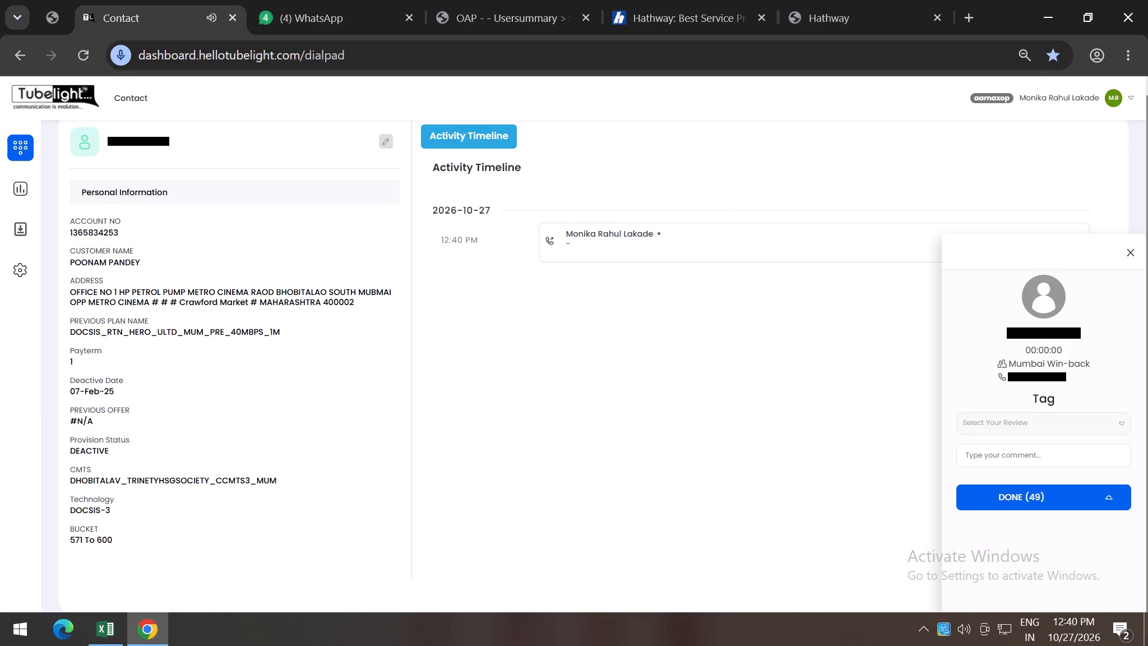
# Tag the ended Mumbai Win-back call with the reviews Personal reasons and Not Required.
pyautogui.click(1020, 436)
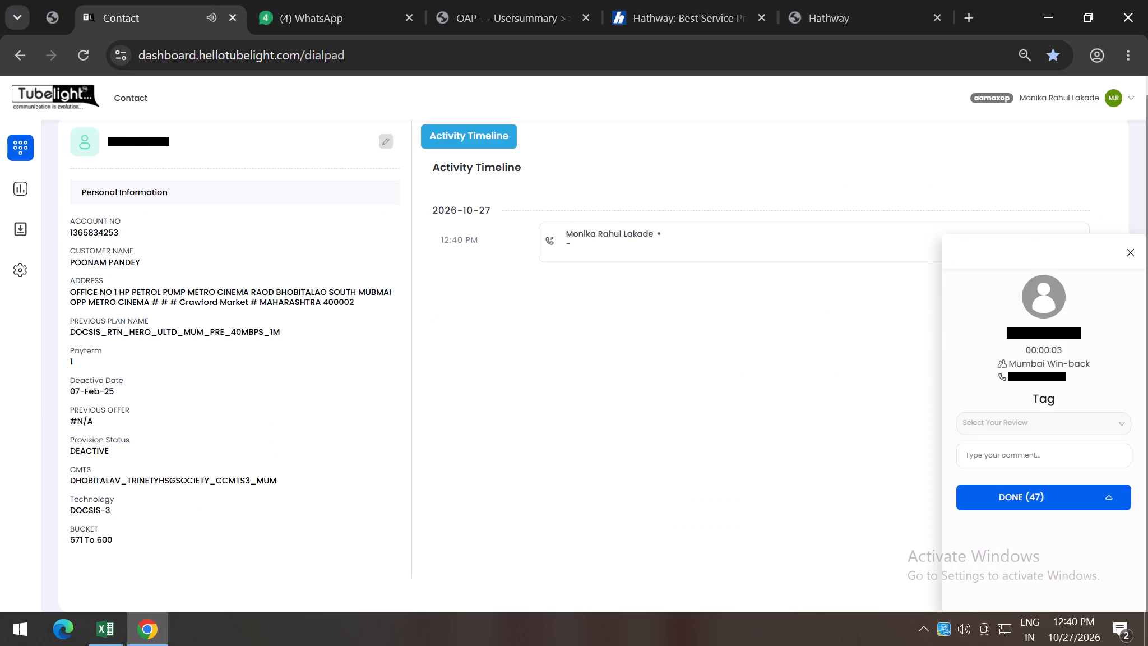
pyautogui.click(1026, 427)
pyautogui.scroll(-1, 1020, 493)
pyautogui.moveTo(1021, 481); pyautogui.dragTo(1024, 472)
pyautogui.click(1054, 426)
pyautogui.moveTo(1026, 491); pyautogui.dragTo(1033, 483)
pyautogui.moveTo(1066, 430); pyautogui.dragTo(1066, 442)
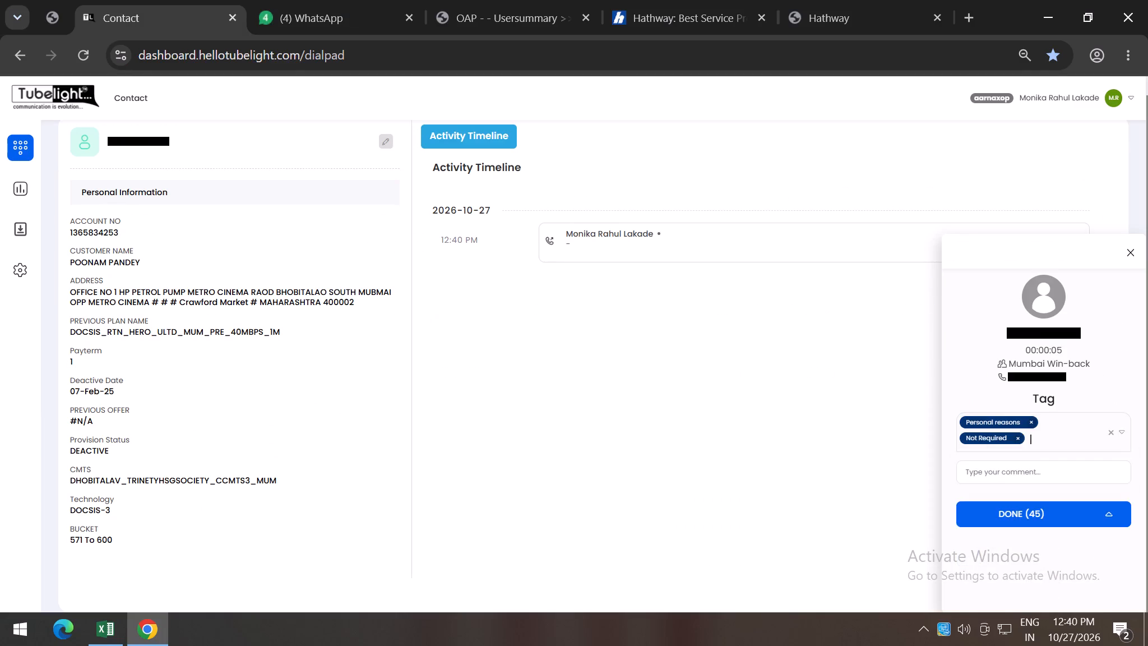
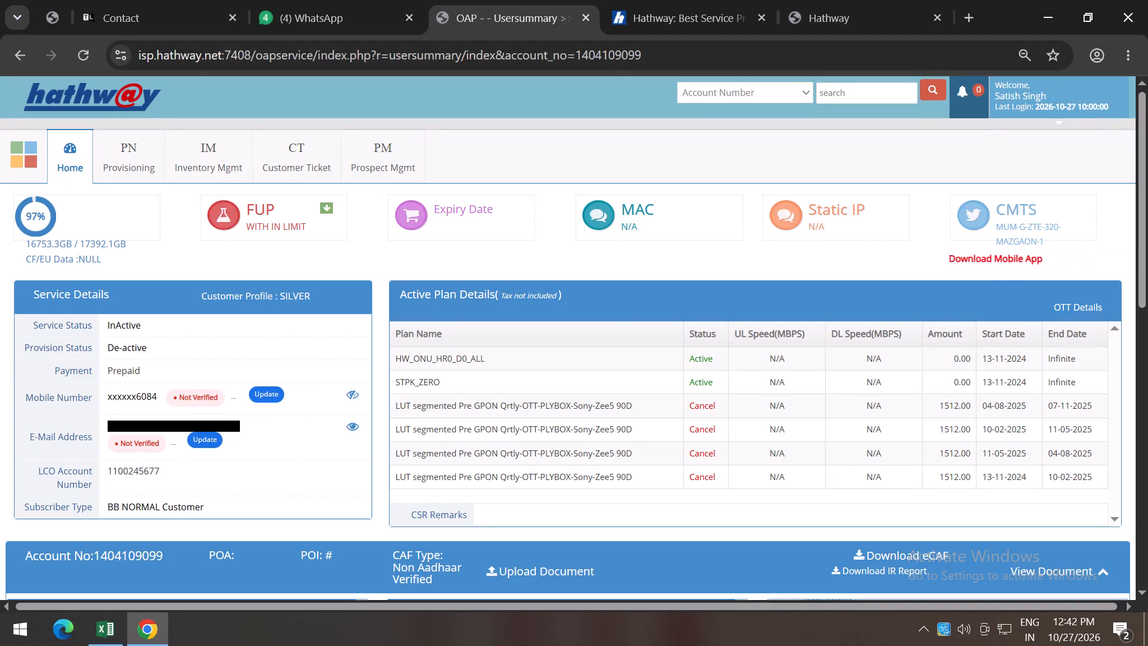
# Mask the customer's email address in Service Details and switch to the Tubelight dialer to check the call dashboard.
pyautogui.click(357, 424)
pyautogui.click(157, 0)
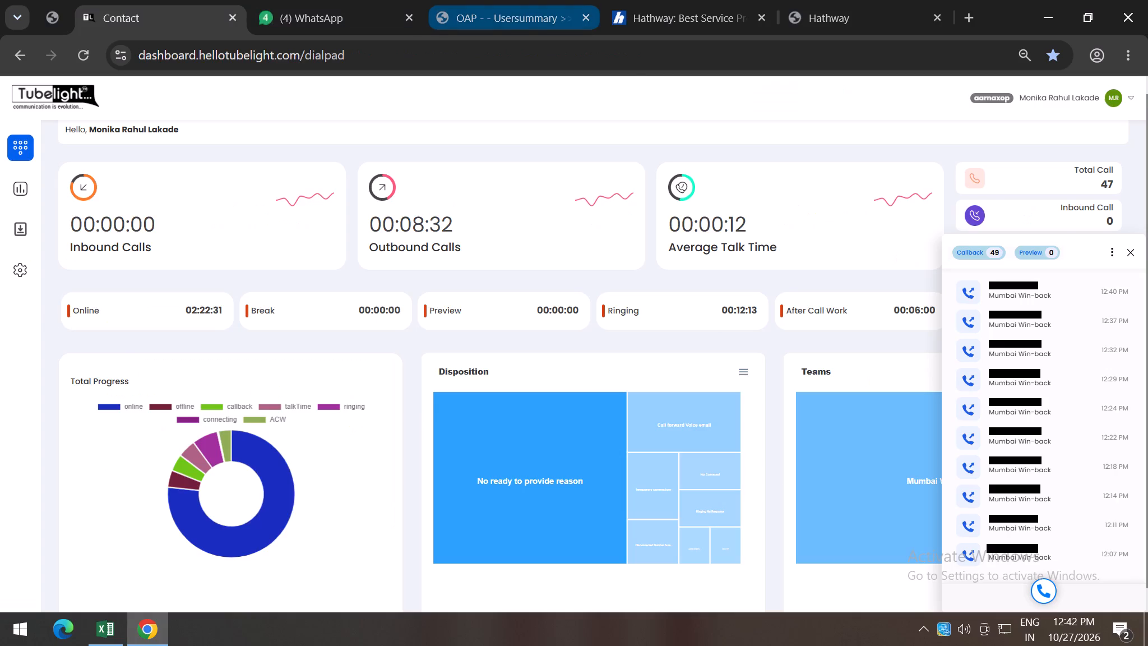
# Return to the customer's OAP account summary and reveal the masked email address and mobile number in Service Details.
pyautogui.click(544, 7)
pyautogui.scroll(-4, 289, 453)
pyautogui.scroll(1, 317, 241)
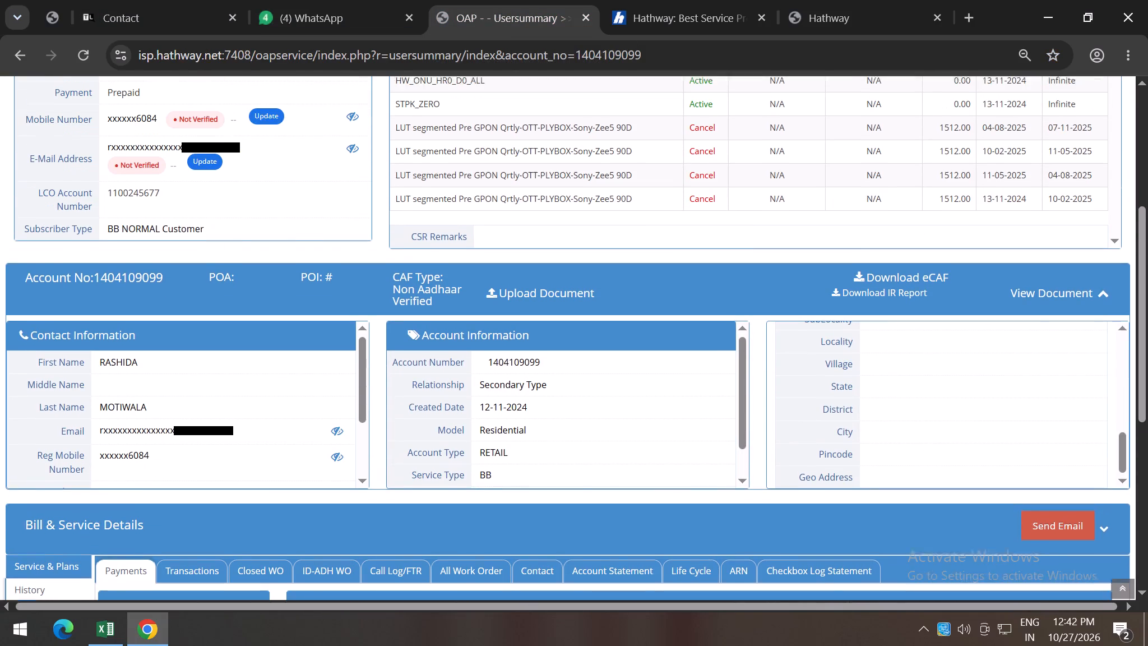
pyautogui.click(354, 164)
pyautogui.doubleClick(354, 130)
pyautogui.click(353, 130)
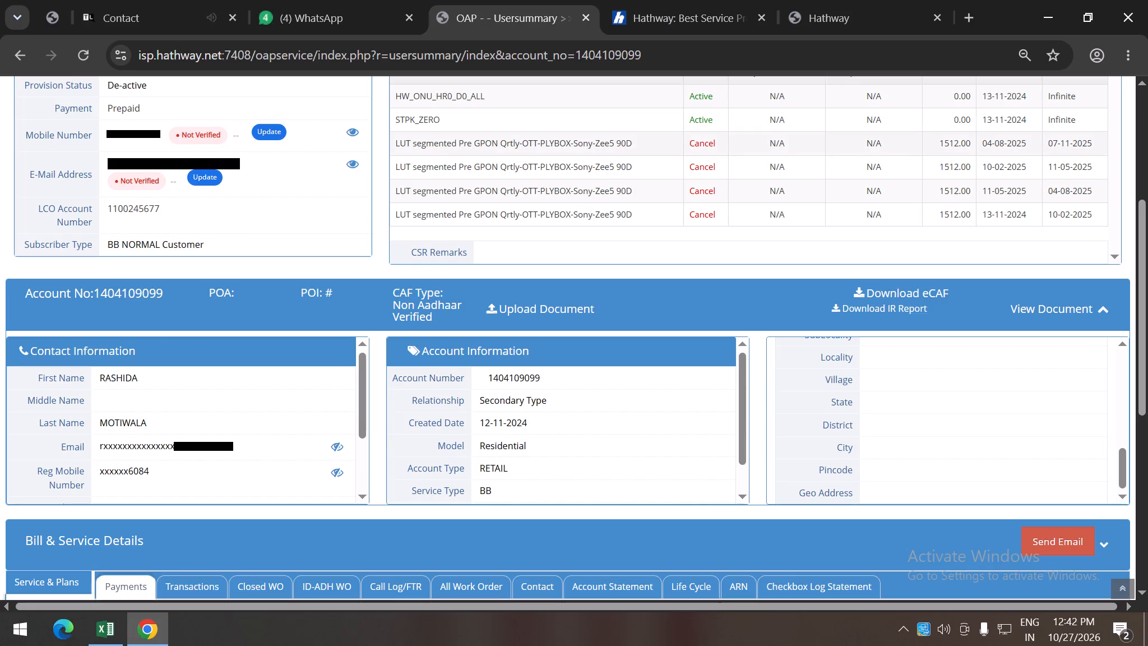
# Tag the ended Mumbai Win-back call in the dialer with Personal reasons, Not Required and No ready to provide reason, and submit the disposition.
pyautogui.click(166, 0)
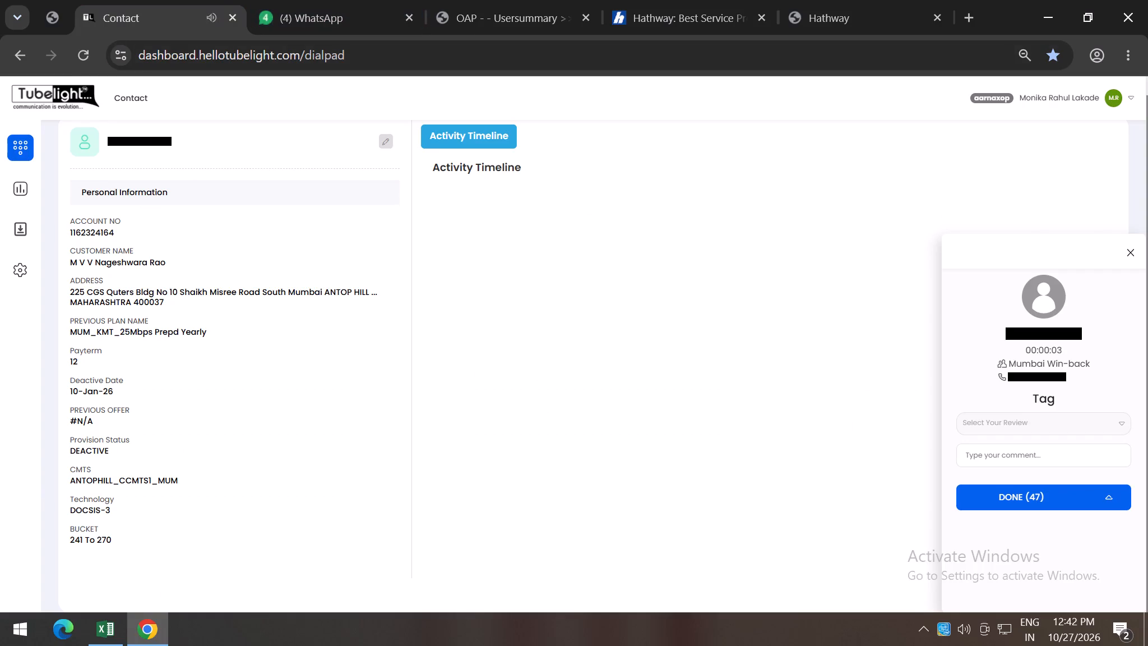
pyautogui.click(955, 424)
pyautogui.click(994, 428)
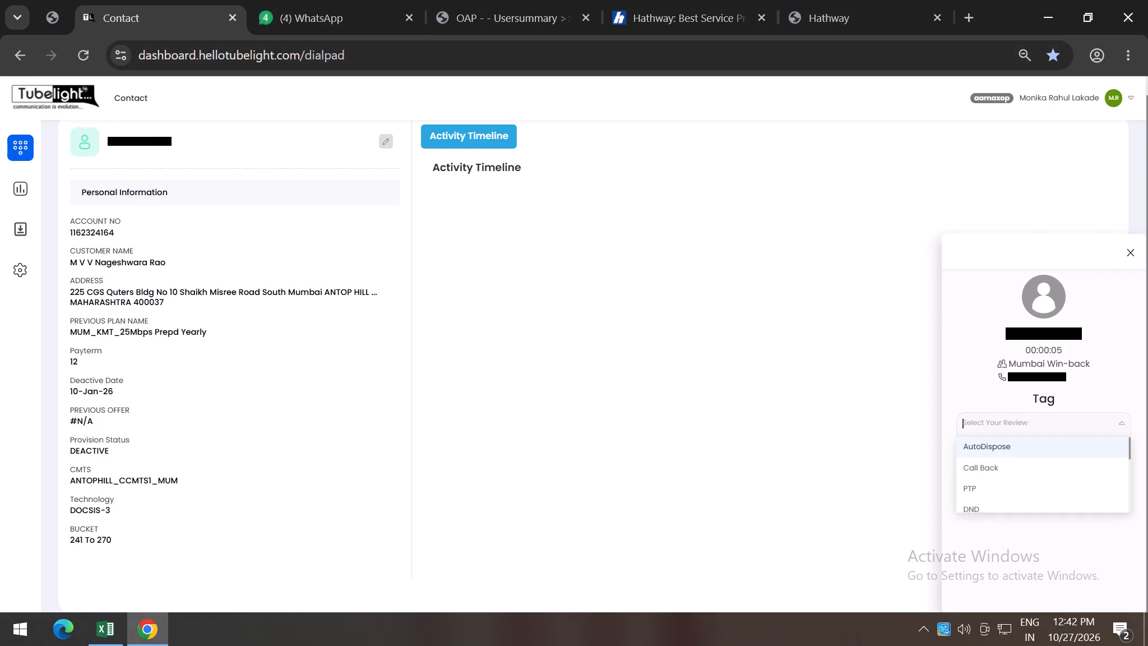
pyautogui.scroll(-1, 976, 474)
pyautogui.click(982, 476)
pyautogui.click(1061, 422)
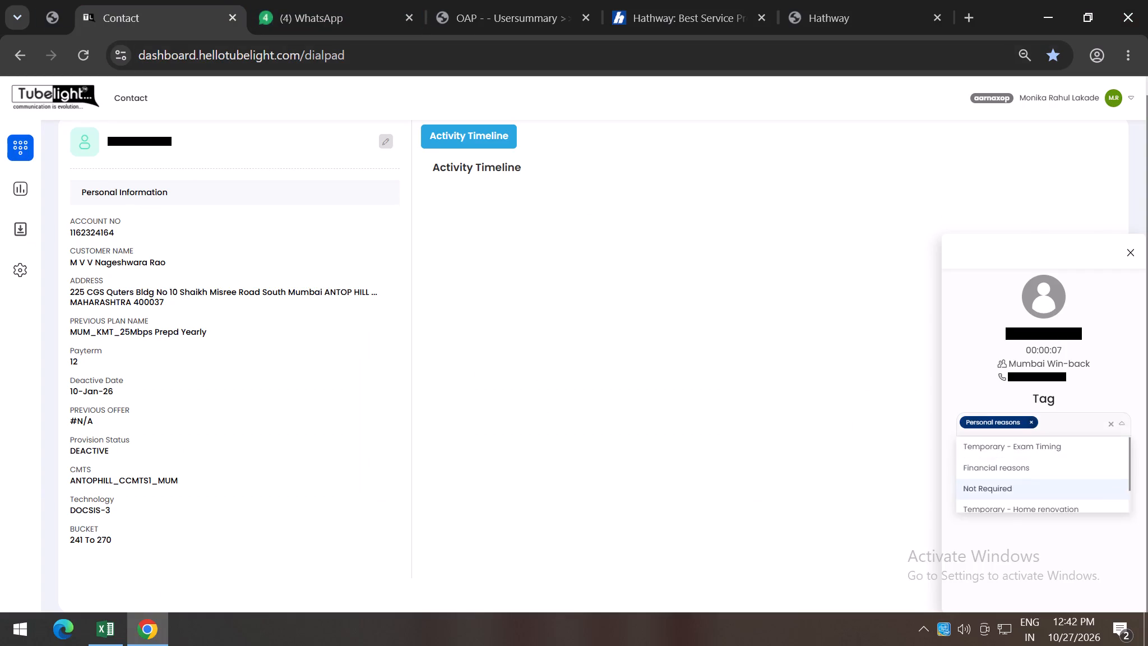
pyautogui.click(1000, 487)
pyautogui.click(1064, 441)
pyautogui.click(1043, 481)
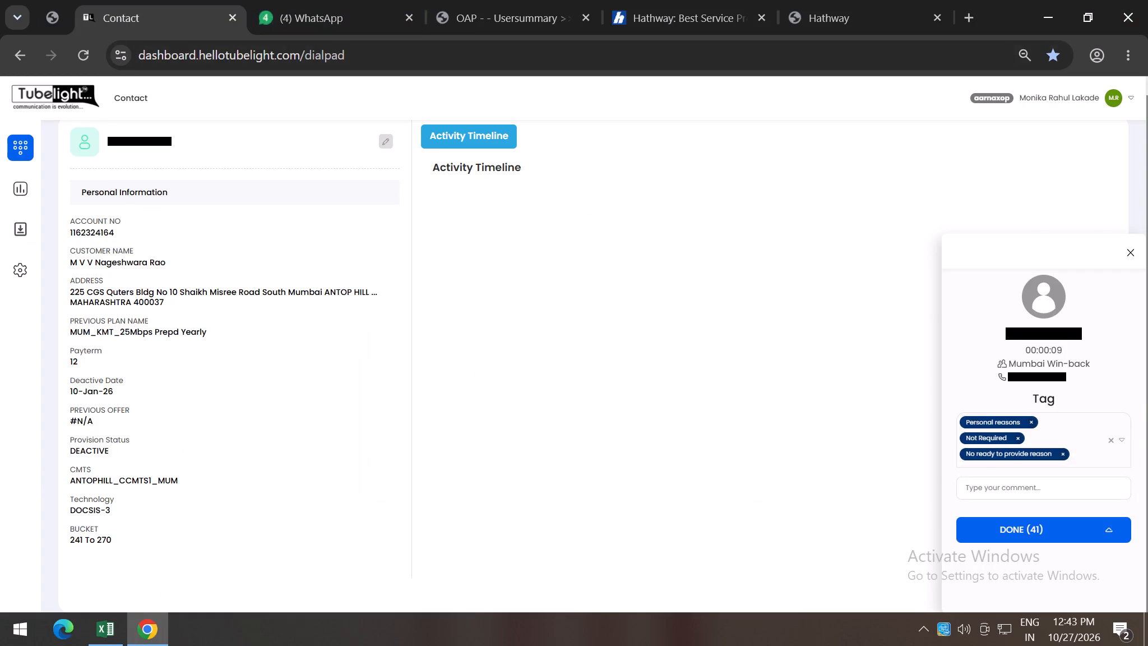
pyautogui.click(1044, 524)
pyautogui.click(970, 250)
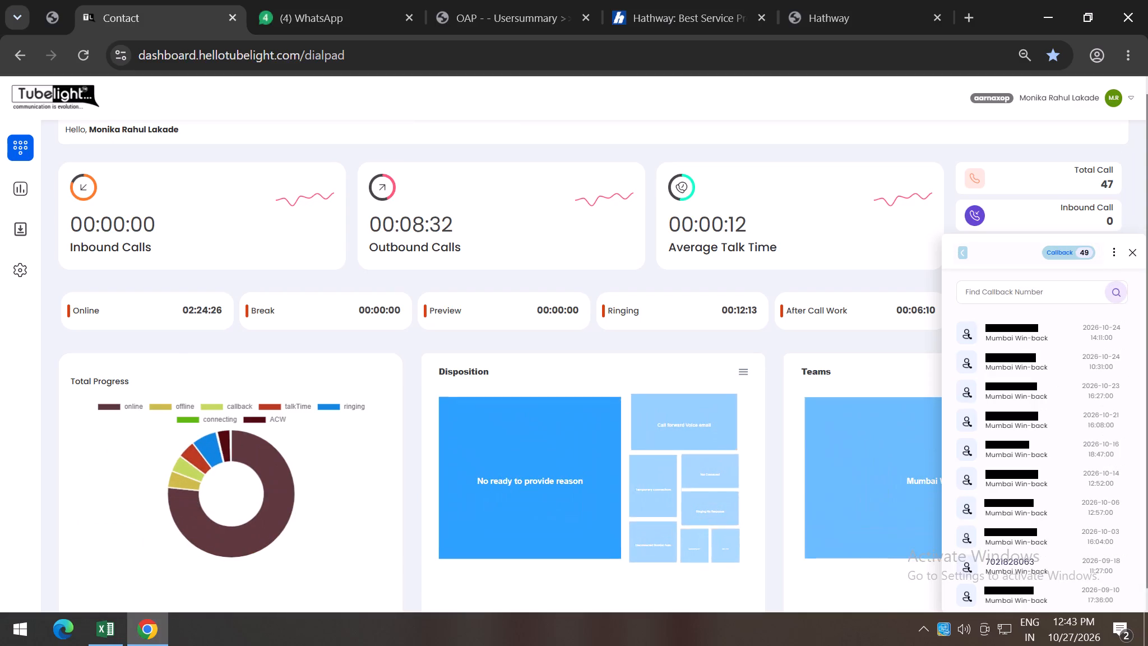
# Return to the open OAP account summary, briefly unmask the contact email, and reveal the registered mobile number.
pyautogui.click(507, 0)
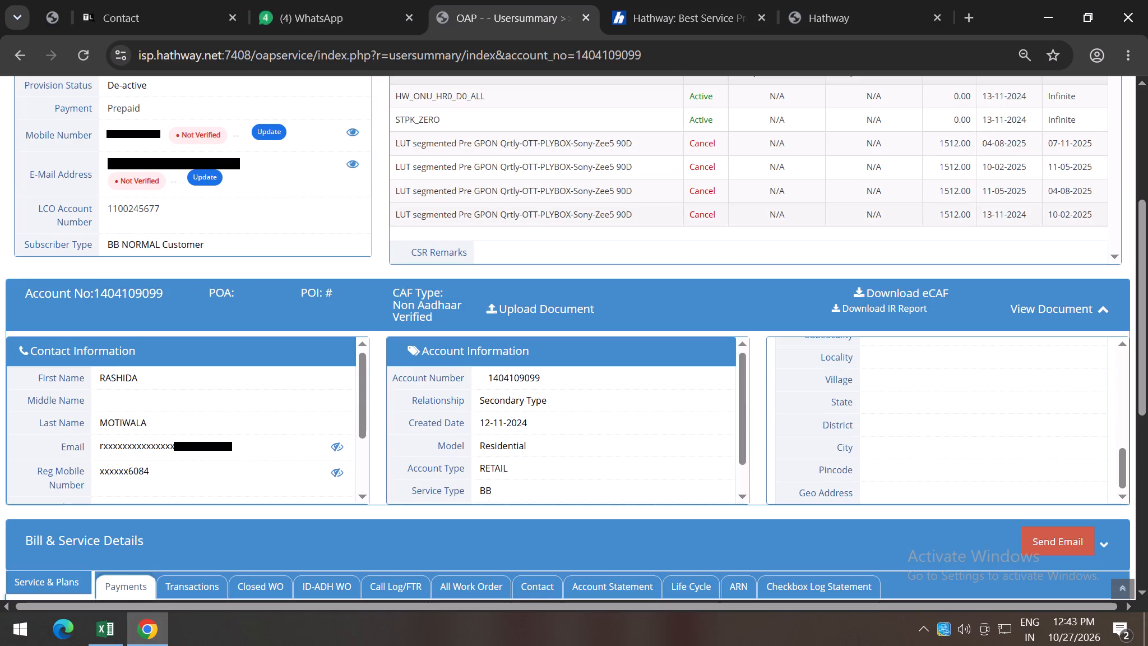
pyautogui.scroll(-2, 357, 454)
pyautogui.click(339, 355)
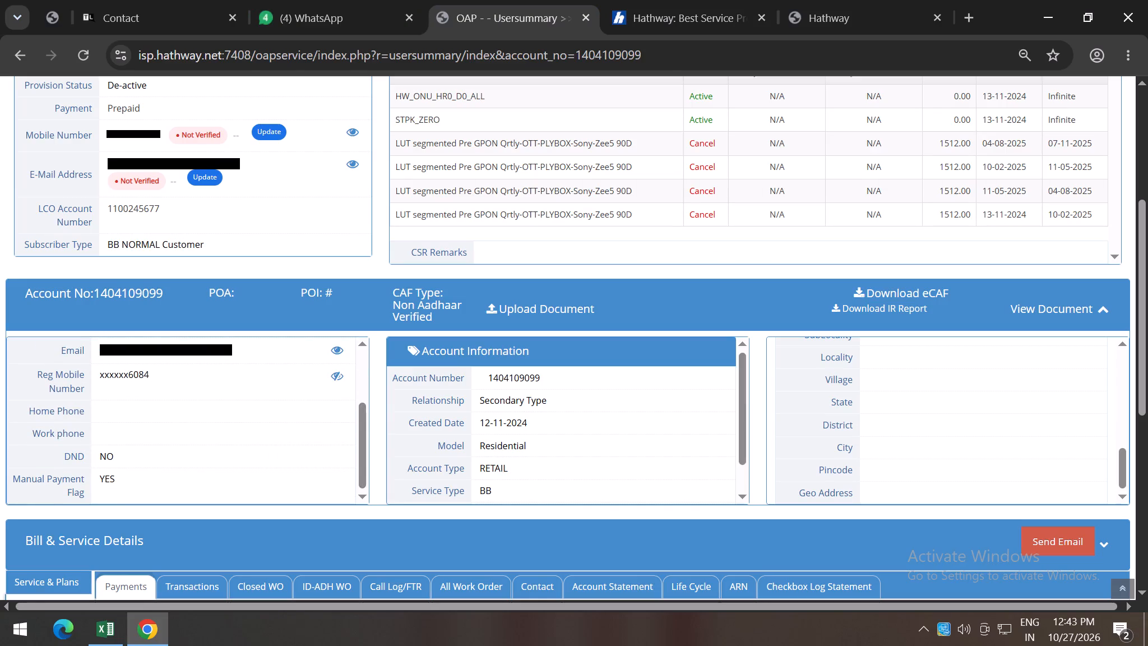
pyautogui.click(339, 355)
pyautogui.click(336, 371)
# Review the address section of the customer's account and mask its Address and Area values.
pyautogui.scroll(4, 979, 405)
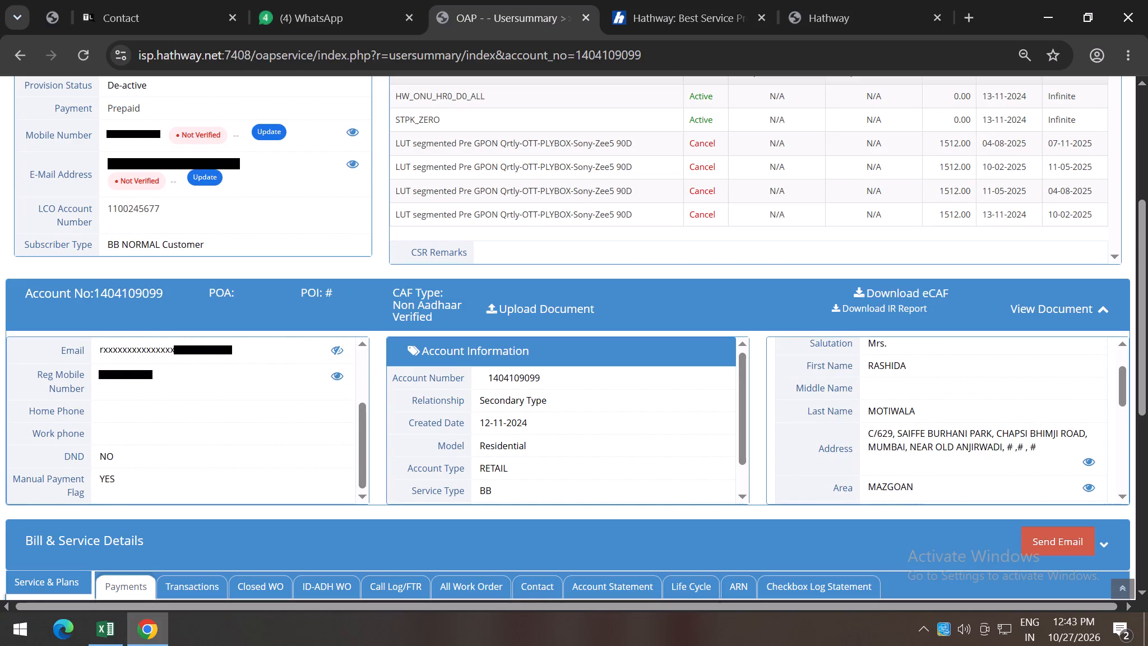
pyautogui.scroll(-1, 1067, 450)
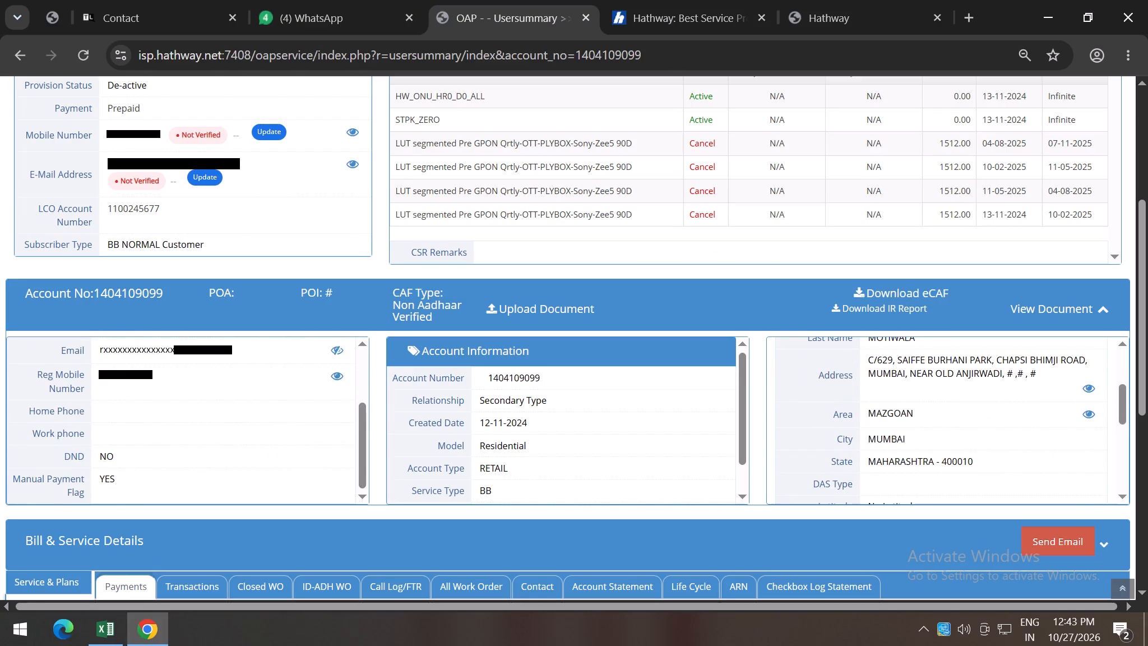
pyautogui.click(1089, 387)
pyautogui.click(1079, 414)
pyautogui.click(1081, 416)
pyautogui.doubleClick(1081, 416)
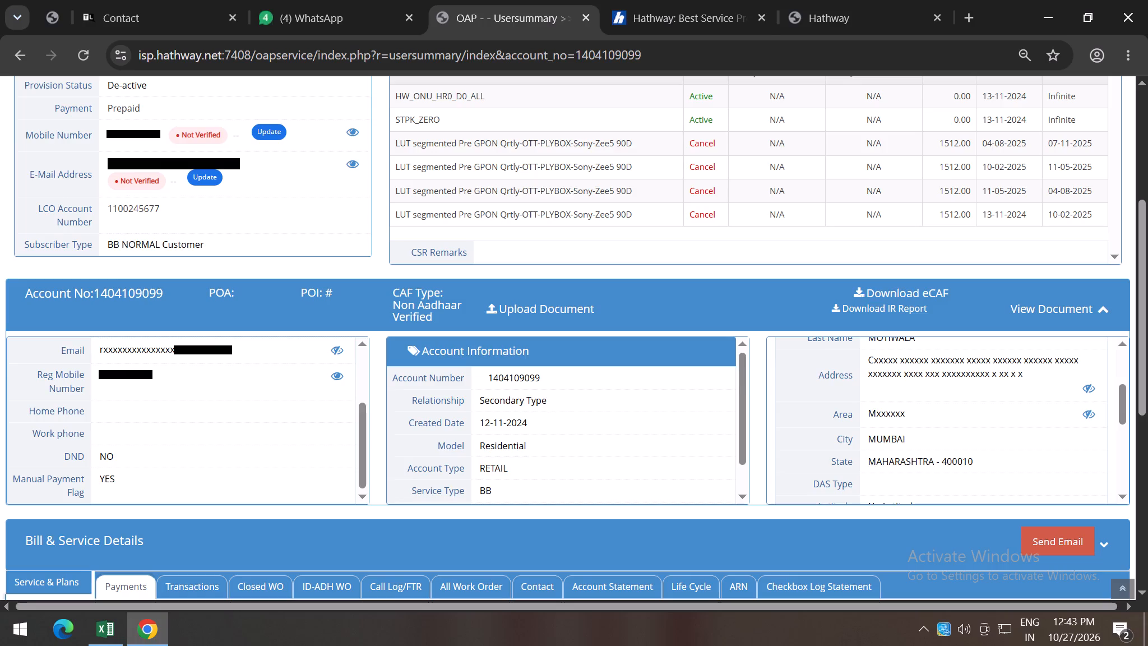
# Switch to the Tubelight dialer and go back out of the Callback list.
pyautogui.click(528, 0)
pyautogui.click(159, 7)
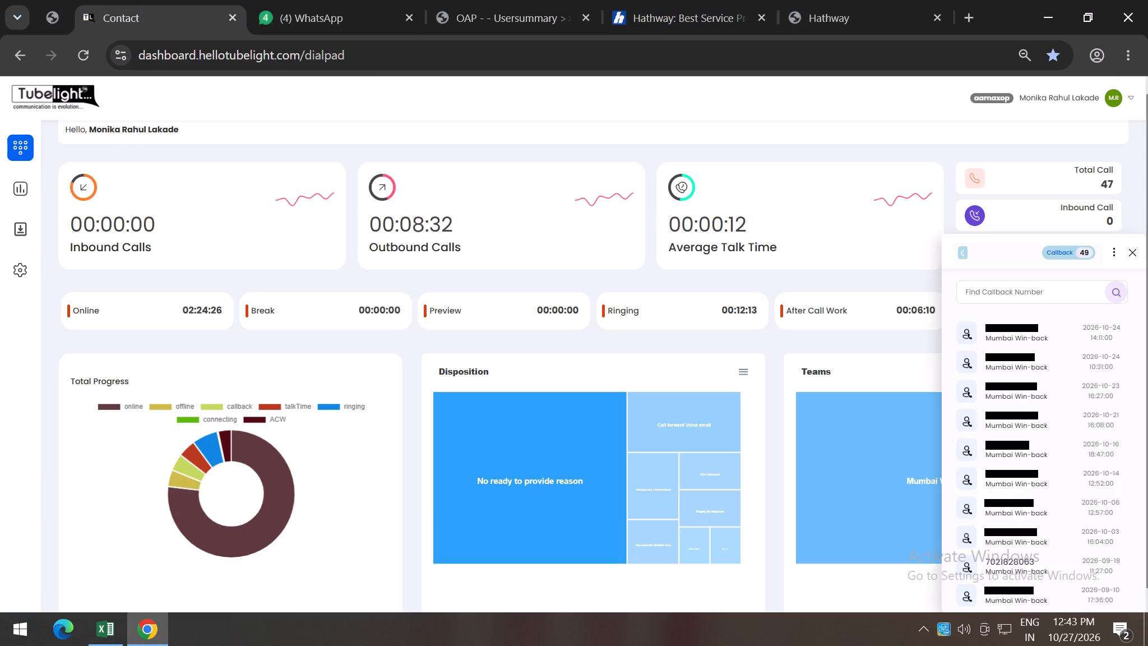
pyautogui.click(969, 253)
pyautogui.click(969, 253)
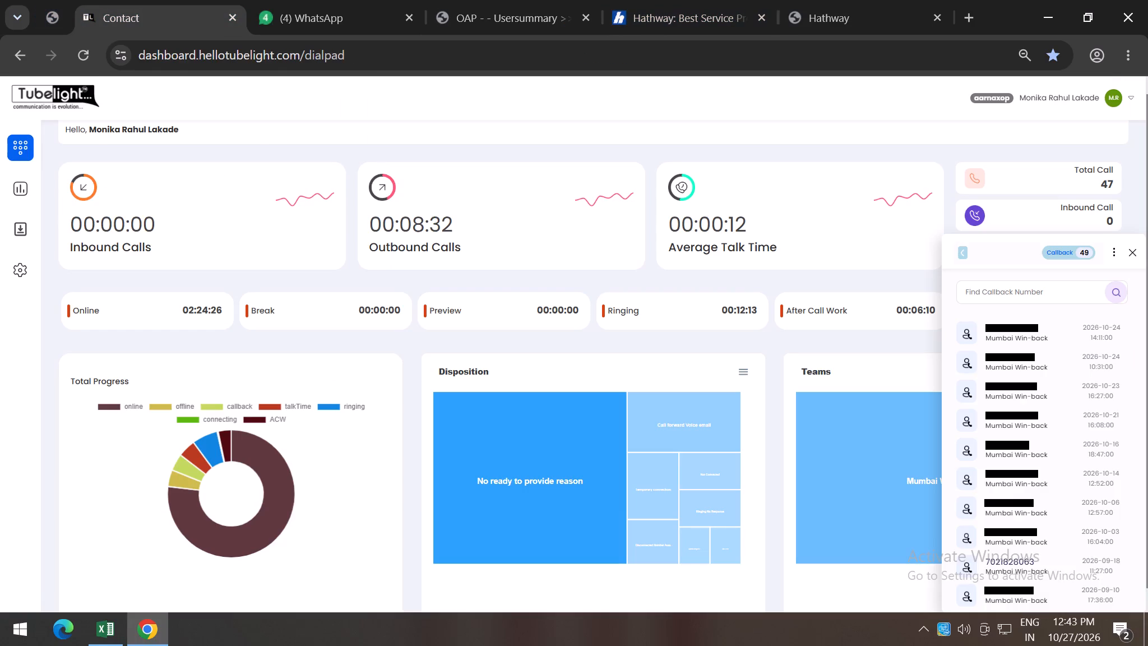
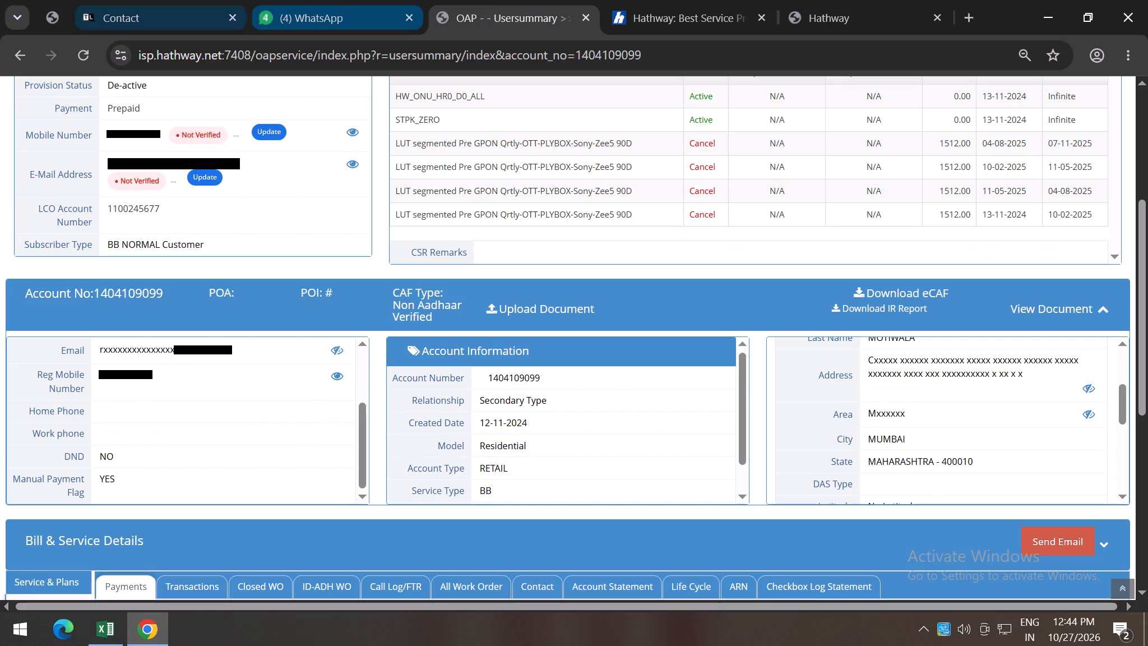
# Mask the Mobile Number and E-Mail Address values in the customer's subscriber details.
pyautogui.click(350, 135)
pyautogui.click(350, 170)
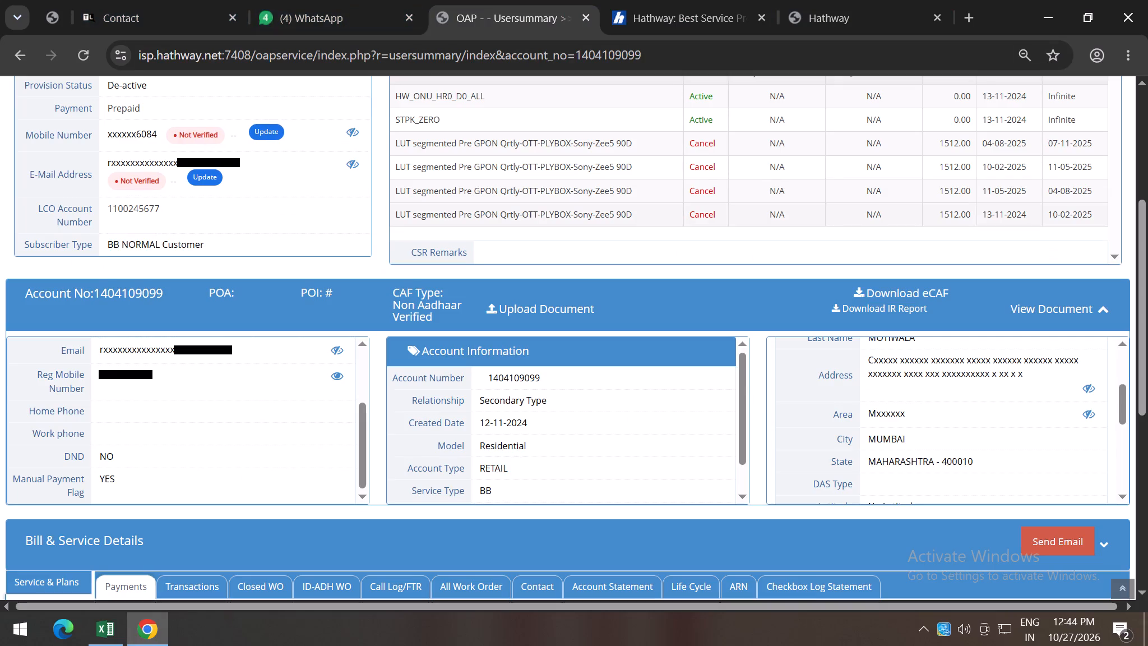
# Review the installation address details from the customer's name to the location fields, briefly toggling the Address and Area masking.
pyautogui.scroll(3, 956, 438)
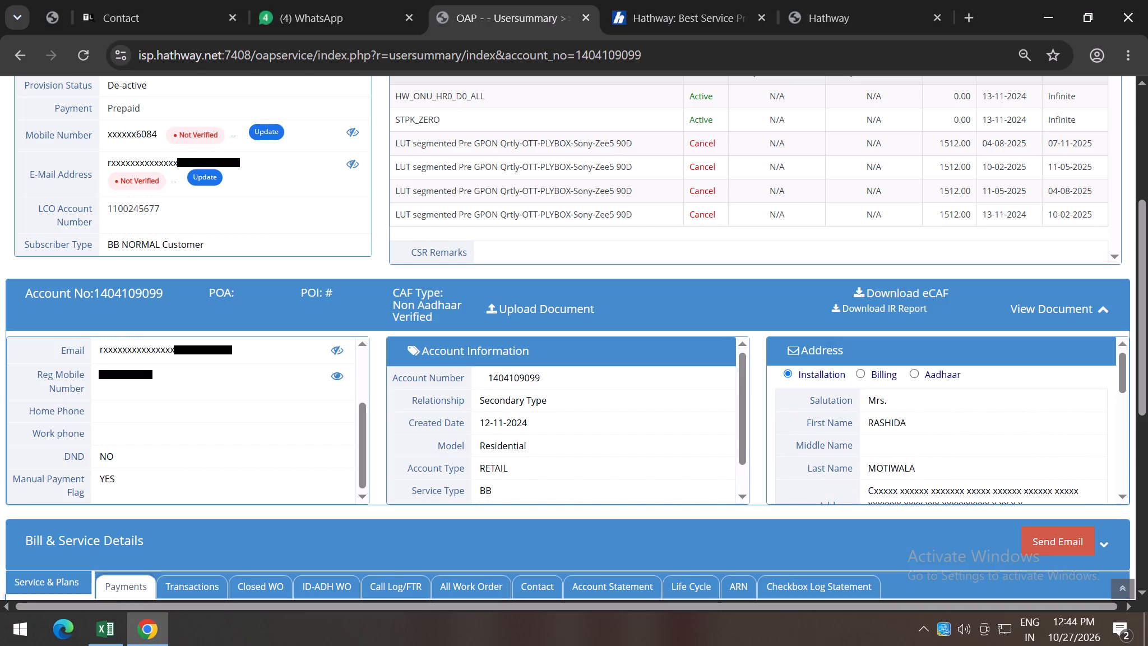
pyautogui.scroll(-2, 967, 455)
pyautogui.scroll(-2, 1015, 409)
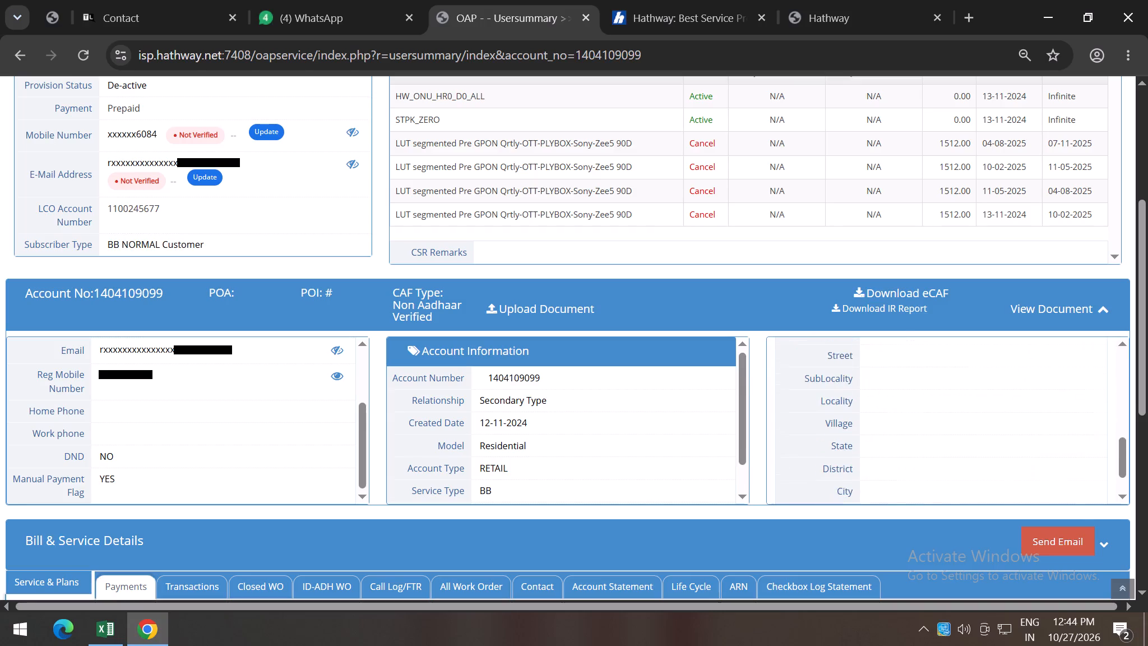
pyautogui.scroll(3, 1007, 421)
pyautogui.doubleClick(1085, 430)
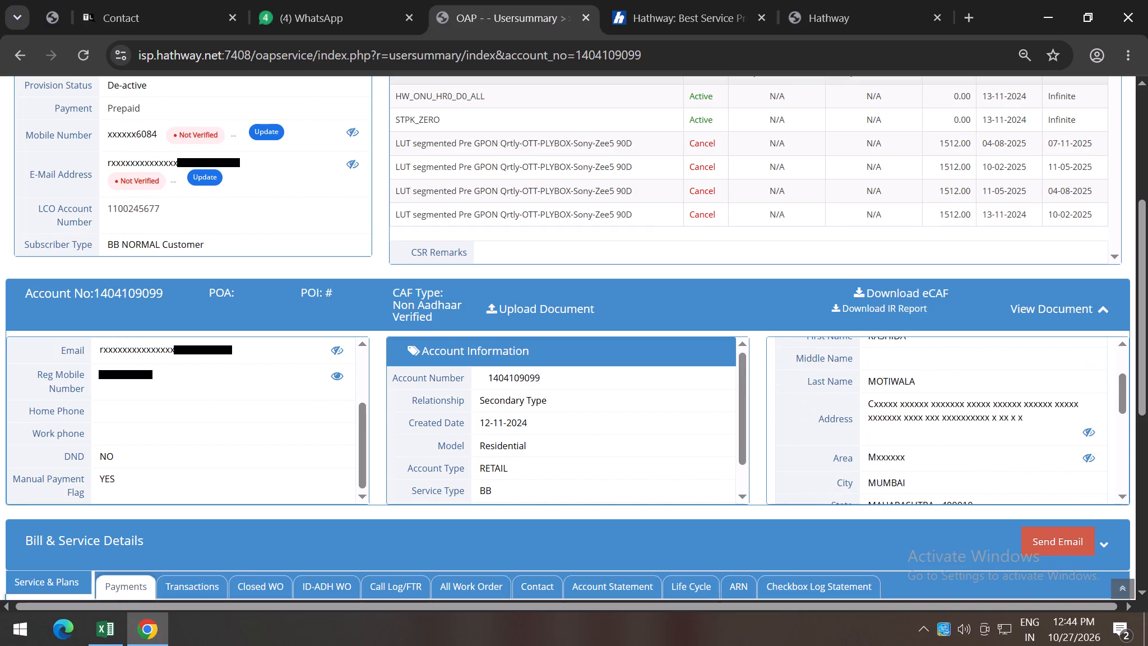
pyautogui.click(1091, 460)
pyautogui.click(1091, 460)
pyautogui.doubleClick(1089, 436)
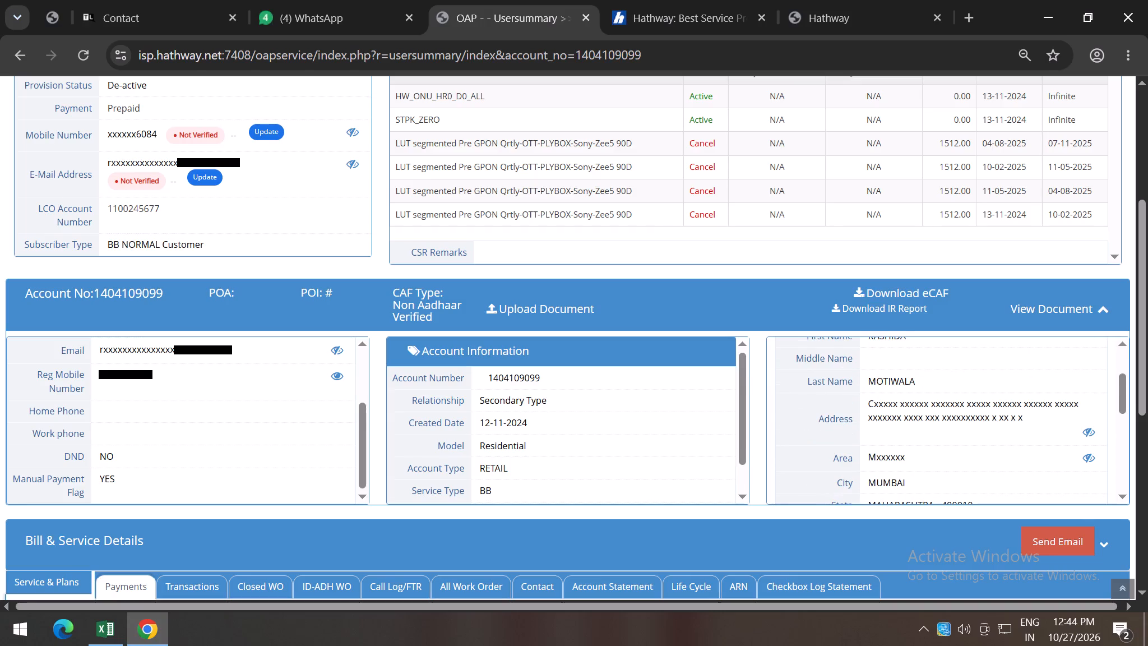
pyautogui.doubleClick(1089, 462)
pyautogui.scroll(2, 1074, 439)
pyautogui.scroll(-3, 1056, 461)
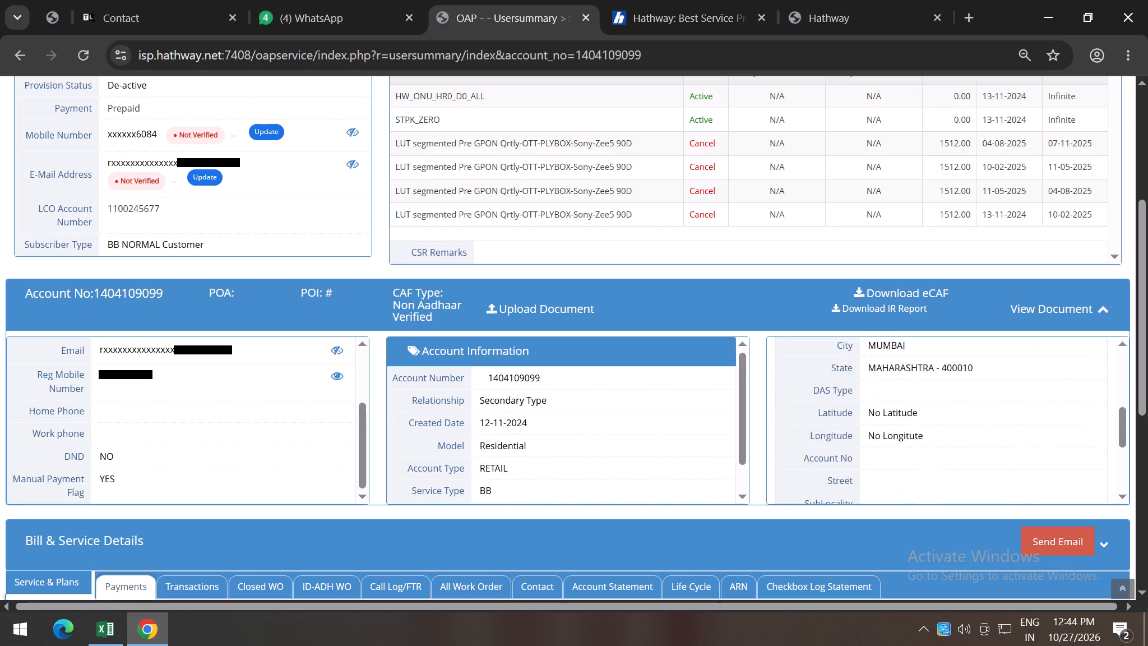
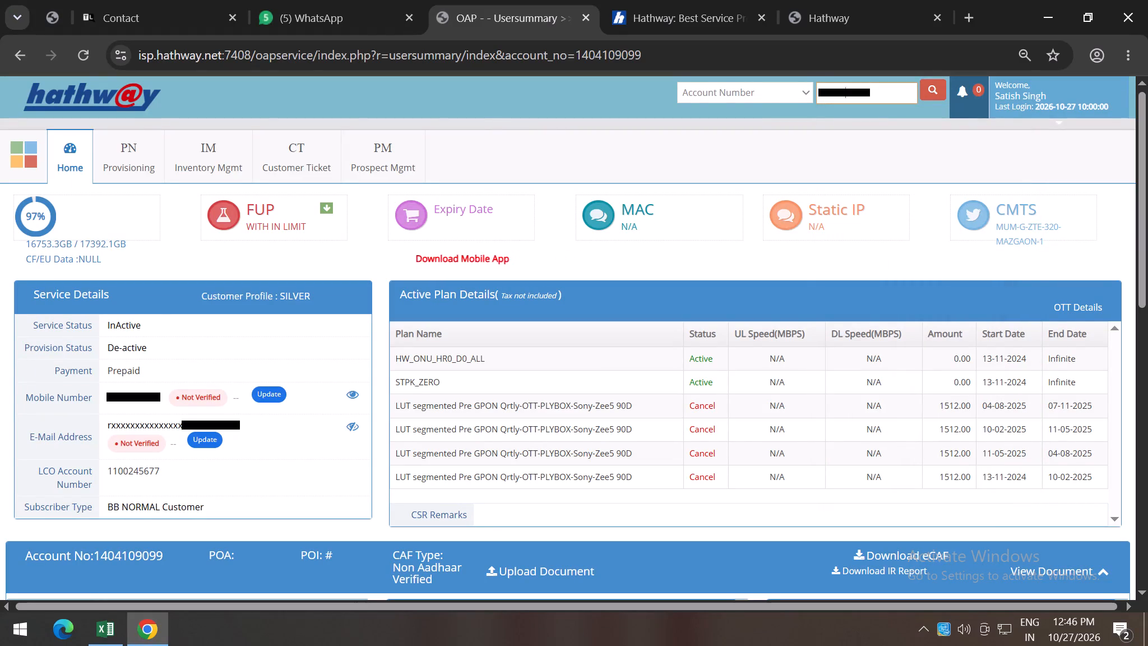
# Search for the customer by Registered Mobile Number using the corrected number, and open the matching account's summary.
pyautogui.press('BackSpace')
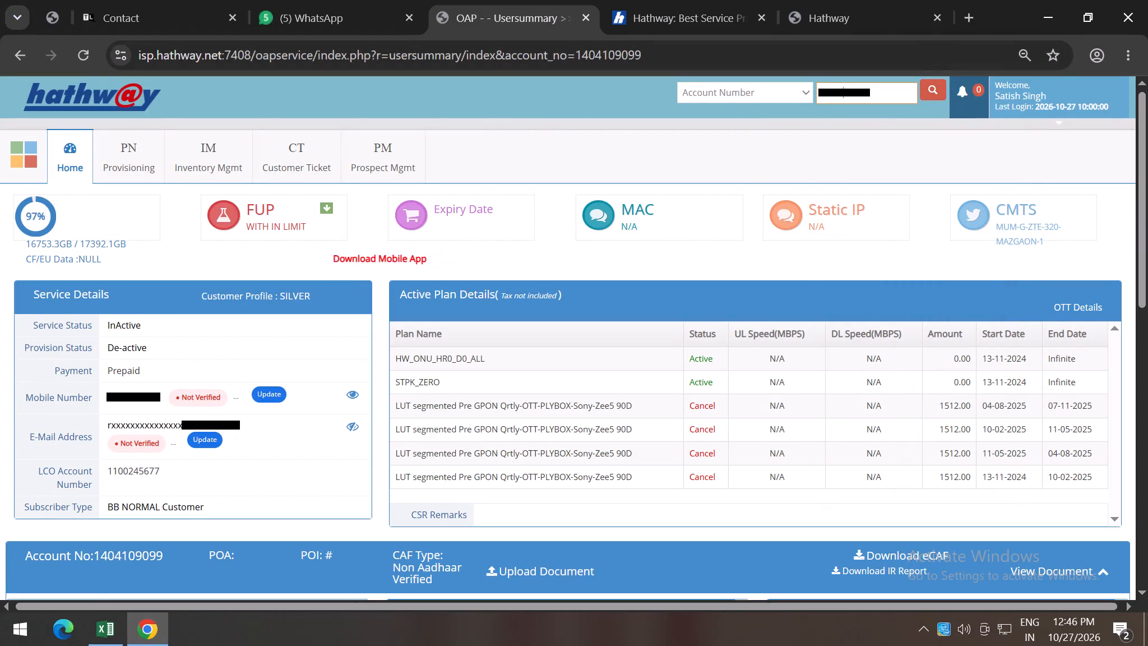
pyautogui.click(799, 87)
pyautogui.click(717, 222)
pyautogui.click(933, 93)
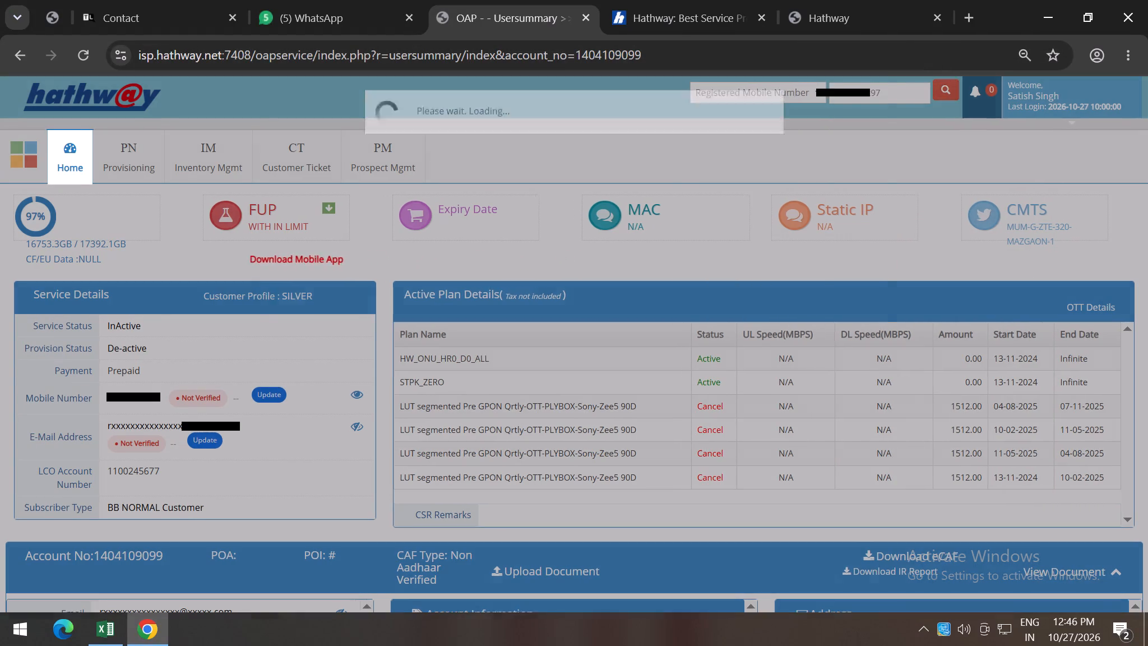
pyautogui.click(812, 246)
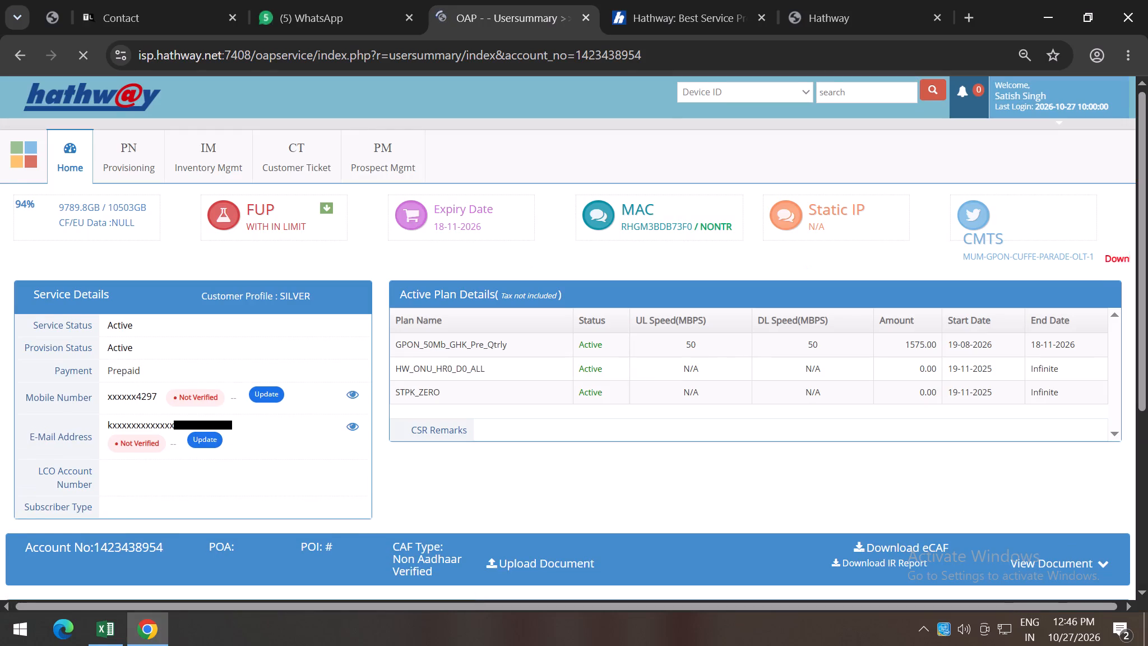
# Open the History section under the customer's Bill & Service Details.
pyautogui.scroll(-3, 330, 444)
pyautogui.click(70, 423)
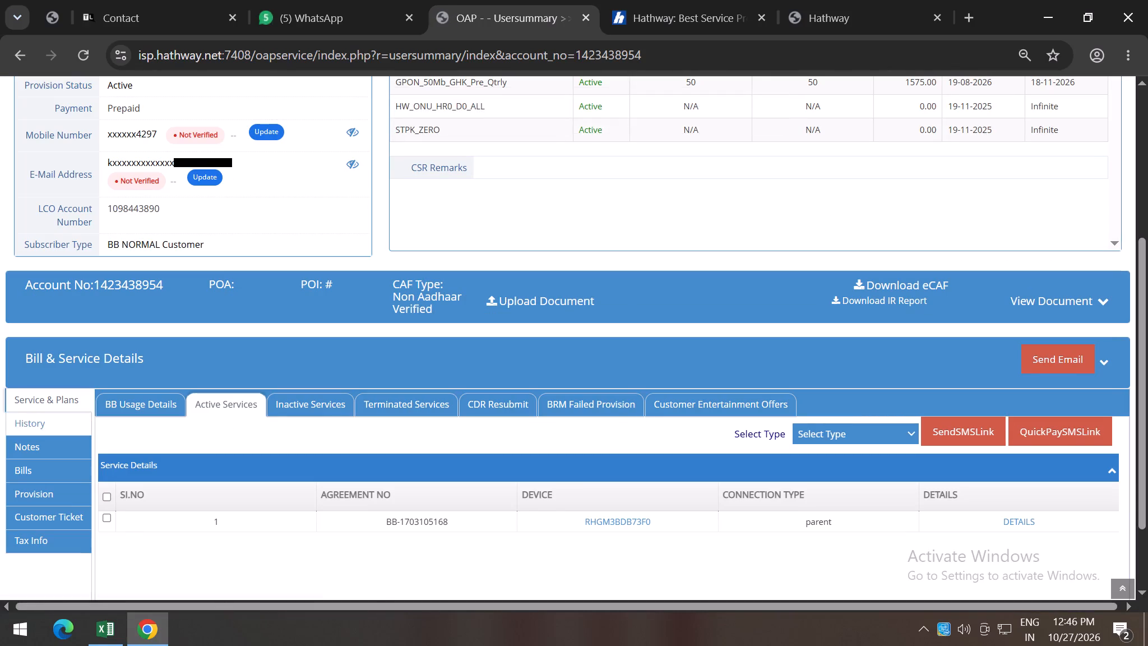
# Open the account's payment history and search it for 27-September-2026 to 27-October-2026.
pyautogui.scroll(-4, 155, 528)
pyautogui.click(54, 324)
pyautogui.click(195, 511)
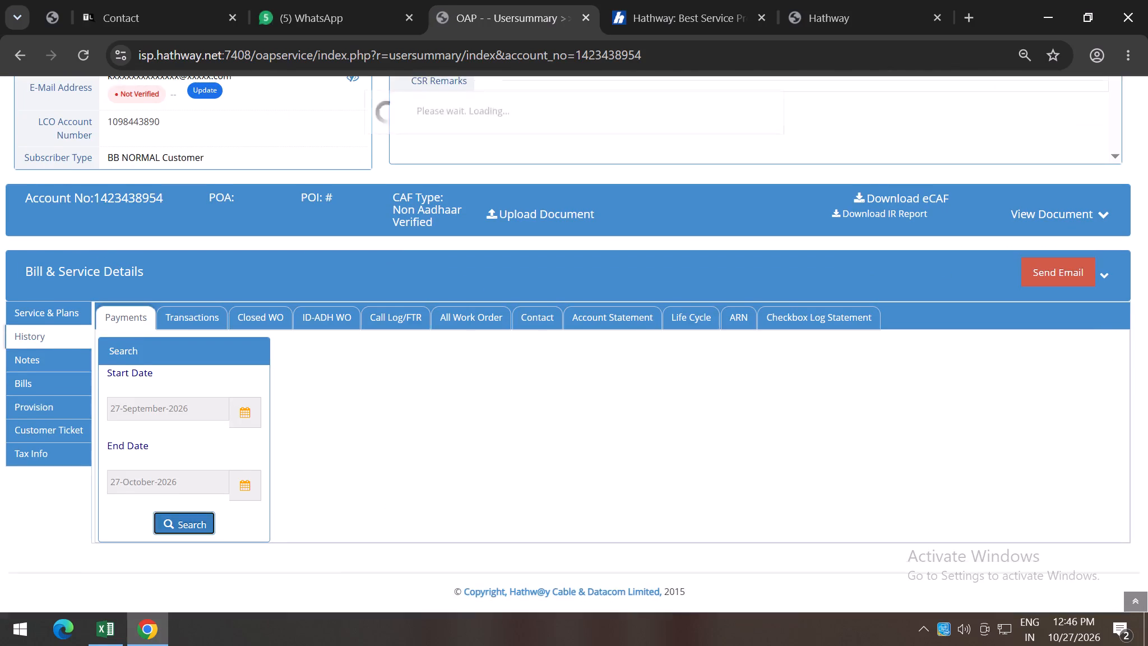
pyautogui.click(753, 197)
# Unmask the customer's registered mobile number in the service details and copy it.
pyautogui.scroll(2, 295, 377)
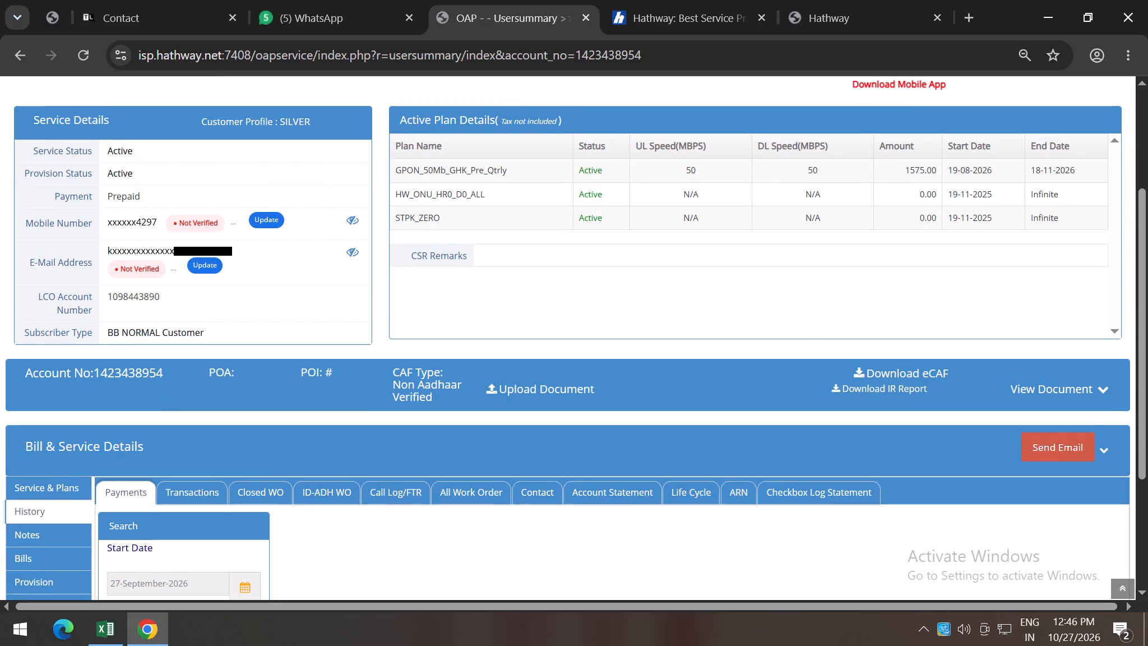
pyautogui.click(356, 219)
pyautogui.doubleClick(145, 220)
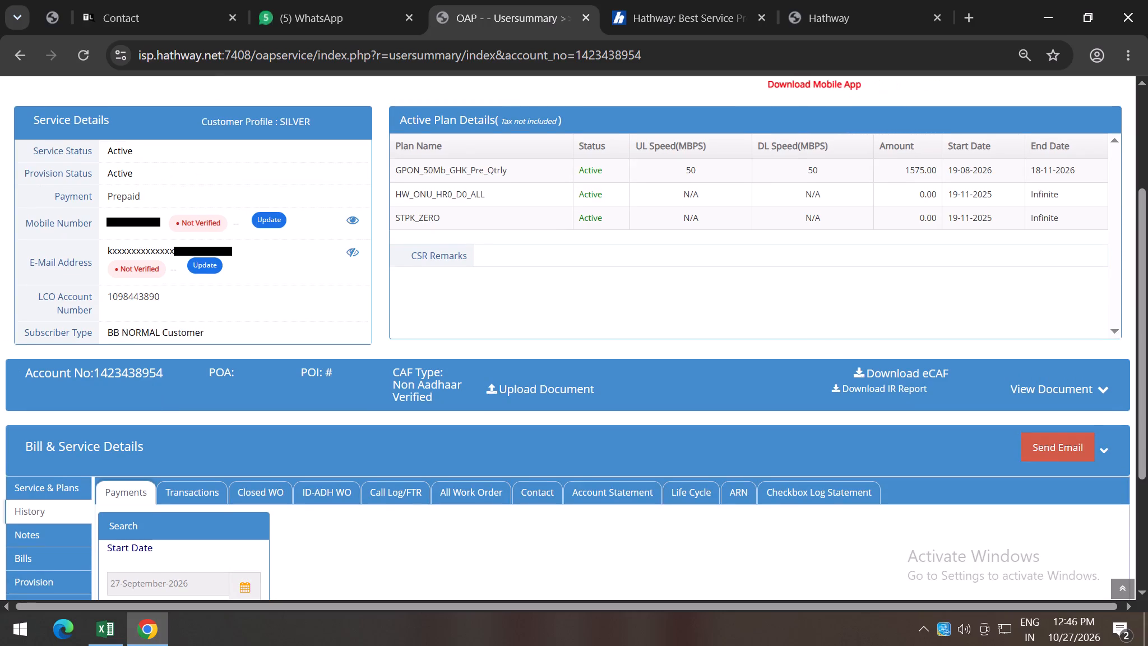
pyautogui.hotkey('ctrl', 'c')
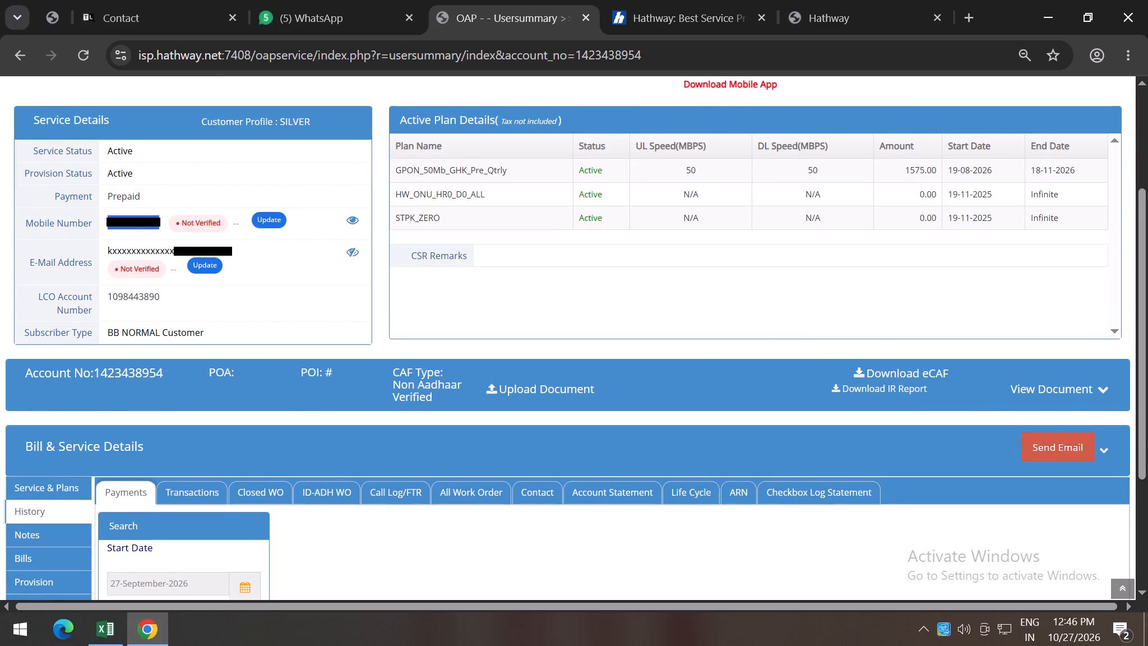
# Search for customers by Registered Mobile Number using the copied number, and open the second matching account.
pyautogui.click(491, 1)
pyautogui.scroll(5, 786, 88)
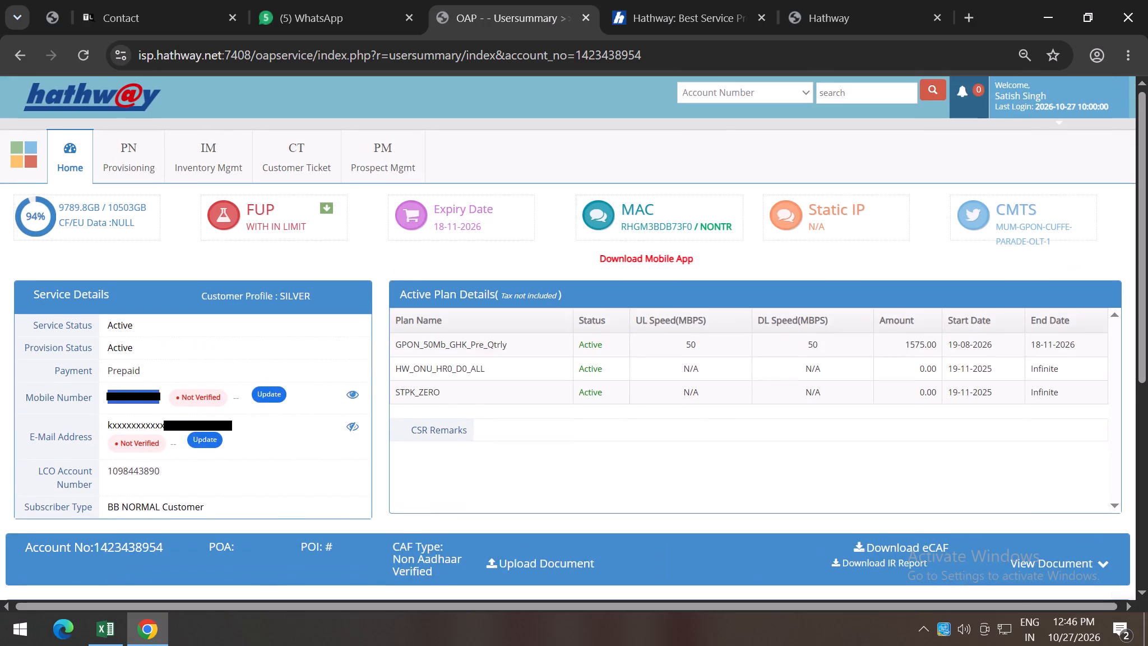
pyautogui.click(829, 100)
pyautogui.rightClick(829, 100)
pyautogui.click(860, 314)
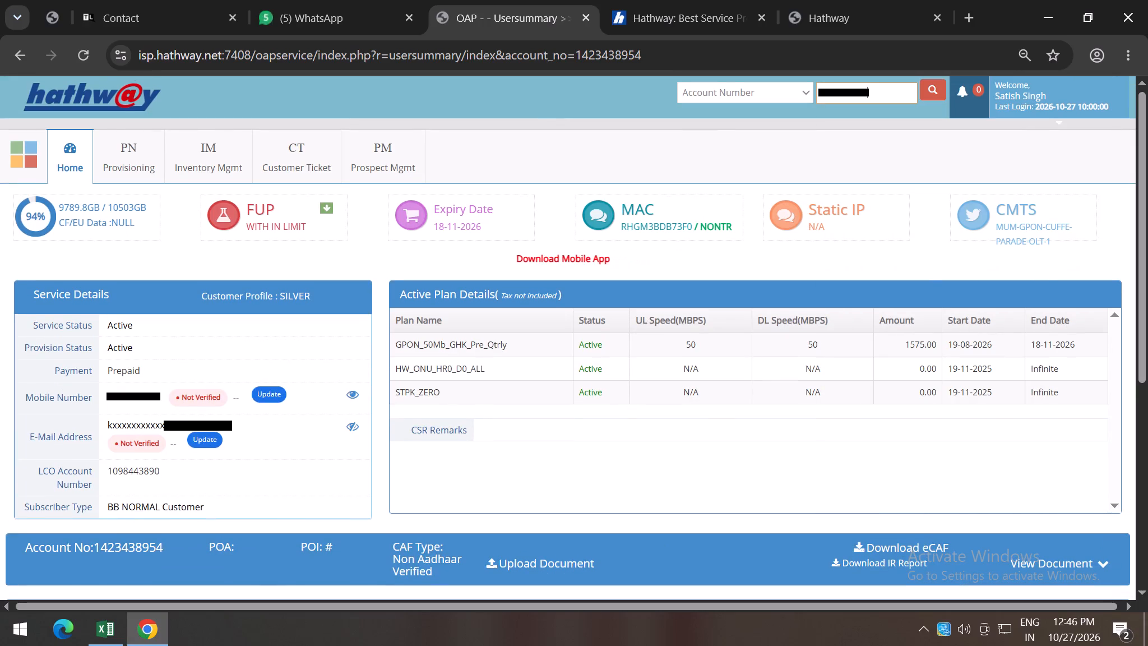
pyautogui.click(806, 91)
pyautogui.click(766, 220)
pyautogui.click(927, 86)
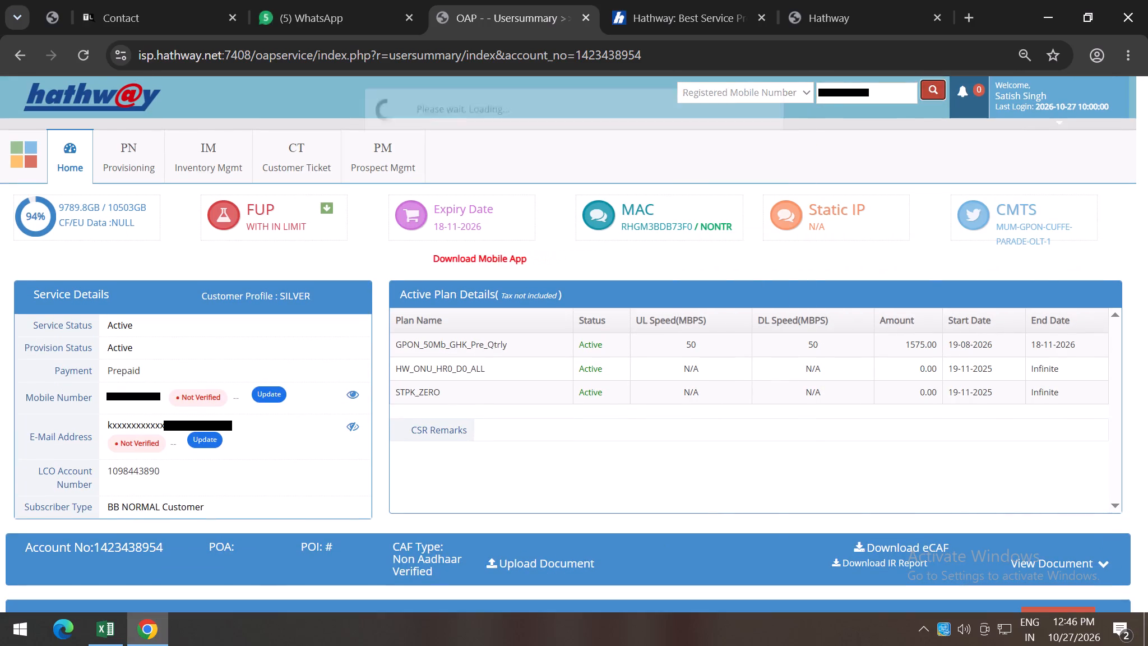
pyautogui.scroll(-1, 262, 464)
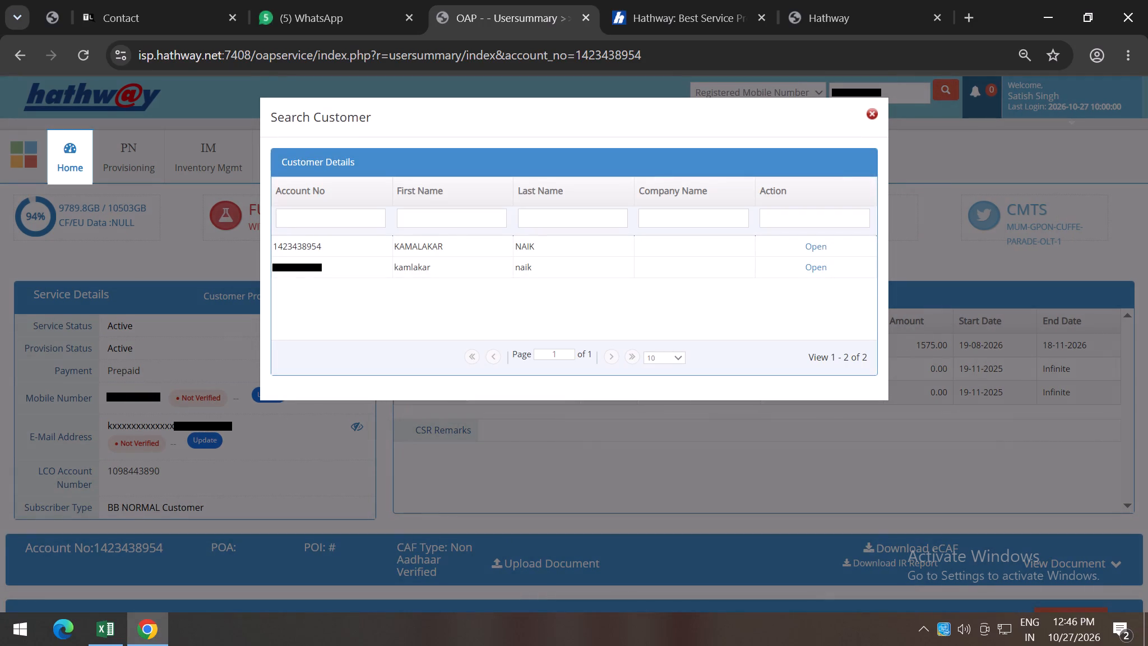
pyautogui.click(809, 265)
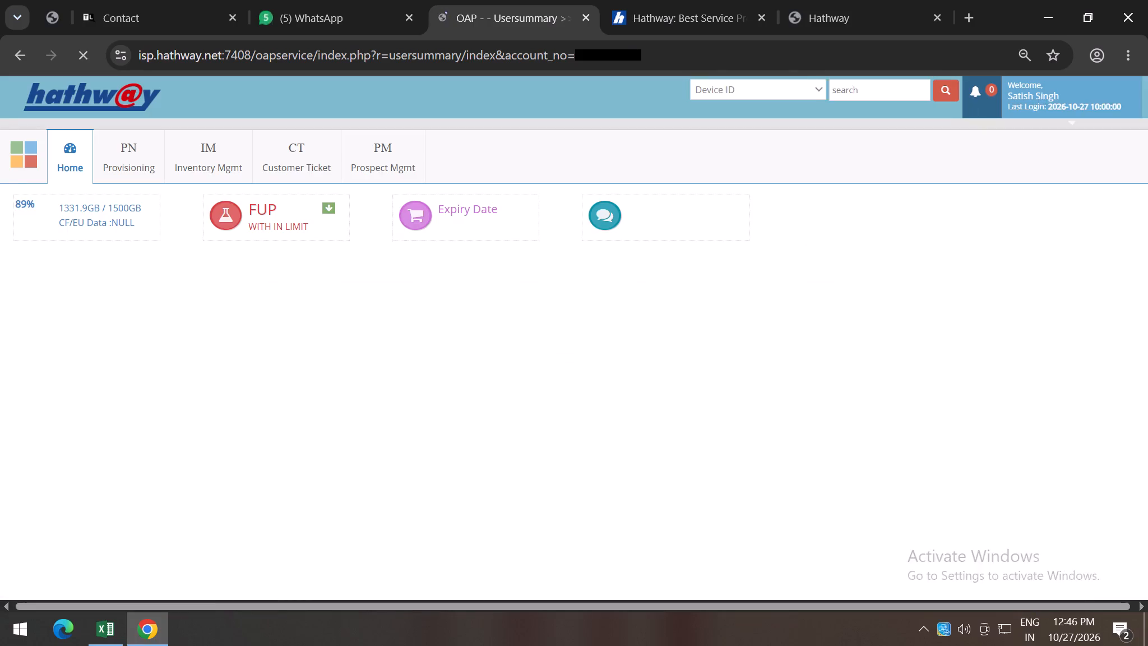
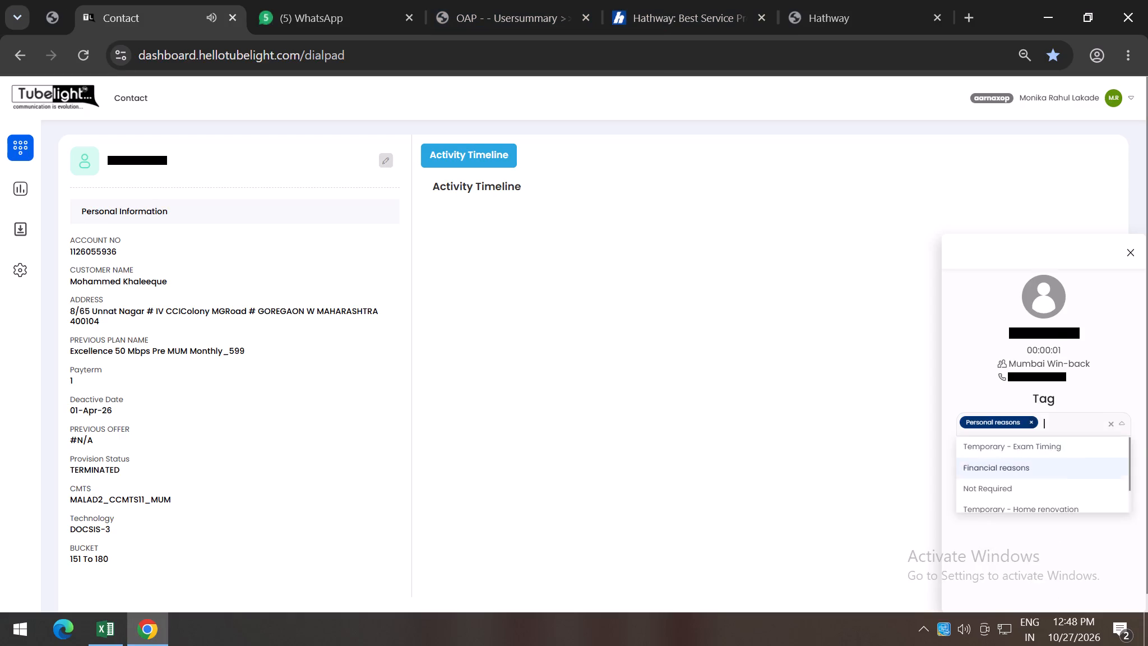
# Add the Not Required tag to the current Mumbai Win-back call beside Personal reasons and submit the call review.
pyautogui.click(1009, 489)
pyautogui.click(1048, 442)
pyautogui.click(1024, 485)
pyautogui.click(1040, 528)
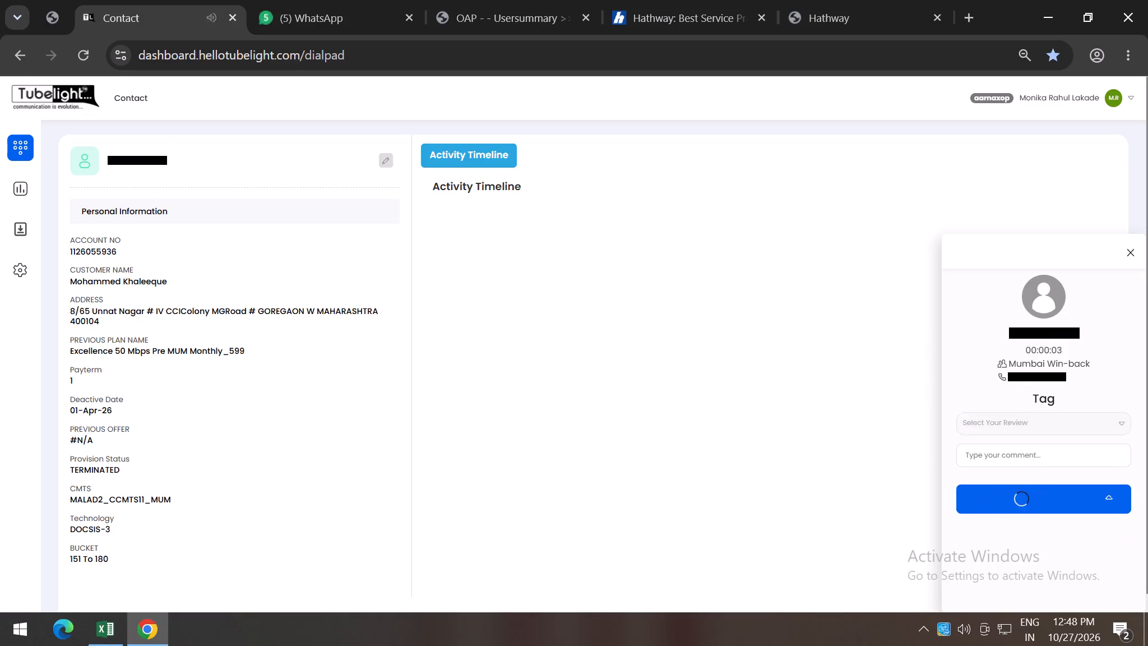
# Switch to the OAP account summary, search its payment history for 24-June-2020 to 27-October-2026, and go to the last page of payments.
pyautogui.click(515, 0)
pyautogui.click(199, 375)
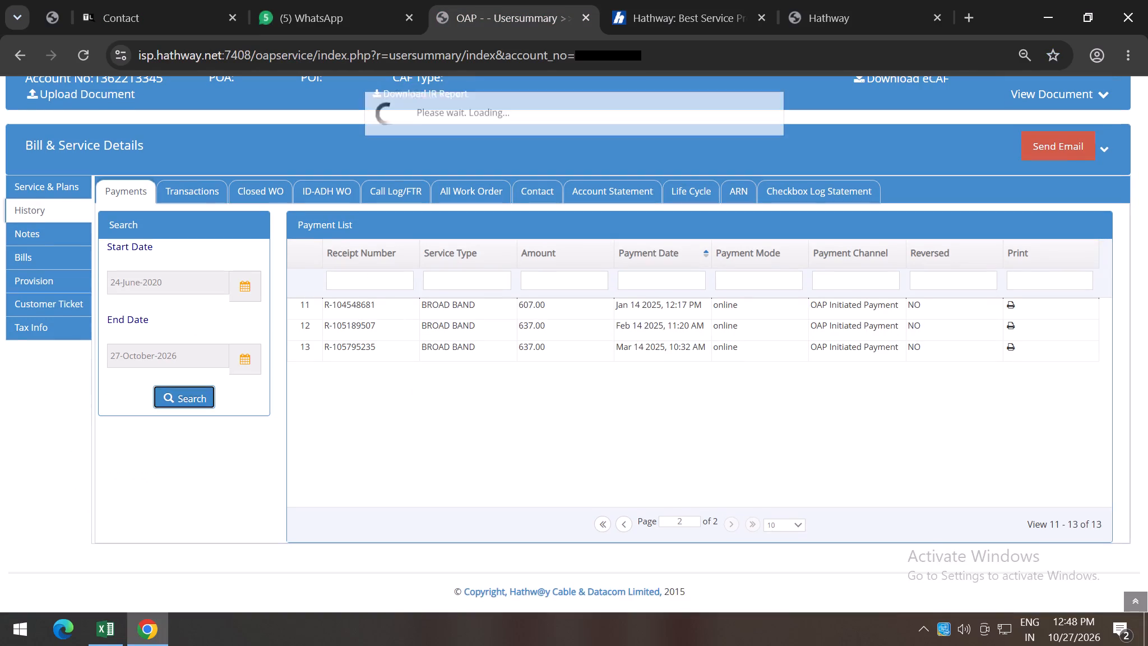
pyautogui.scroll(-3, 634, 508)
pyautogui.tripleClick(748, 506)
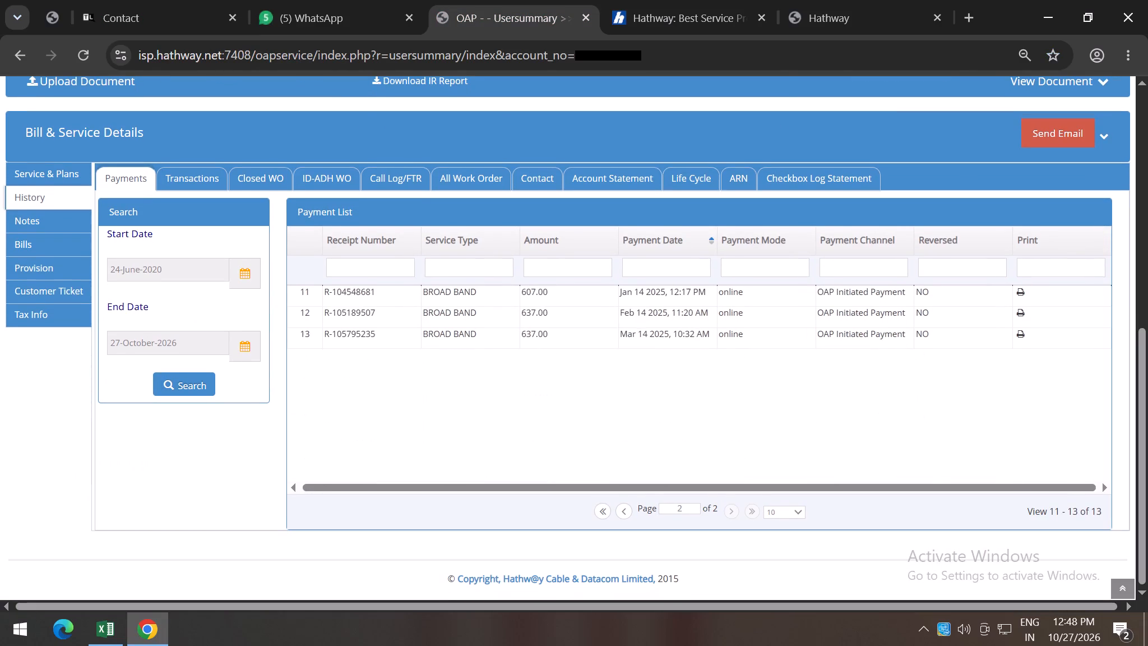
# Mask and unmask the registered mobile number in the service details, and review the payment list again.
pyautogui.scroll(2, 256, 357)
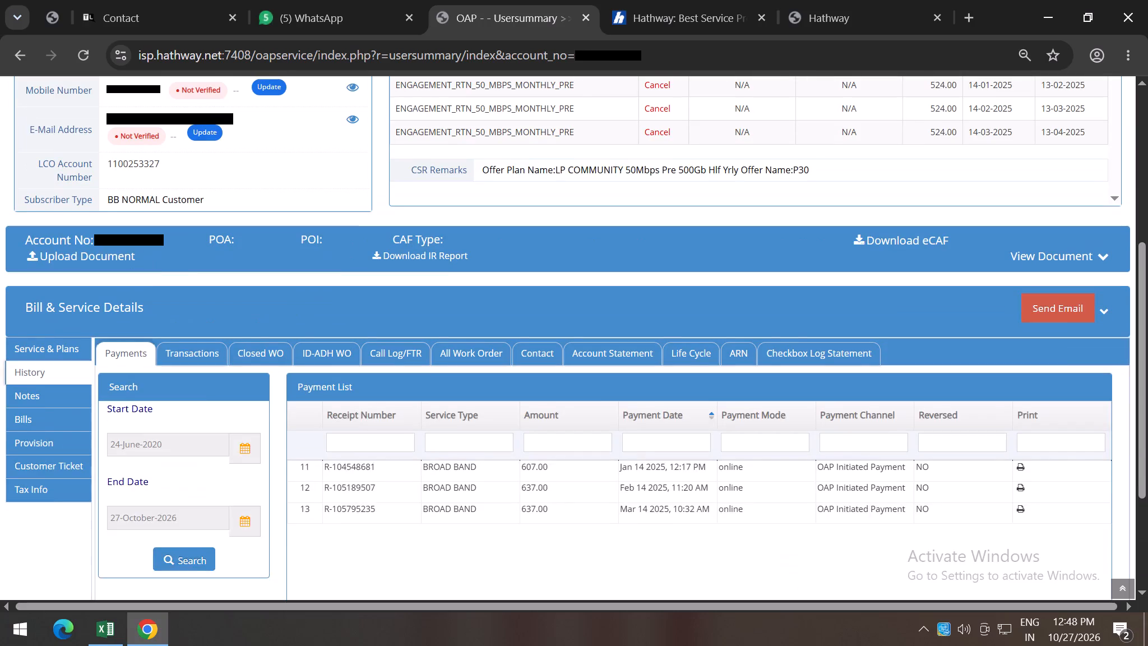
pyautogui.scroll(3, 203, 243)
pyautogui.doubleClick(353, 347)
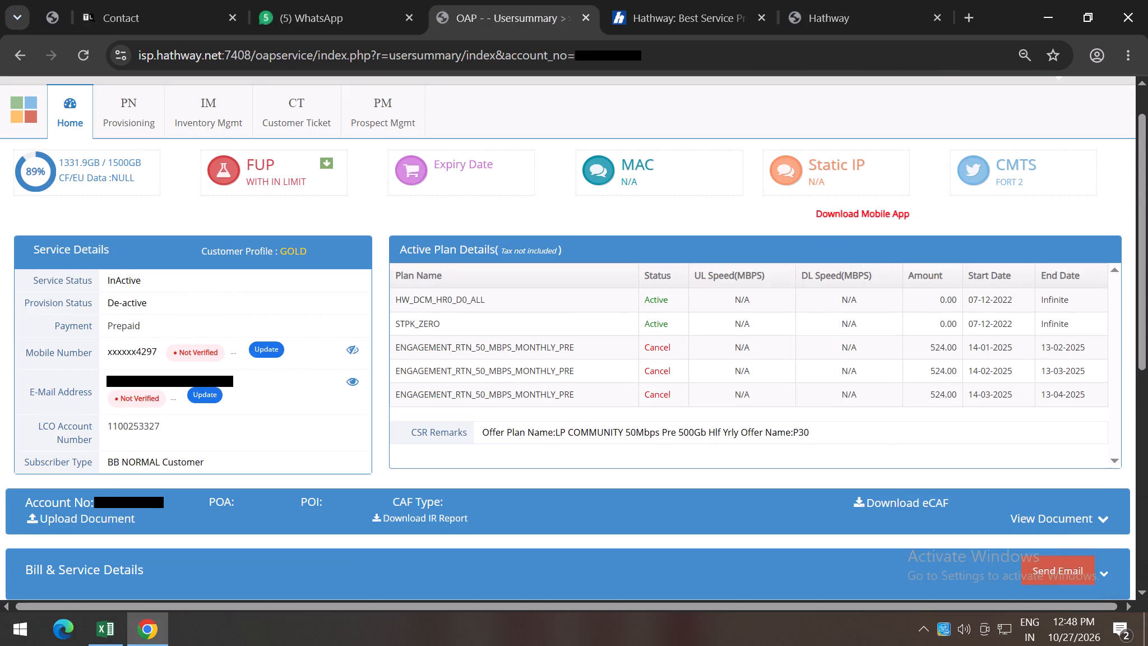
pyautogui.scroll(-3, 287, 507)
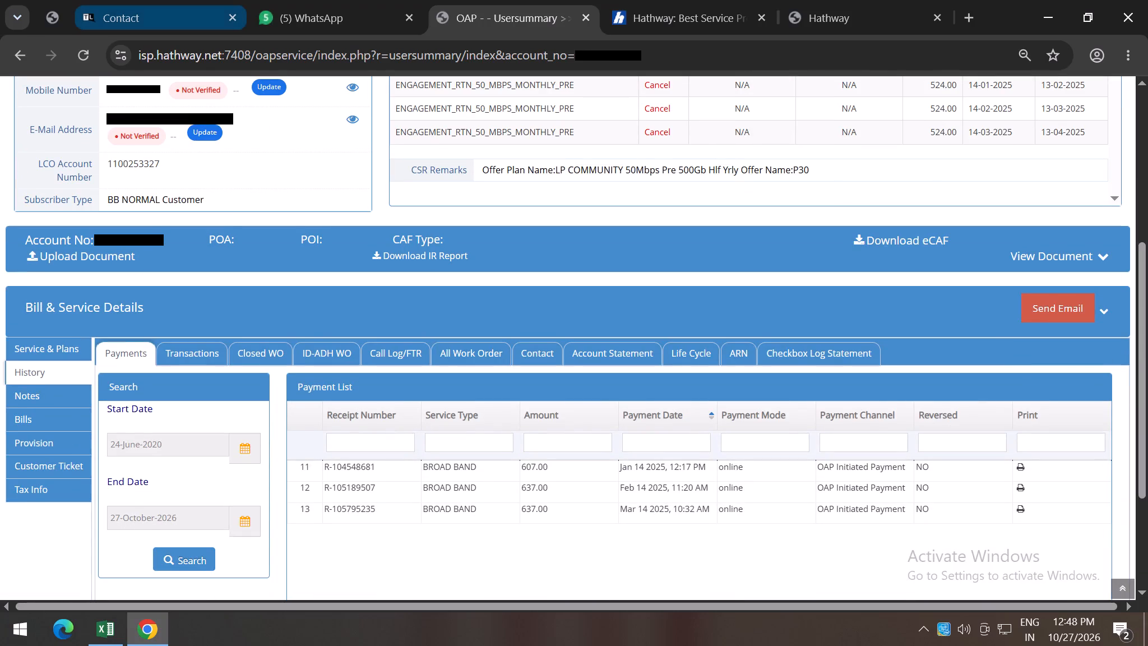
pyautogui.scroll(-2, 618, 421)
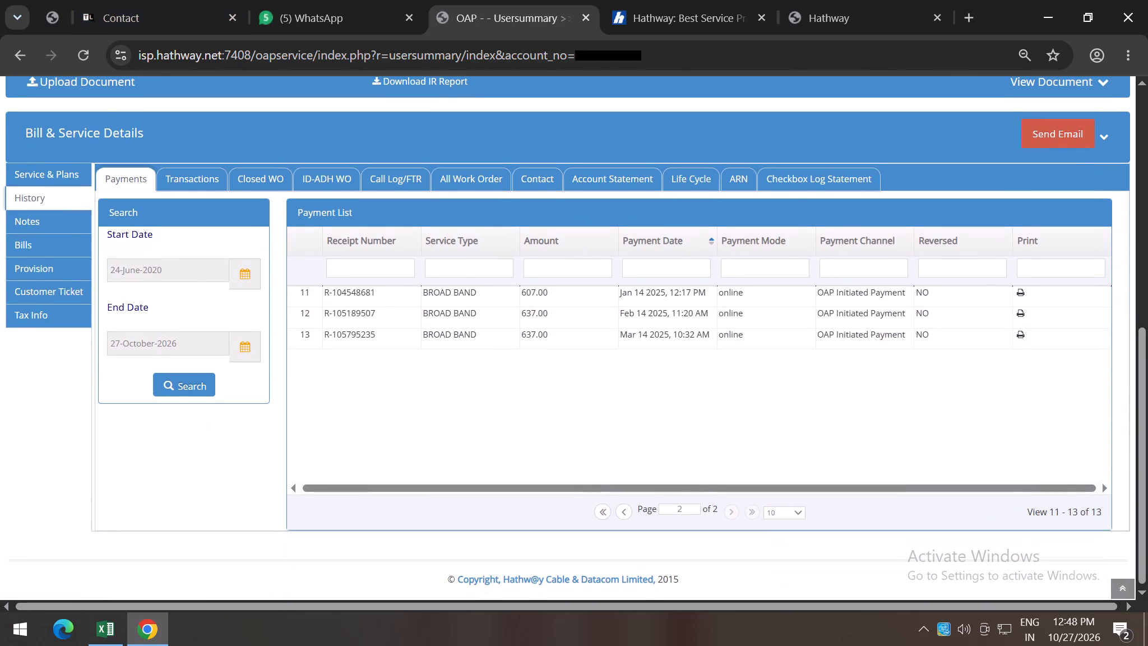
pyautogui.scroll(1, 559, 400)
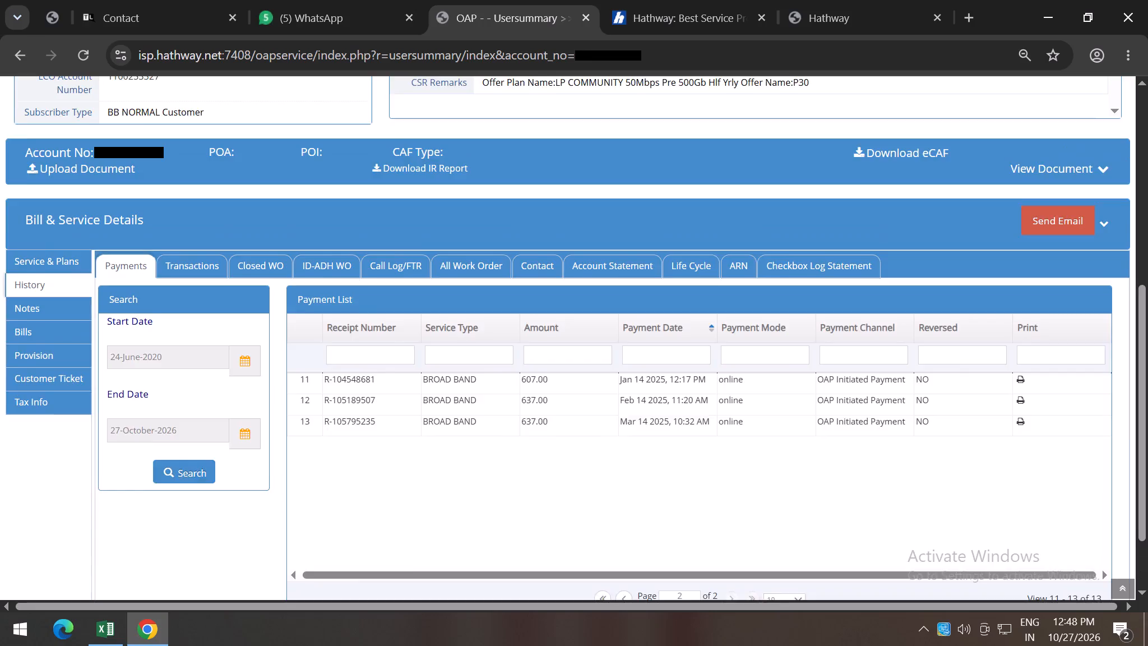
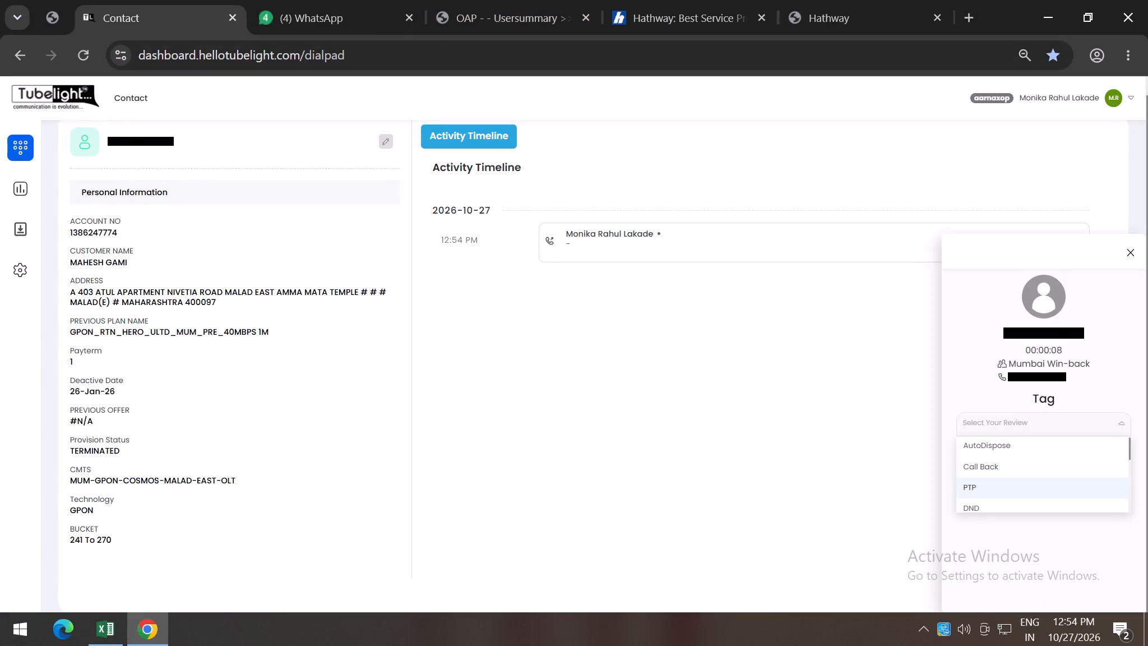
# Tag the ended call as Personal reasons, Not Required, No ready to provide reason, and submit the disposition.
pyautogui.click(1018, 482)
pyautogui.click(1035, 428)
pyautogui.click(1017, 489)
pyautogui.click(1046, 439)
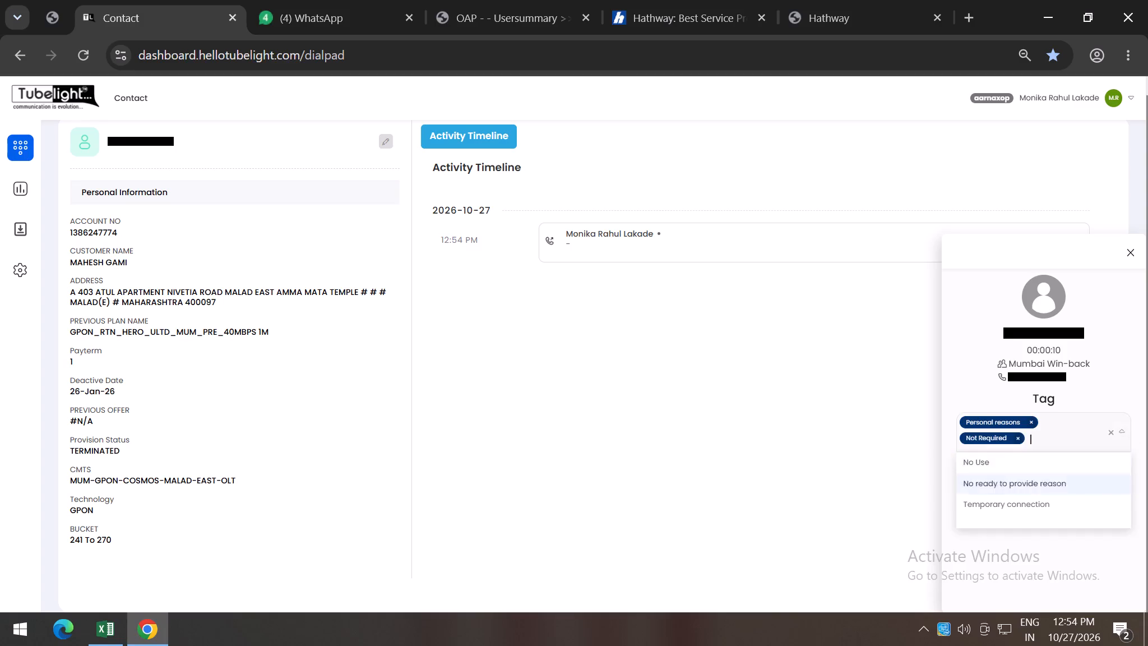
pyautogui.click(1046, 482)
pyautogui.click(1050, 524)
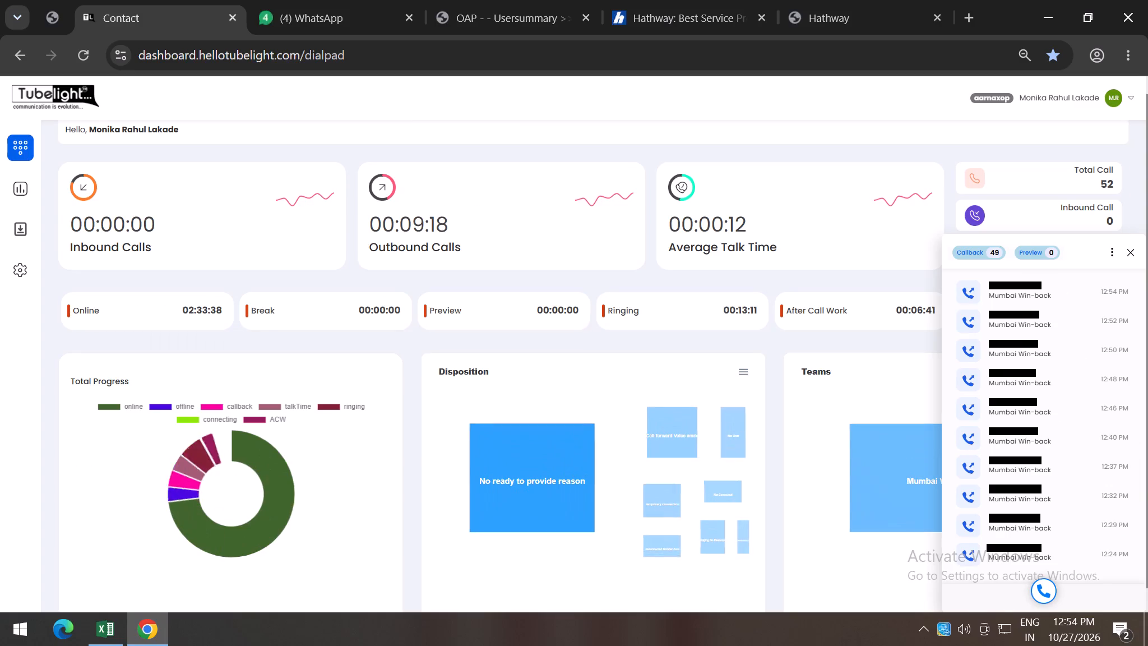
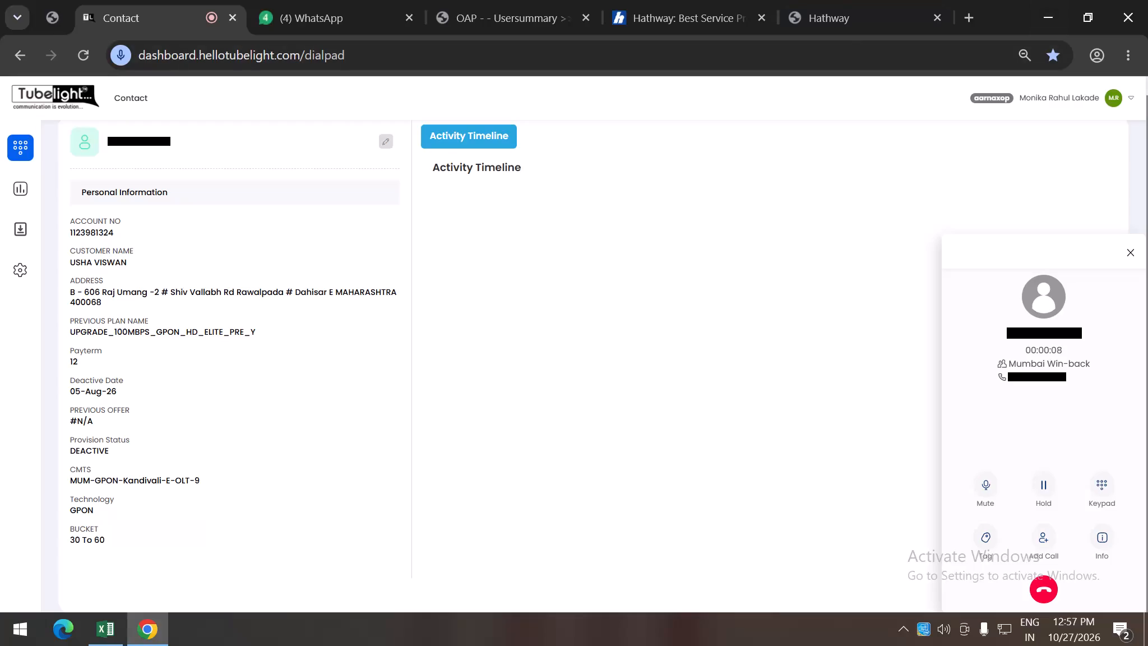
# End the active call, tag it as Personal reasons, Not Required, No ready to provide reason, and submit the disposition.
pyautogui.click(1045, 588)
pyautogui.click(988, 429)
pyautogui.scroll(-2, 1010, 479)
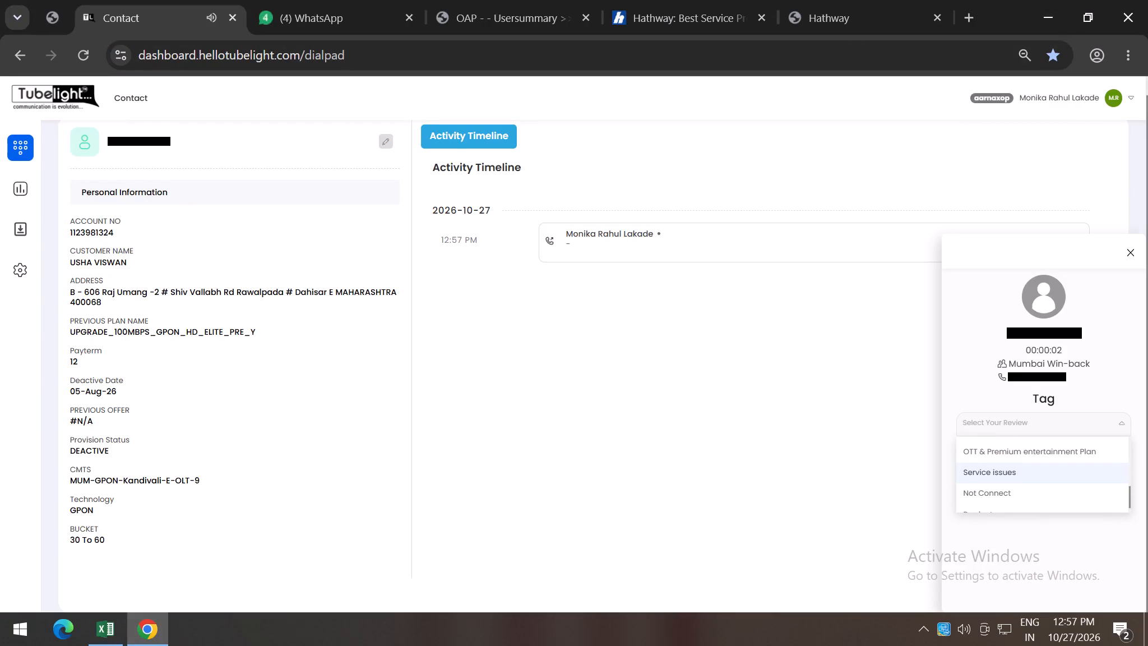
pyautogui.scroll(1, 1016, 473)
pyautogui.click(1016, 468)
pyautogui.click(1052, 426)
pyautogui.click(996, 490)
pyautogui.click(1044, 443)
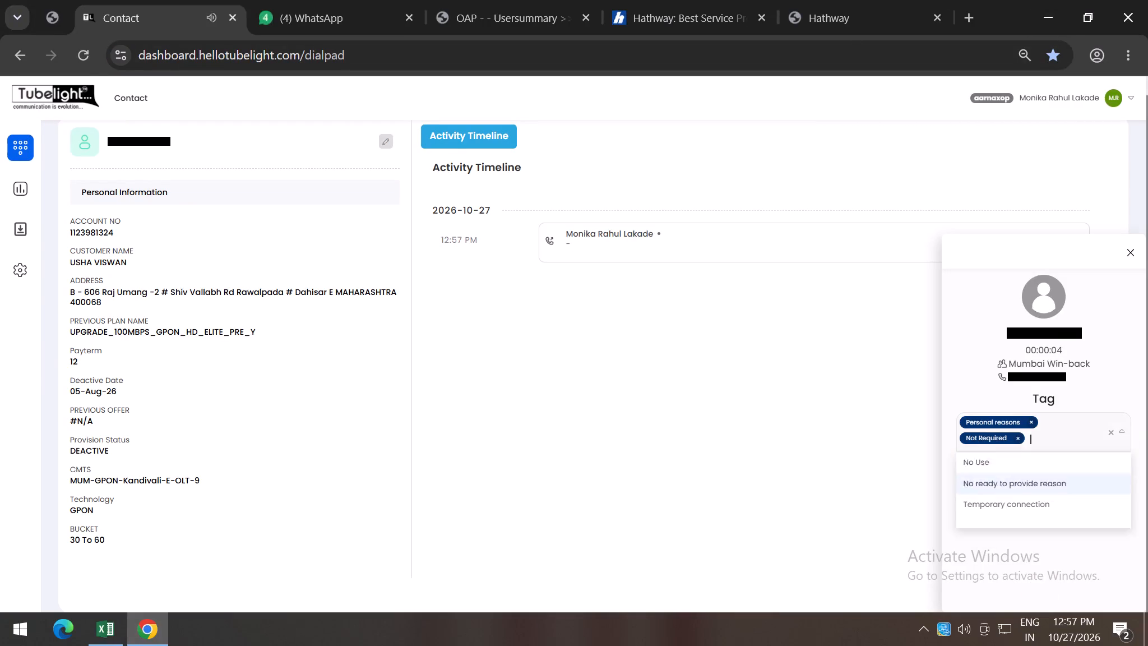
pyautogui.click(1033, 482)
pyautogui.click(1031, 522)
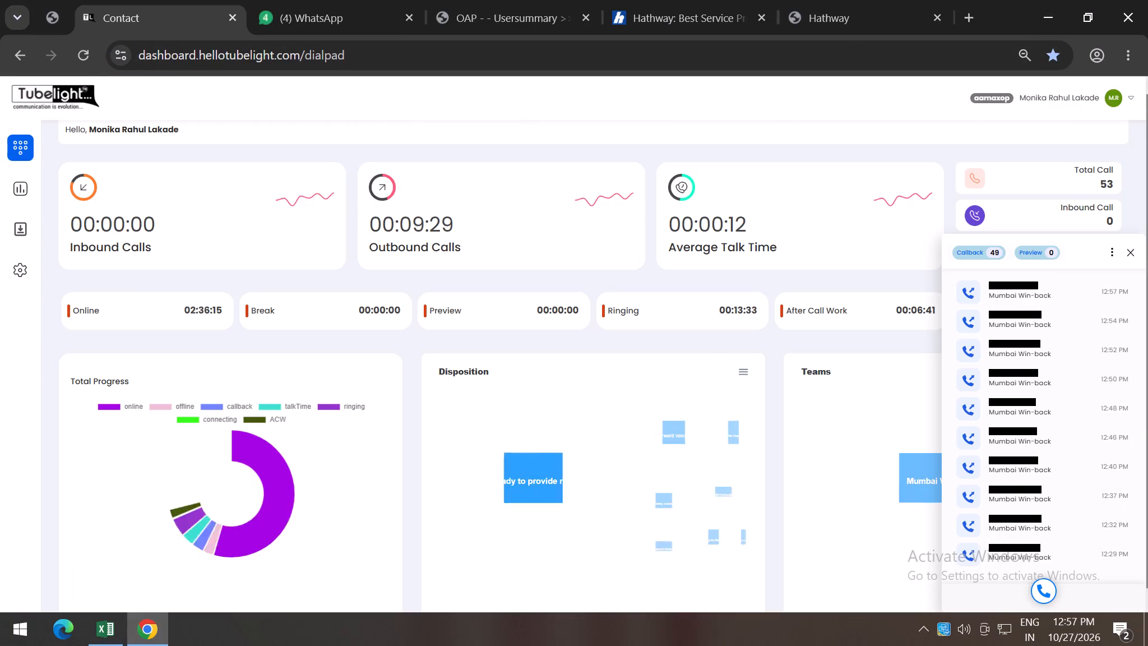
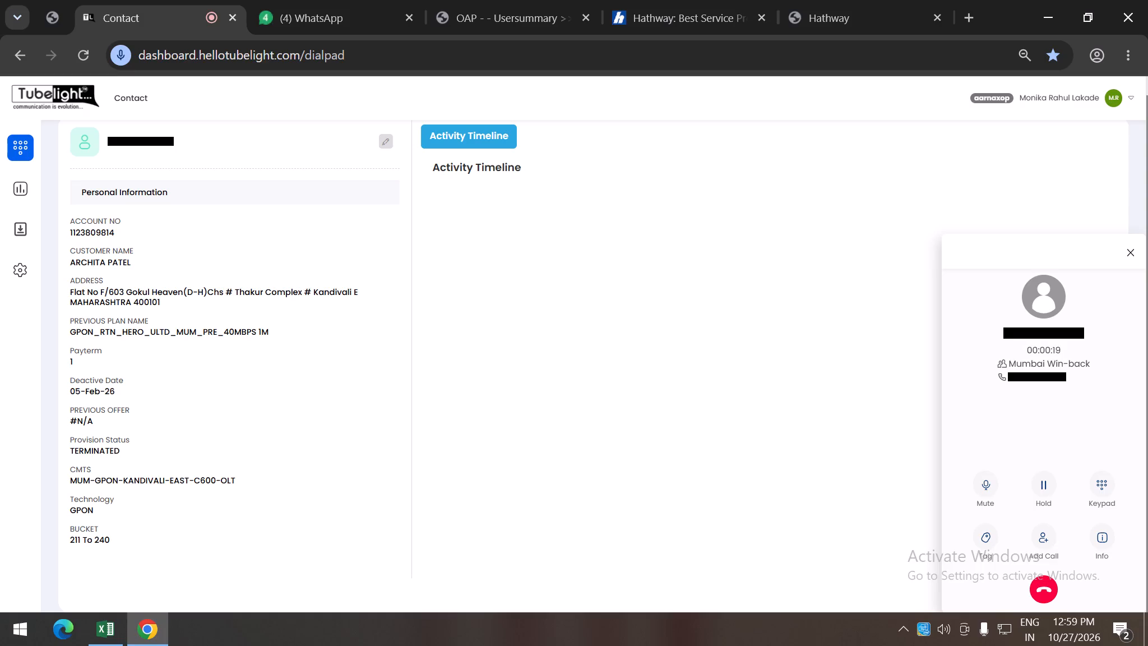
# End the active Mumbai Win-back call and tag it with Personal reasons as the first review level.
pyautogui.click(1040, 594)
pyautogui.click(1040, 594)
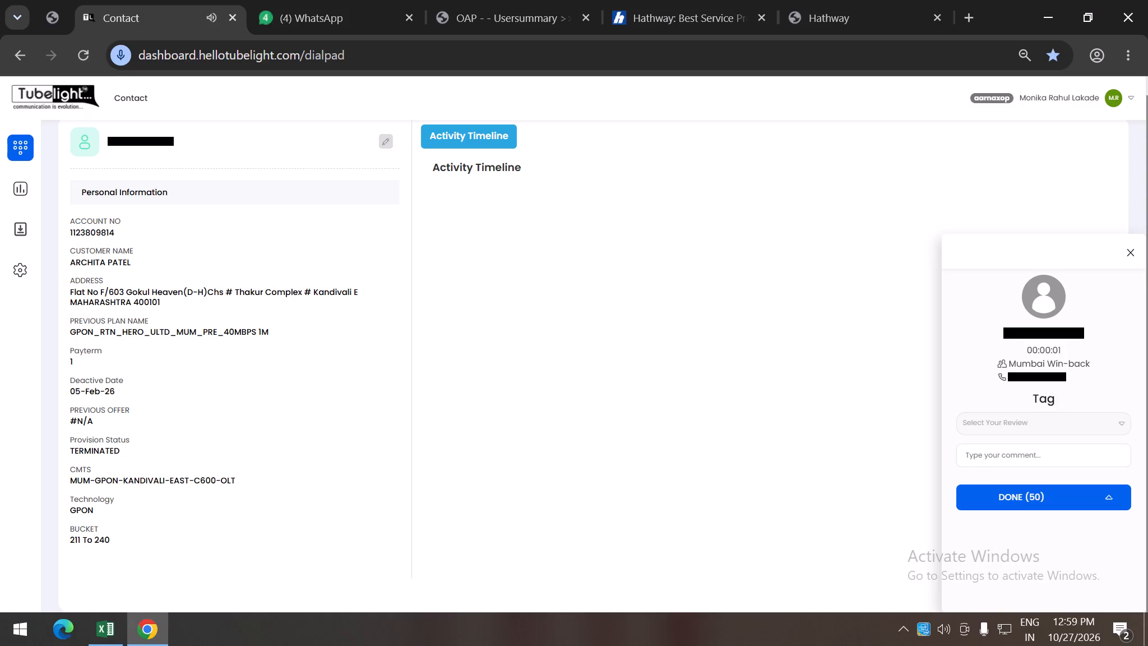
pyautogui.click(1002, 422)
pyautogui.scroll(-1, 1010, 478)
pyautogui.moveTo(1010, 478); pyautogui.dragTo(1017, 473)
pyautogui.moveTo(1077, 420); pyautogui.dragTo(1064, 436)
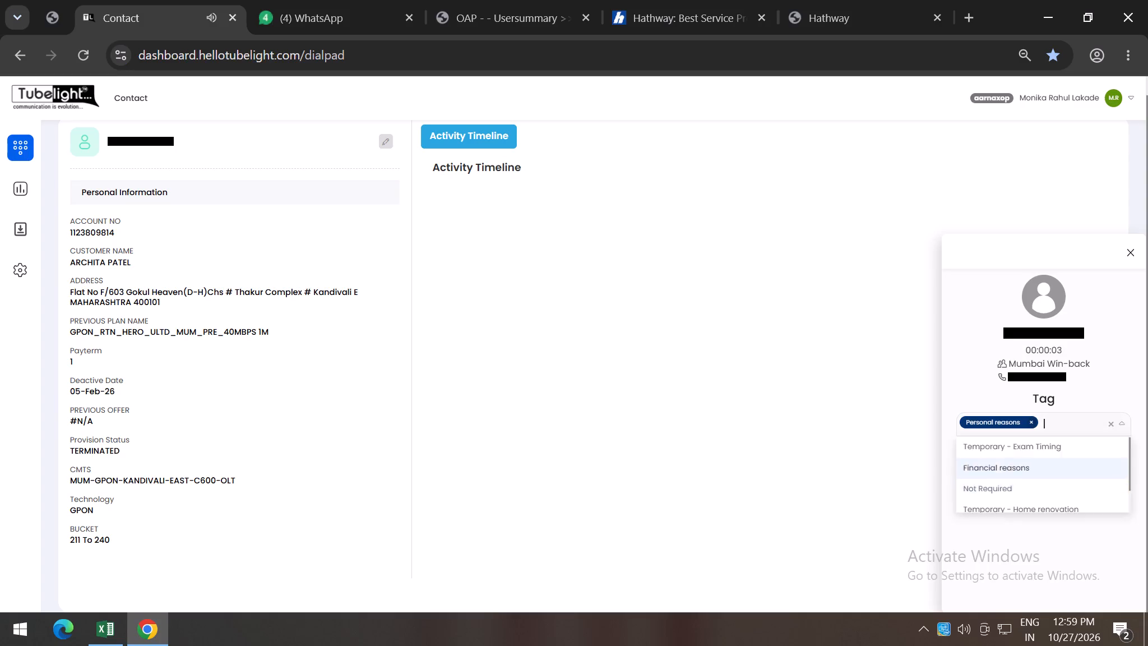
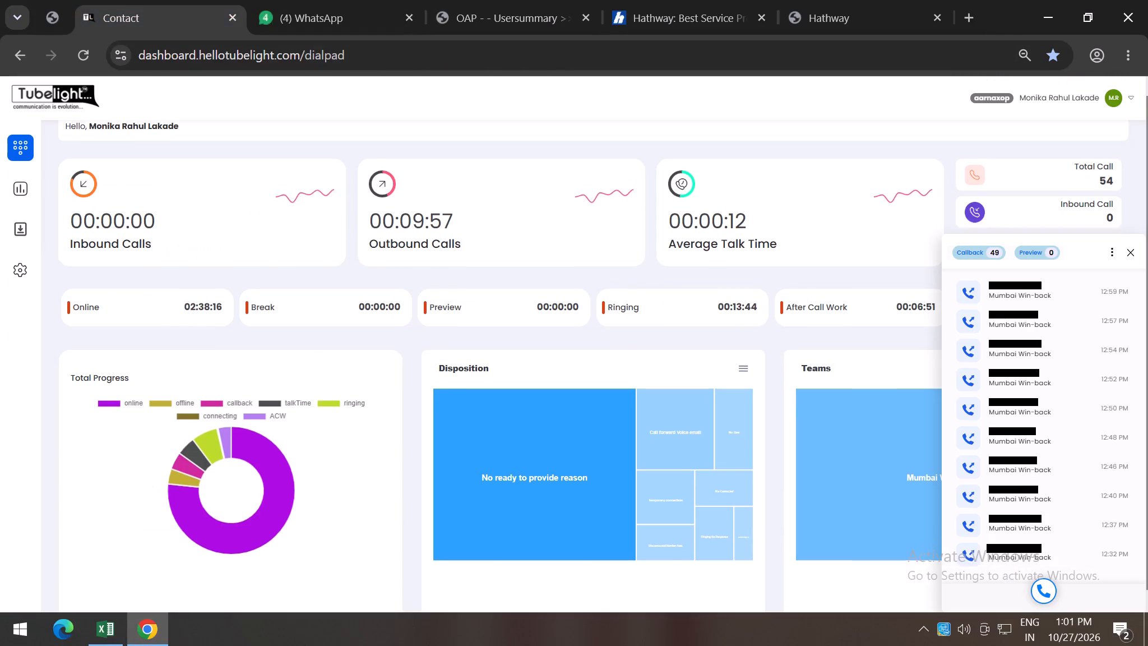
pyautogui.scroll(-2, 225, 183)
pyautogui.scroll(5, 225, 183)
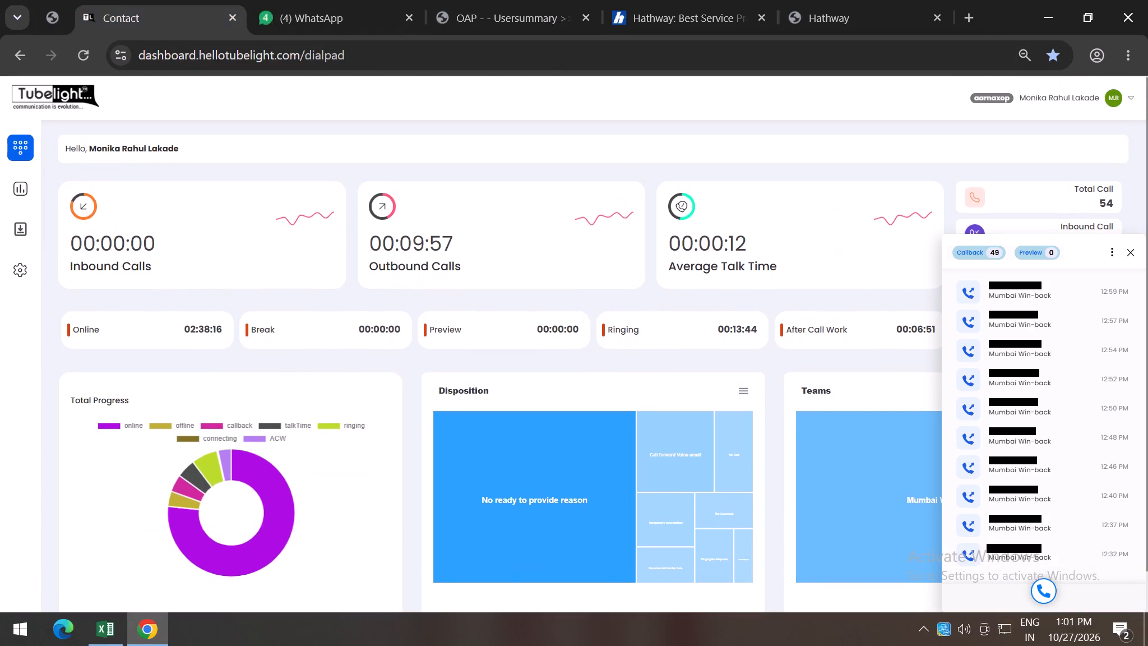
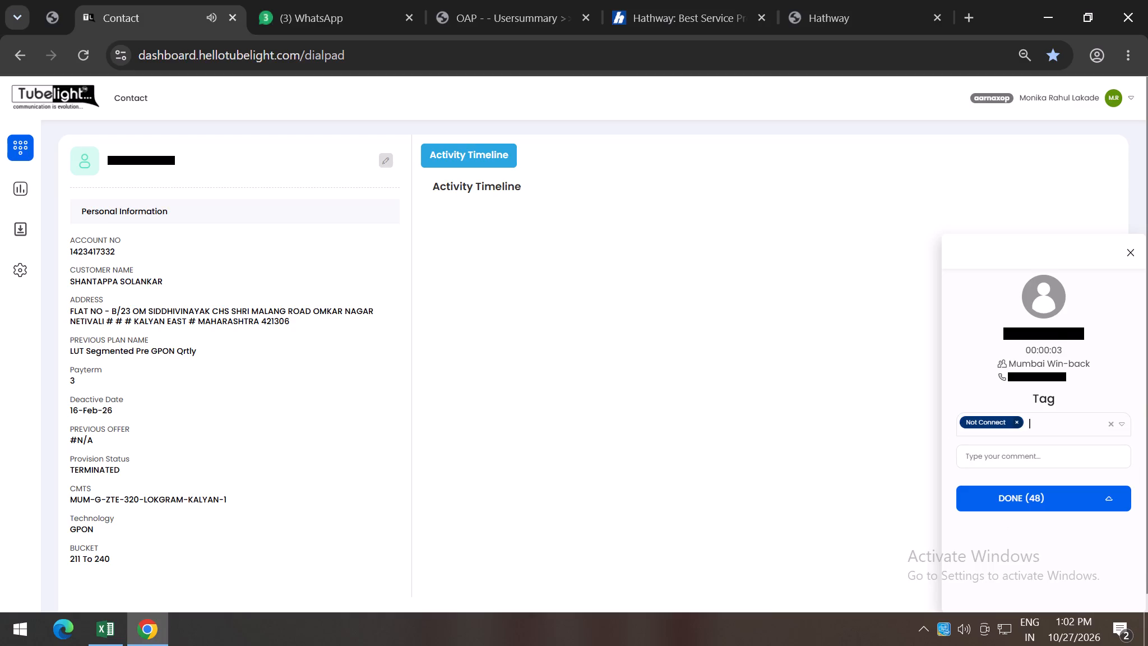
# Change the ended Mumbai Win-back call's tags to Personal reasons, Not Required, No ready to provide reason, and submit the disposition.
pyautogui.doubleClick(1013, 423)
pyautogui.scroll(-1, 992, 482)
pyautogui.click(992, 483)
pyautogui.click(1050, 436)
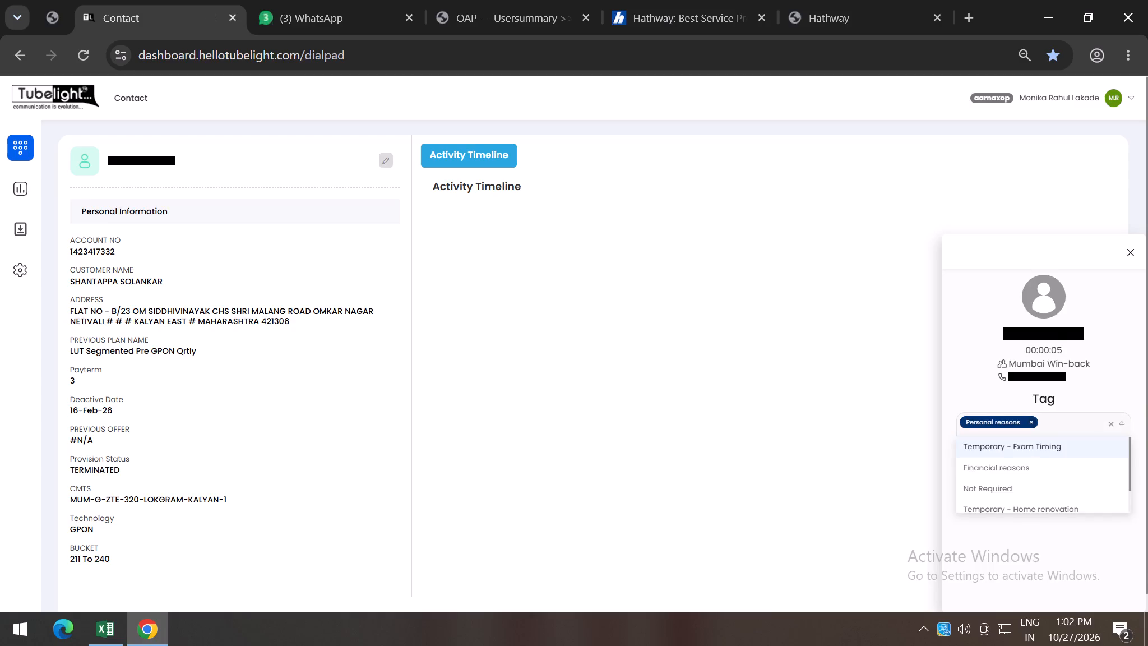
pyautogui.click(997, 479)
pyautogui.click(1040, 441)
pyautogui.click(1036, 481)
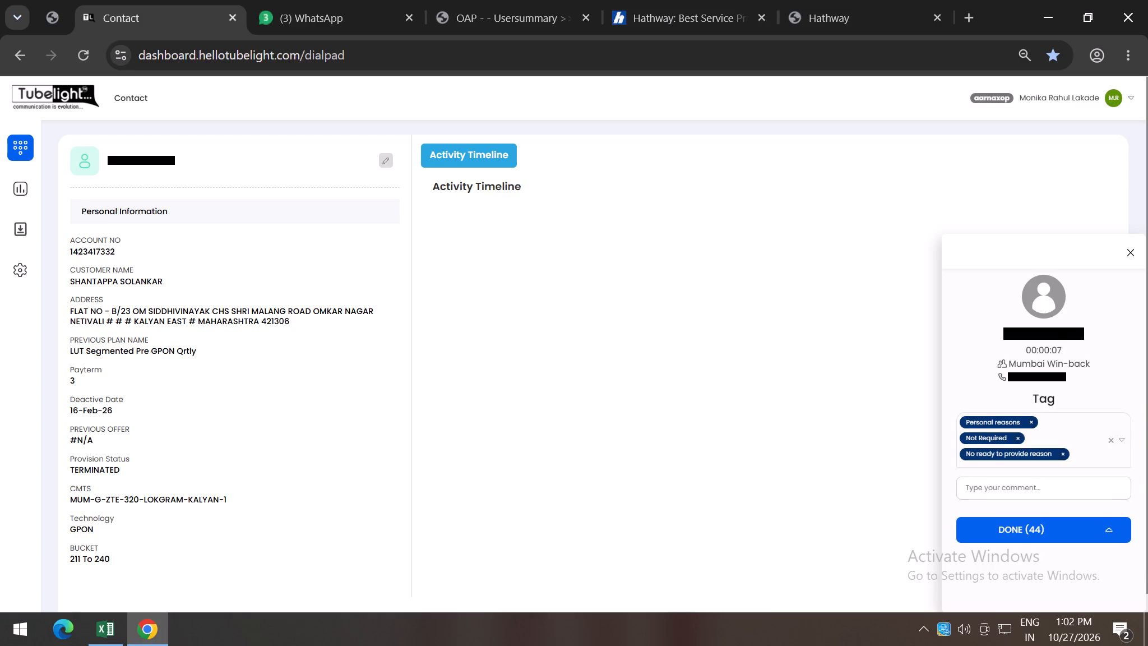
pyautogui.click(1066, 458)
pyautogui.click(1046, 442)
pyautogui.click(1019, 490)
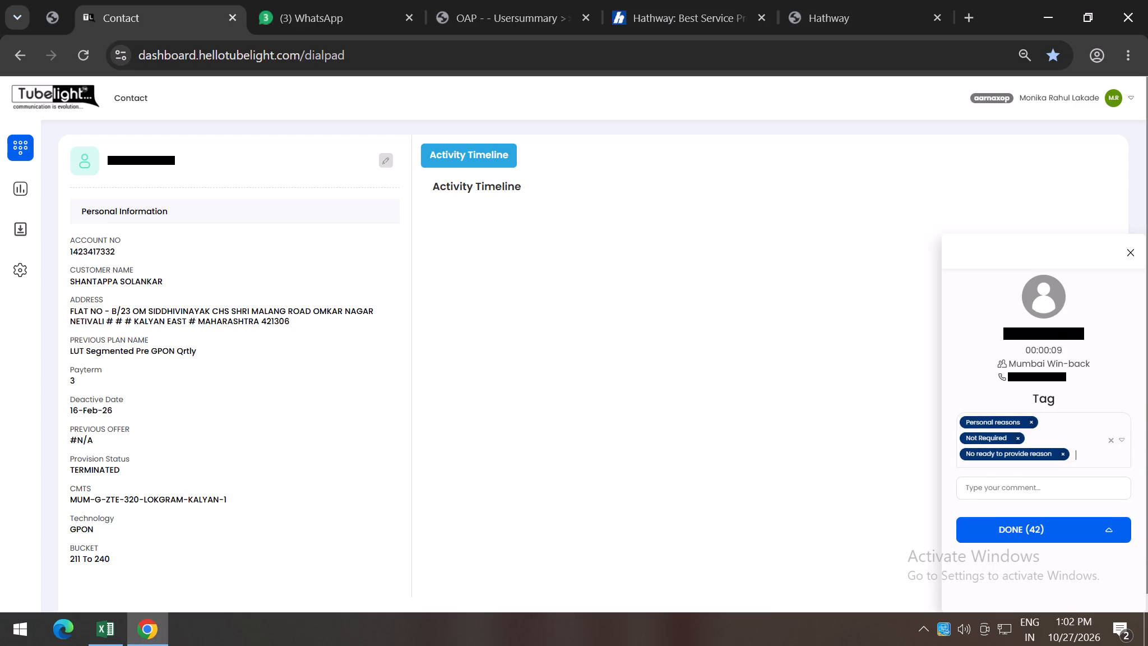
pyautogui.click(1027, 528)
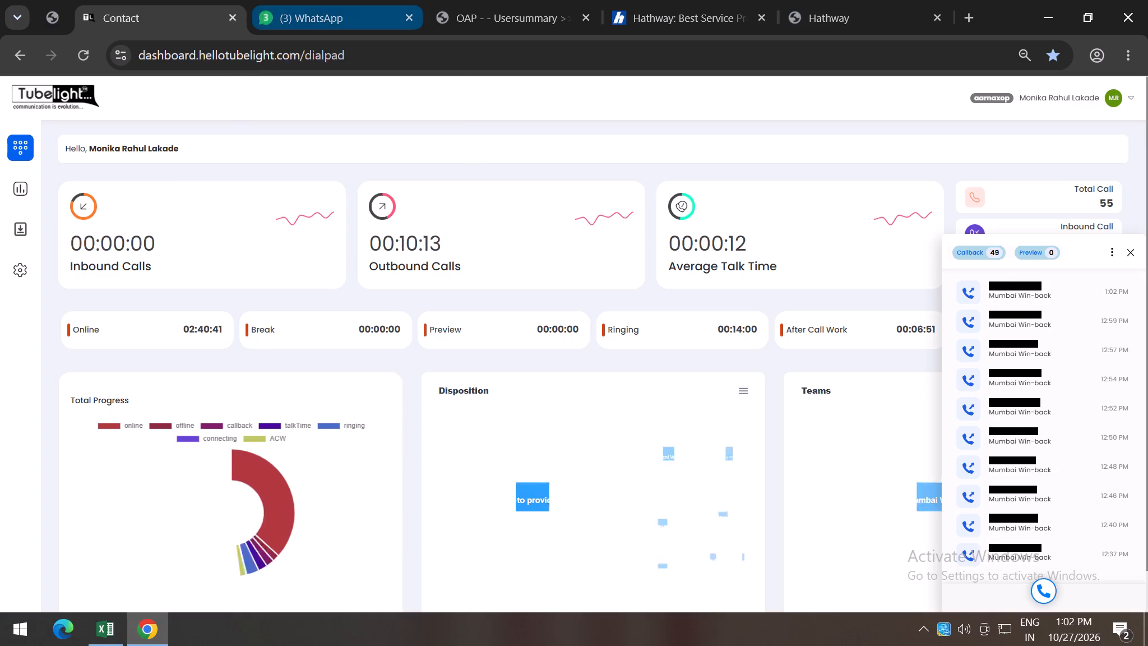
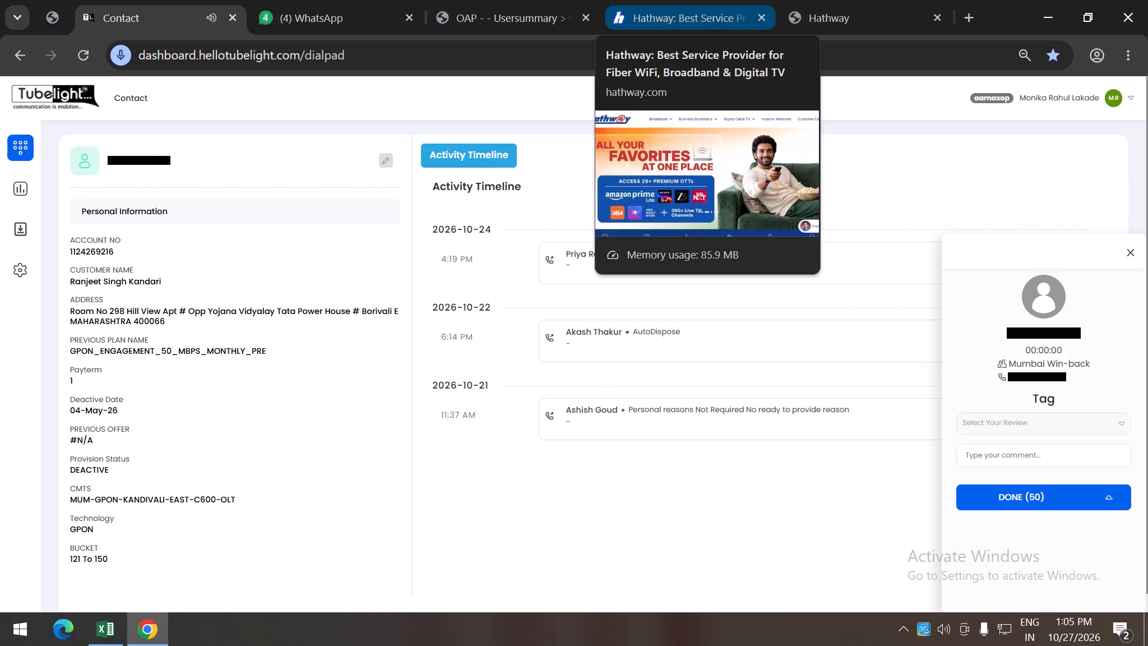
# Tag the current Mumbai Win-back call as Personal reasons and bring up the choices for its sub-reason.
pyautogui.click(1015, 422)
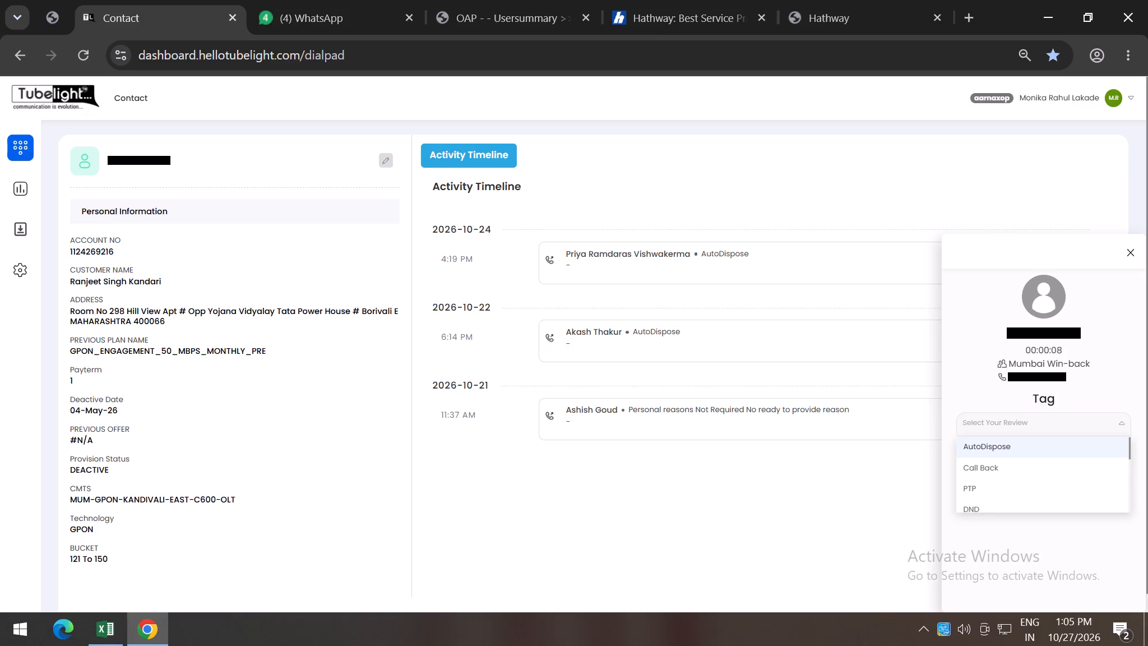
pyautogui.scroll(-1, 1010, 468)
pyautogui.click(1012, 472)
pyautogui.click(1057, 424)
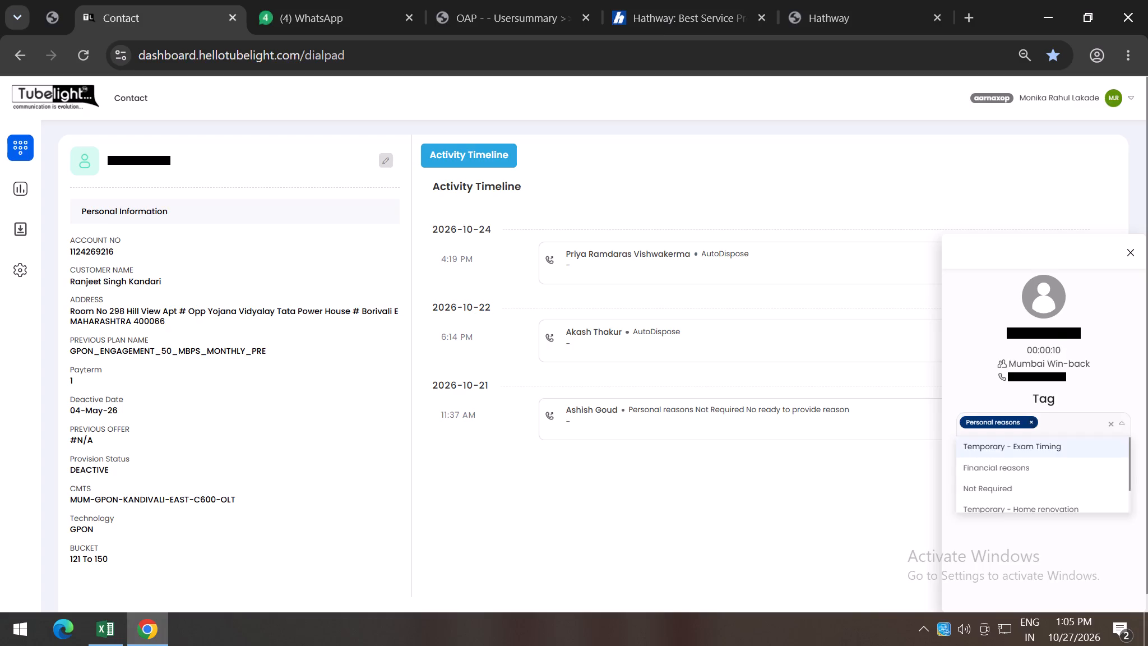
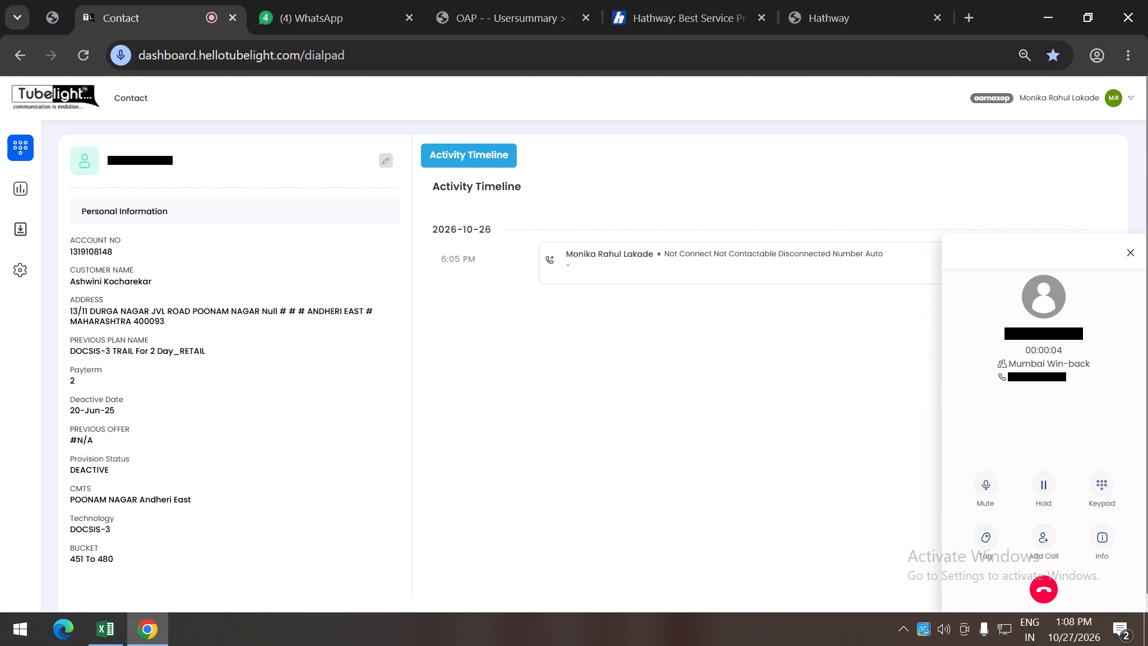
# End the active Mumbai Win-back call, tag it as Not Connect, Not Contactable, and bring up the choices for its detailed reason.
pyautogui.click(1054, 593)
pyautogui.click(994, 417)
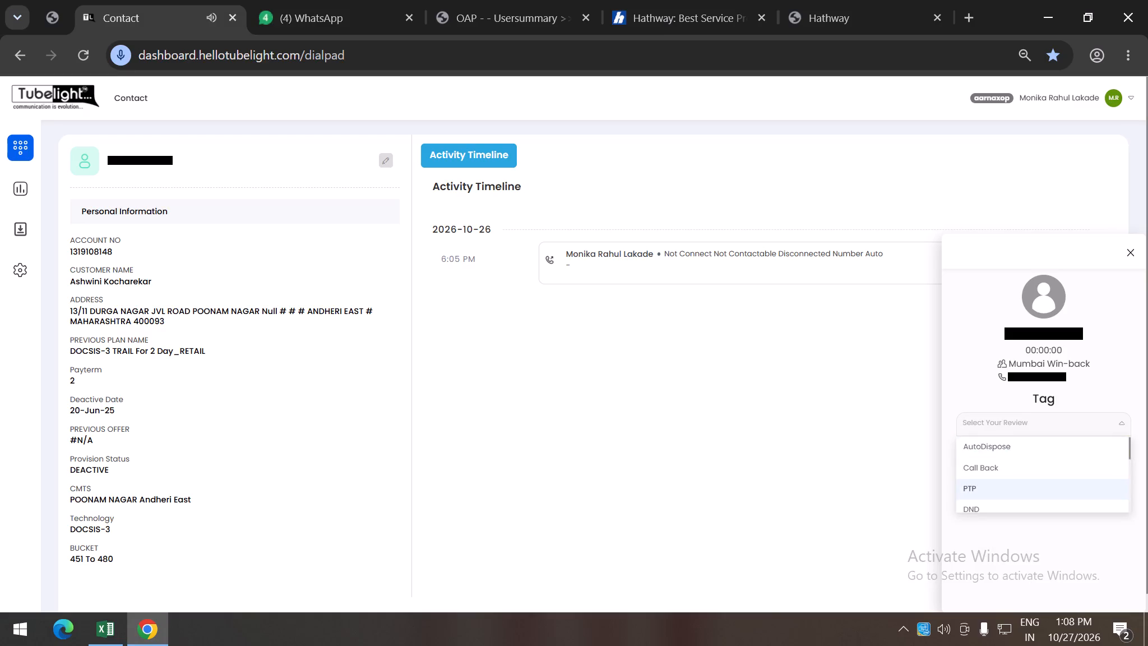
pyautogui.scroll(-2, 1007, 487)
pyautogui.click(1005, 498)
pyautogui.click(1023, 420)
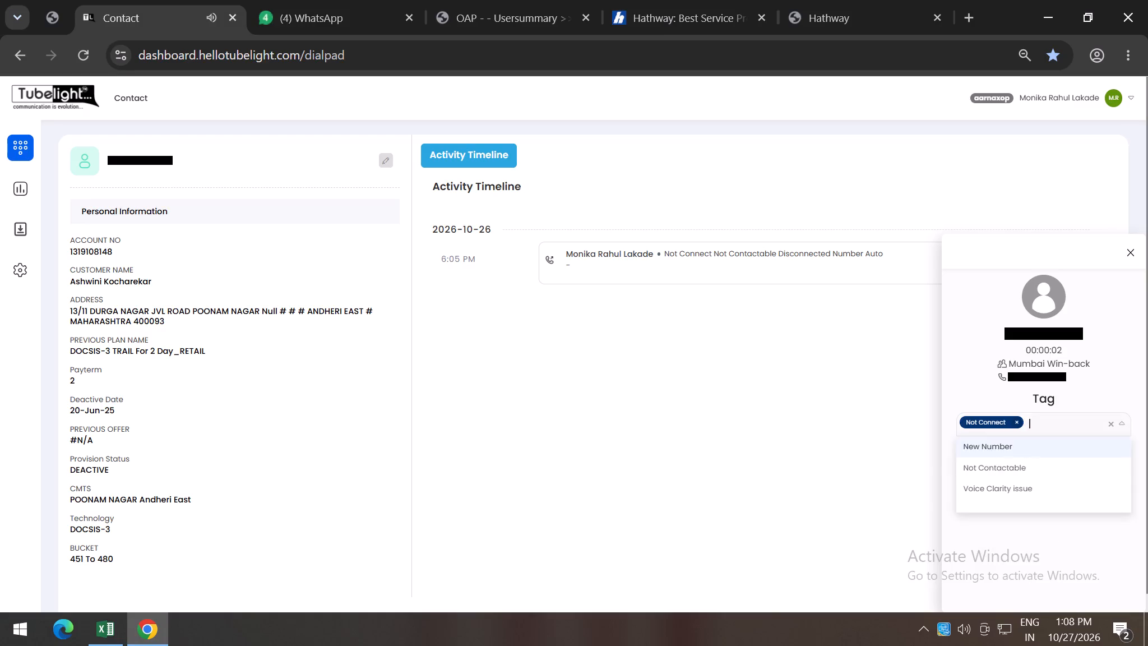
pyautogui.click(1020, 469)
pyautogui.moveTo(1072, 430); pyautogui.dragTo(1068, 435)
pyautogui.scroll(-2, 1016, 491)
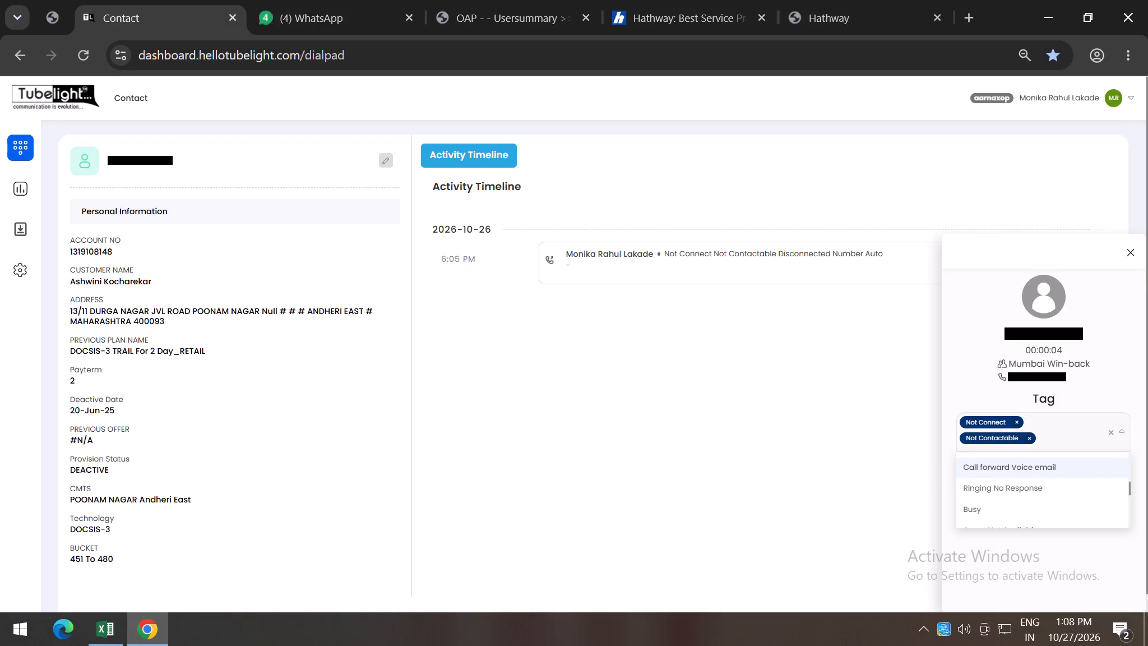
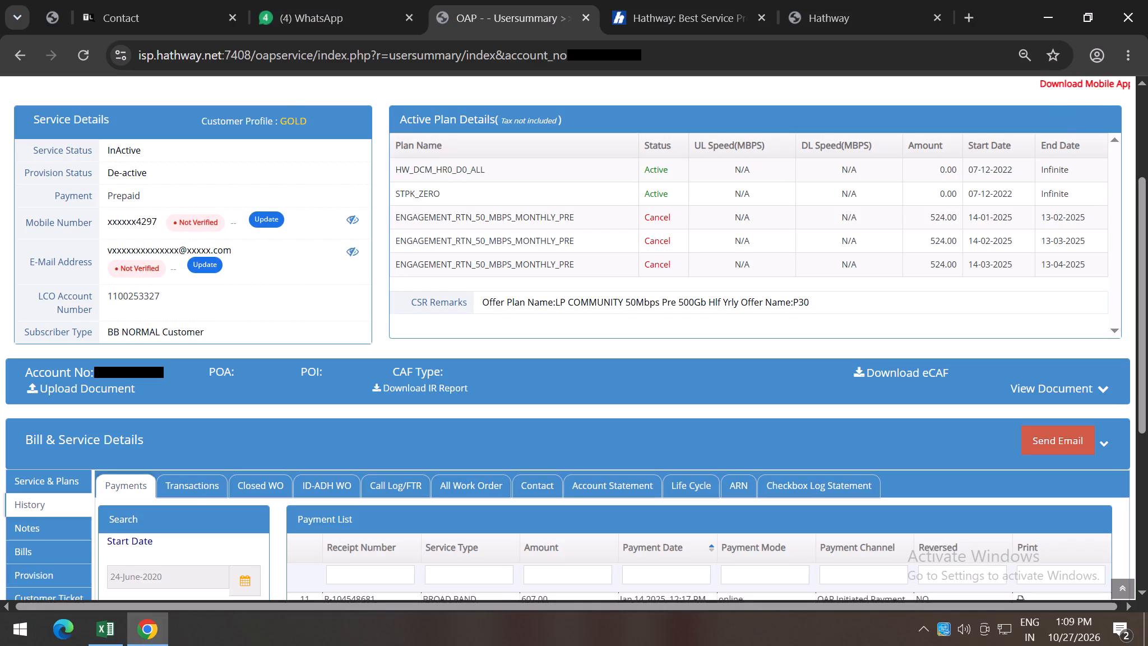
# Reveal the inactive customer's masked mobile number in the service details and switch to the Tubelight dialer.
pyautogui.click(350, 224)
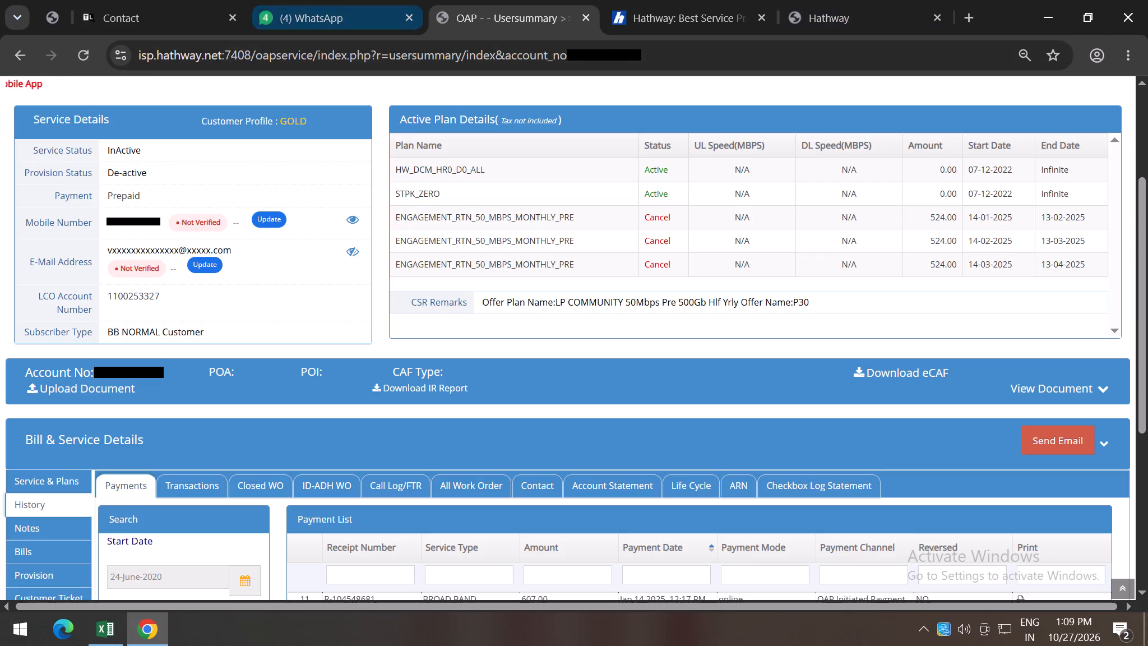
pyautogui.click(129, 0)
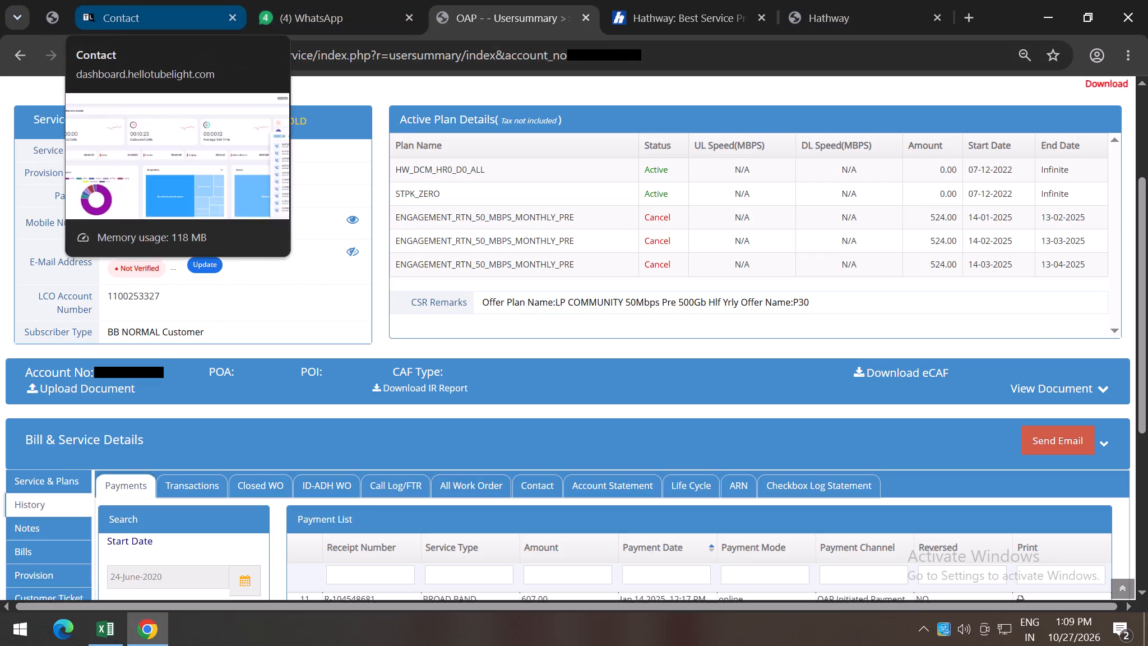
pyautogui.click(494, 6)
pyautogui.click(157, 0)
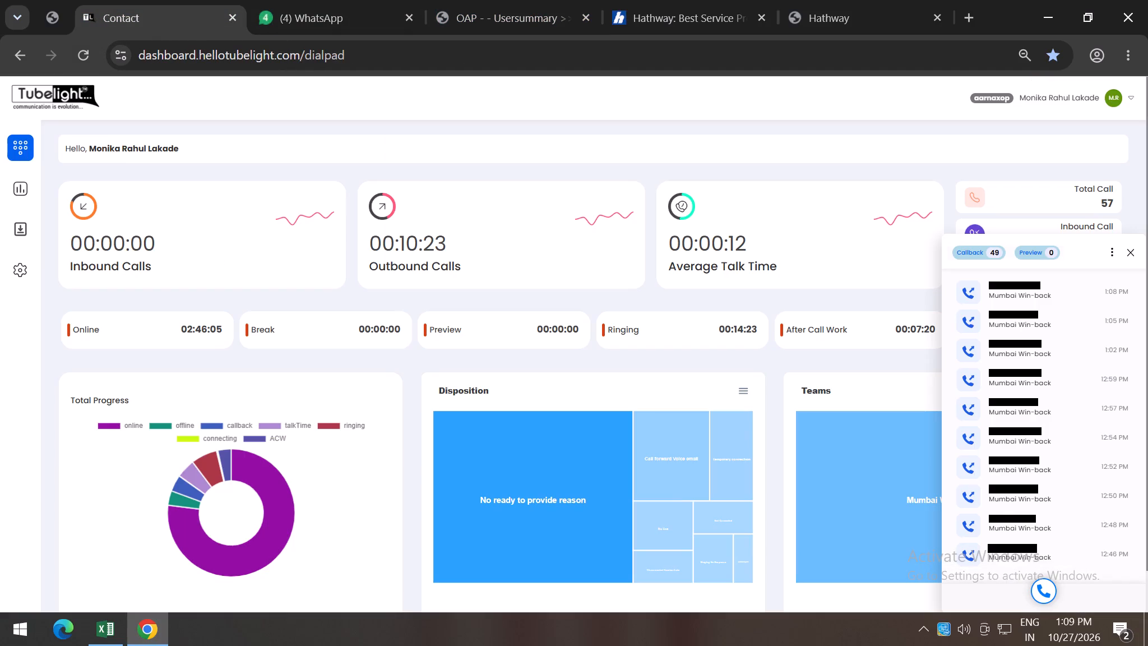
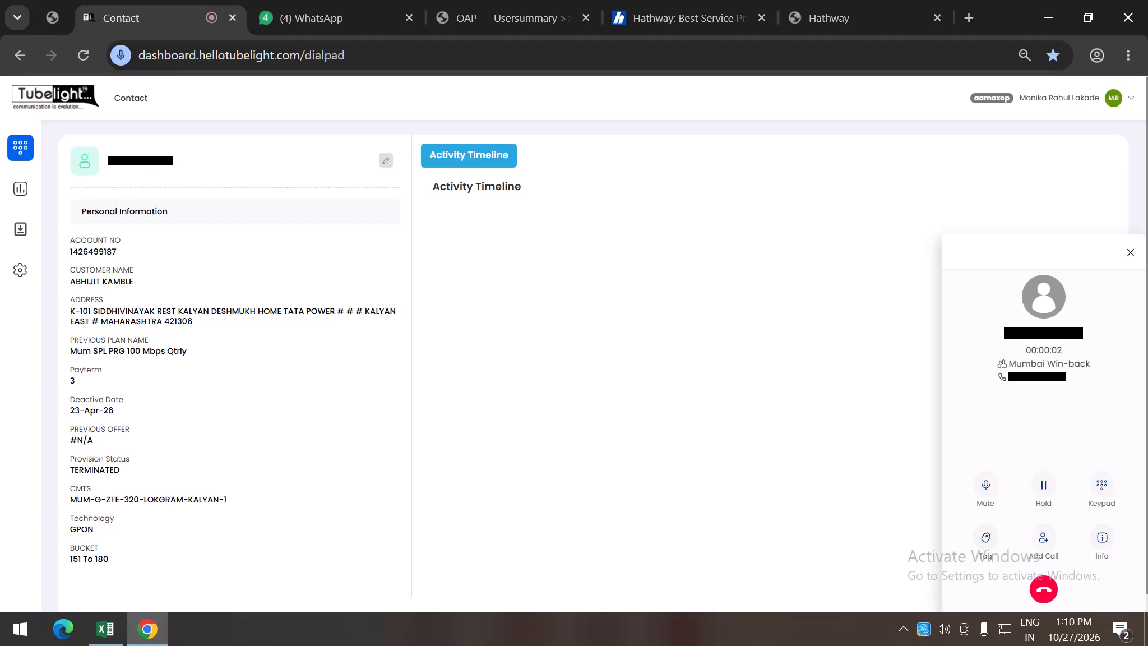
# End the active Mumbai Win-back call and tag it with Personal reasons and the sub-reason Not Required.
pyautogui.click(1036, 594)
pyautogui.click(1014, 430)
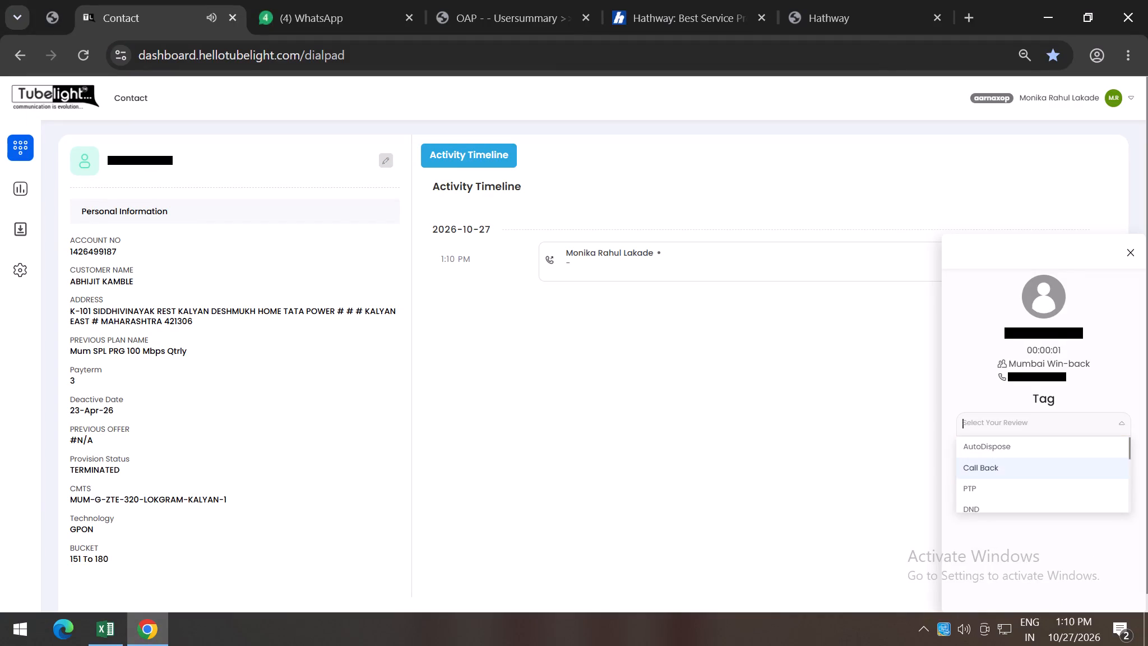
pyautogui.scroll(-1, 1014, 497)
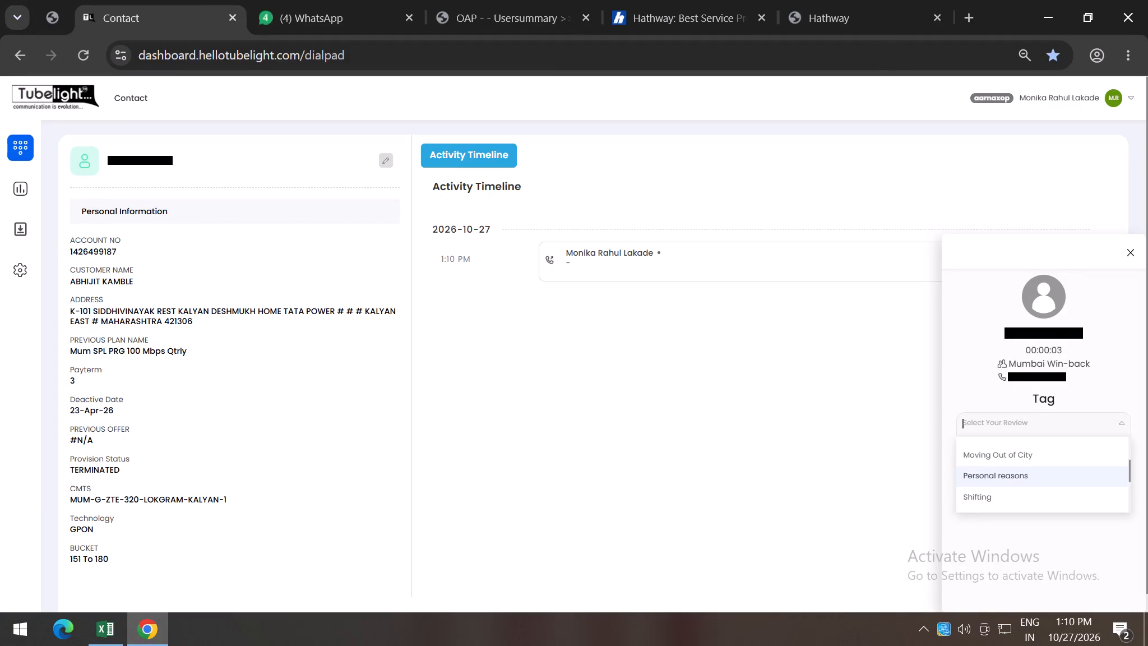
pyautogui.click(1000, 474)
pyautogui.click(1054, 418)
pyautogui.click(994, 490)
pyautogui.click(1032, 437)
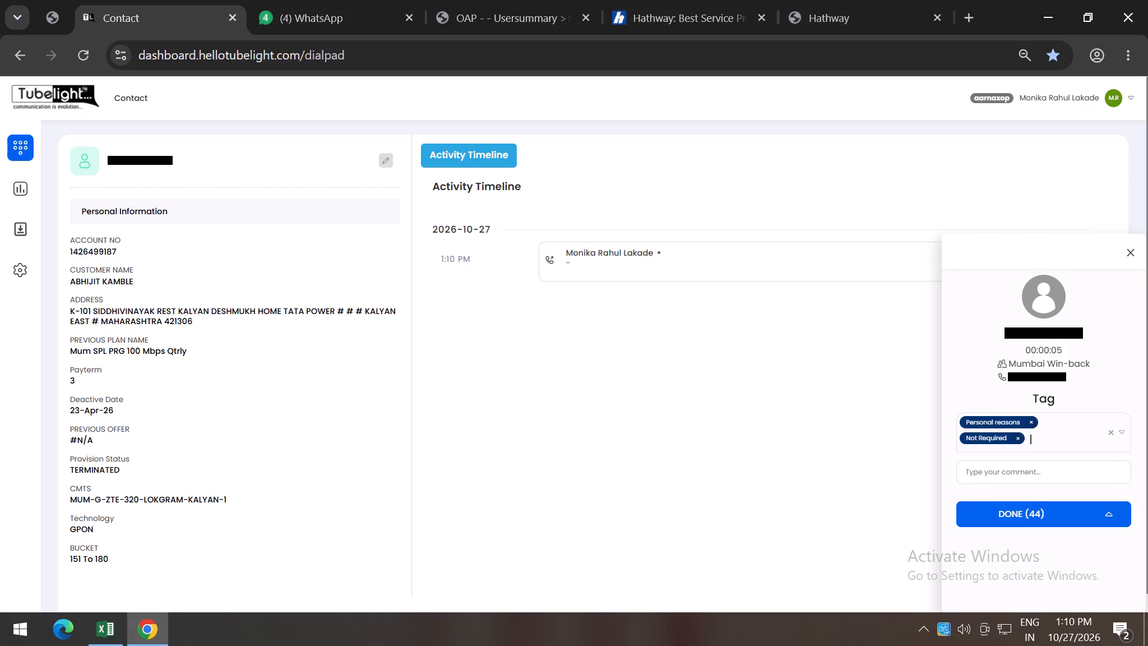
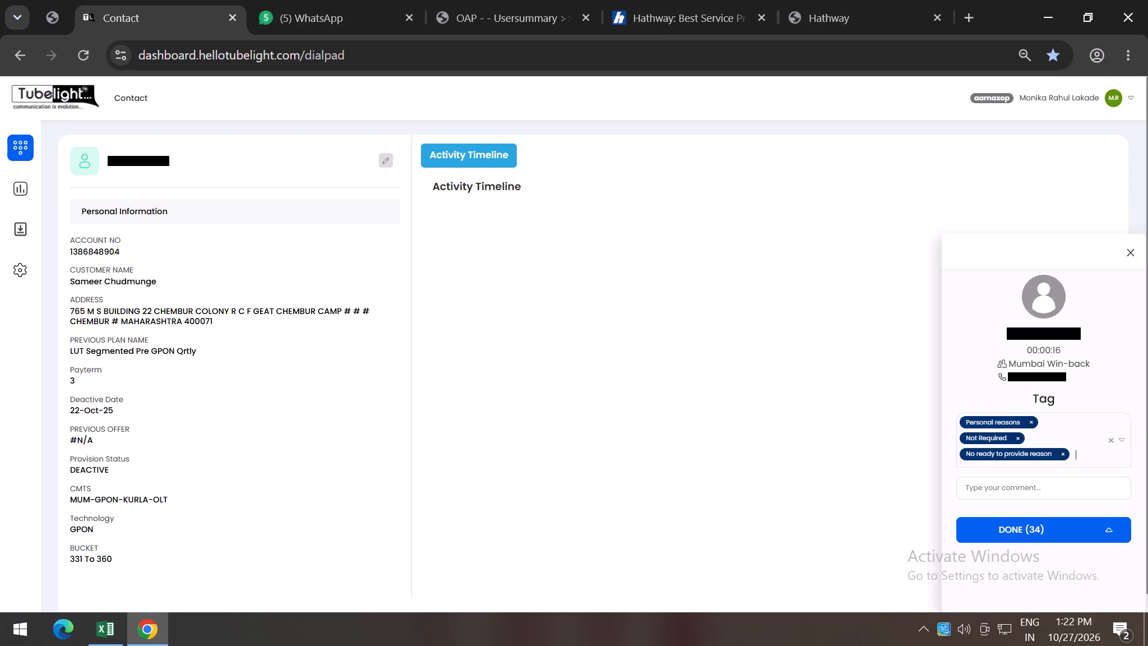
# Submit the Mumbai Win-back call's disposition with the tags Personal reasons, Not Required and No ready to provide reason.
pyautogui.click(1035, 524)
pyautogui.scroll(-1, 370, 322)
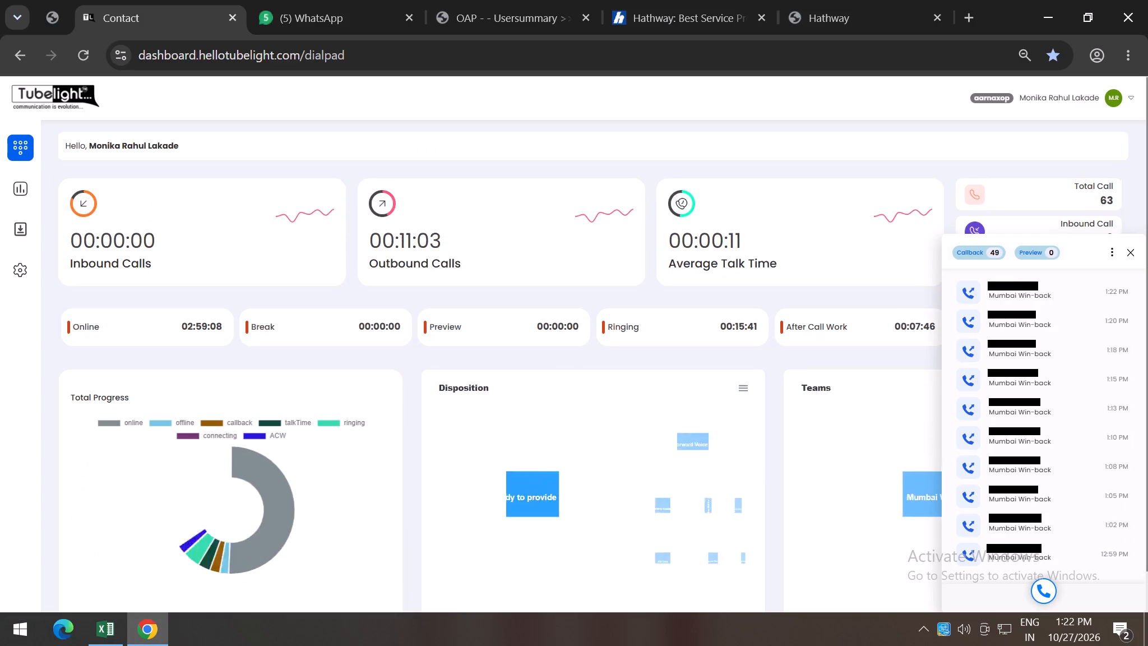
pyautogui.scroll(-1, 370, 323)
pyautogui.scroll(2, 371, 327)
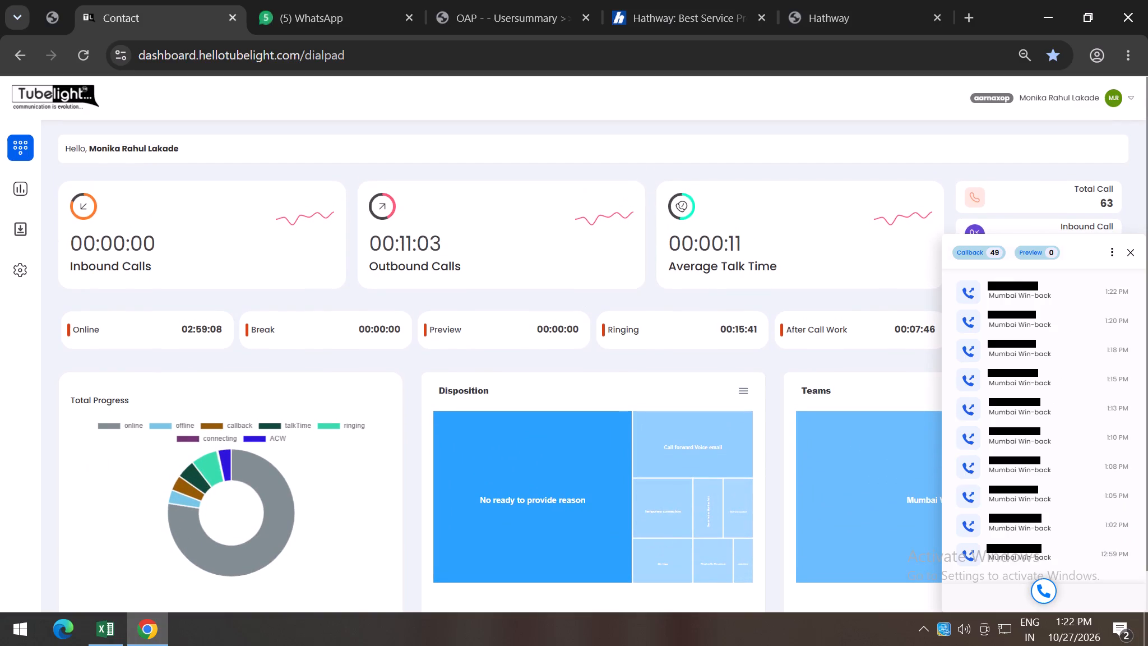
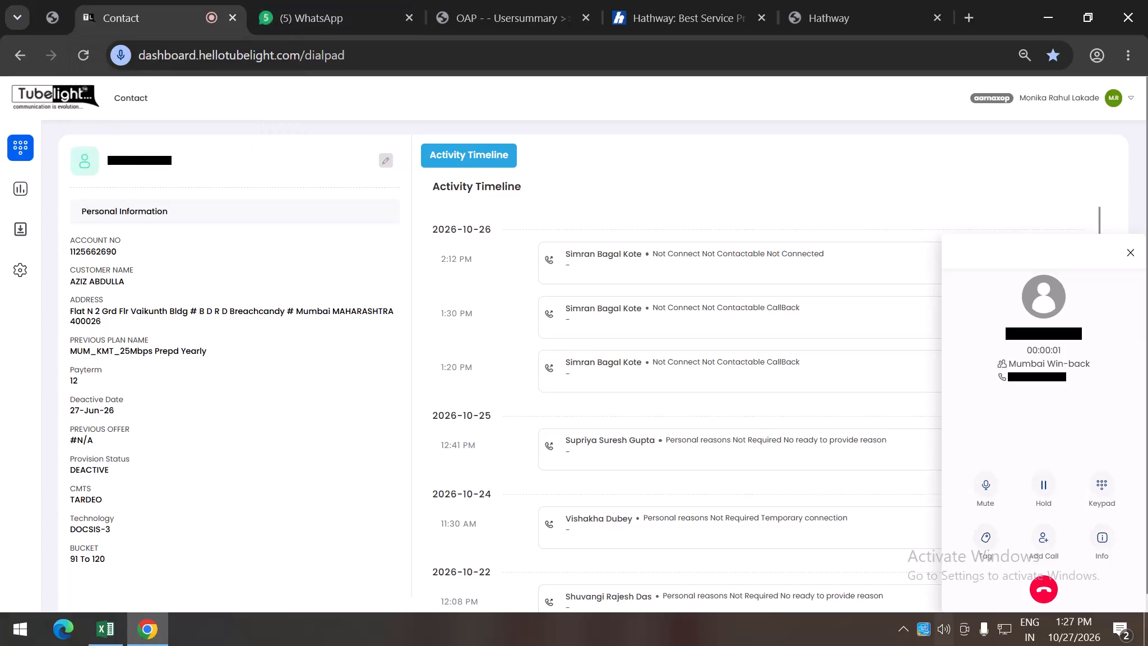
# End the active Mumbai Win-back call, tag it Personal reasons and Not Required, and bring up the third-level reason choices.
pyautogui.click(1033, 586)
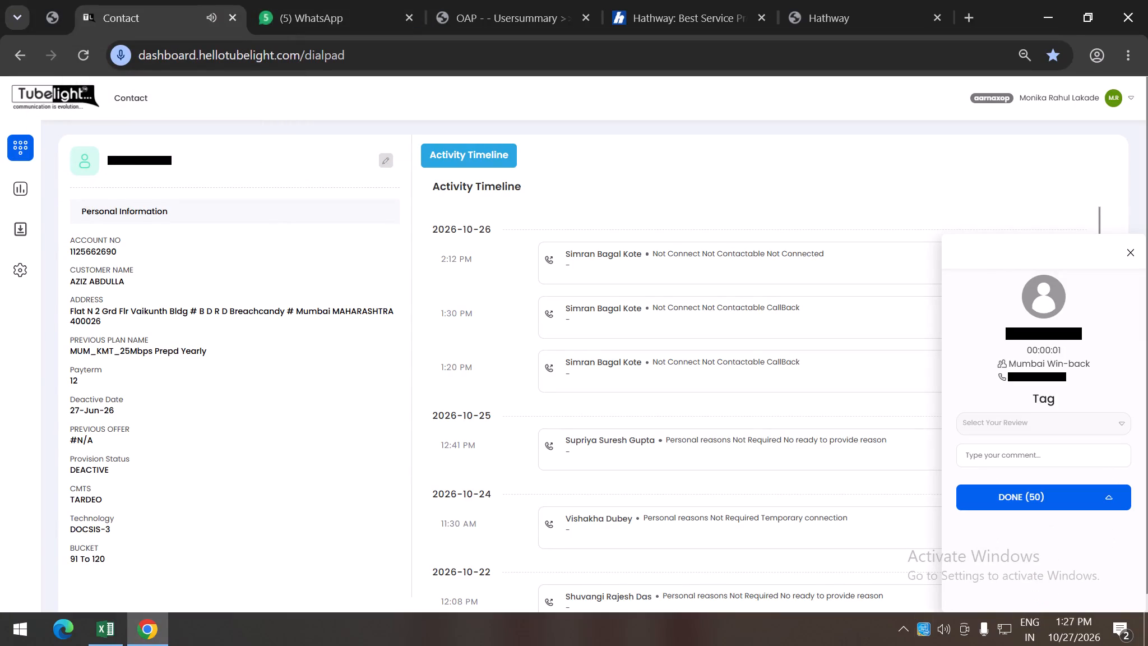
pyautogui.click(1002, 421)
pyautogui.scroll(-1, 1017, 474)
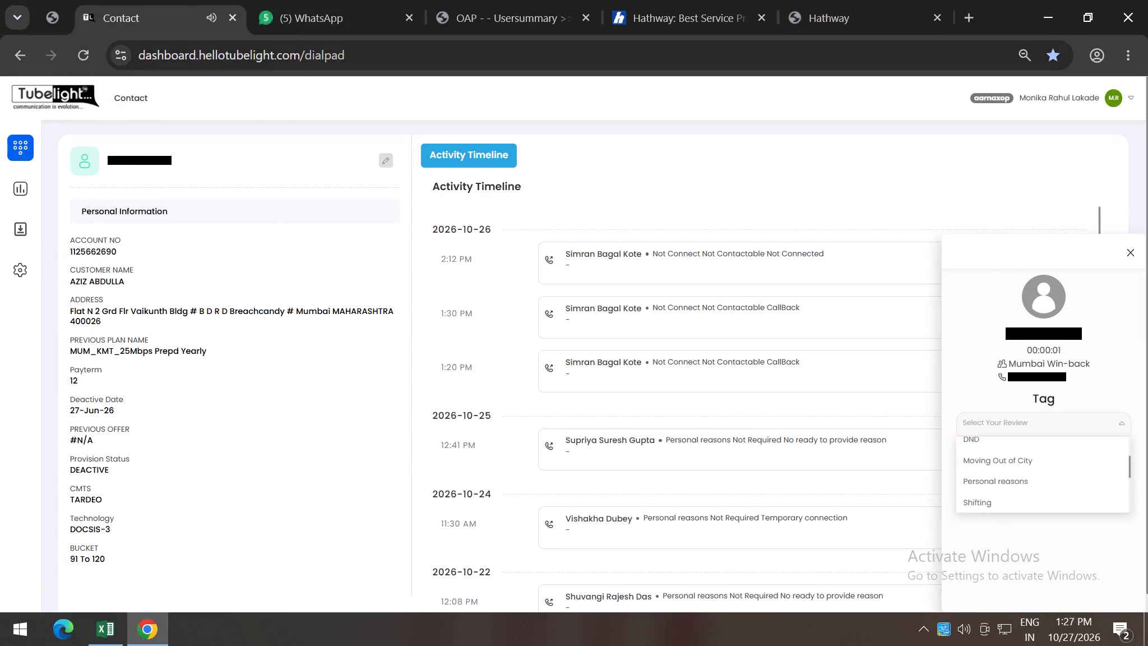
pyautogui.moveTo(1017, 474); pyautogui.dragTo(1021, 469)
pyautogui.moveTo(1072, 407); pyautogui.dragTo(1066, 426)
pyautogui.moveTo(1065, 422); pyautogui.dragTo(1052, 441)
pyautogui.click(1020, 490)
pyautogui.moveTo(1048, 435); pyautogui.dragTo(1043, 467)
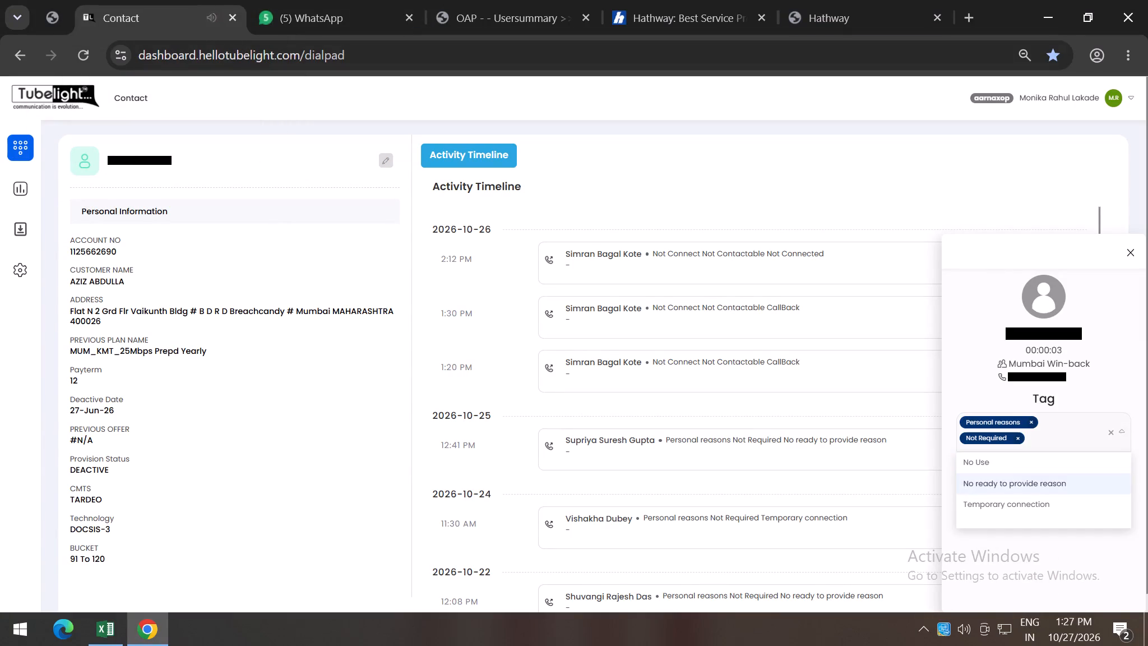
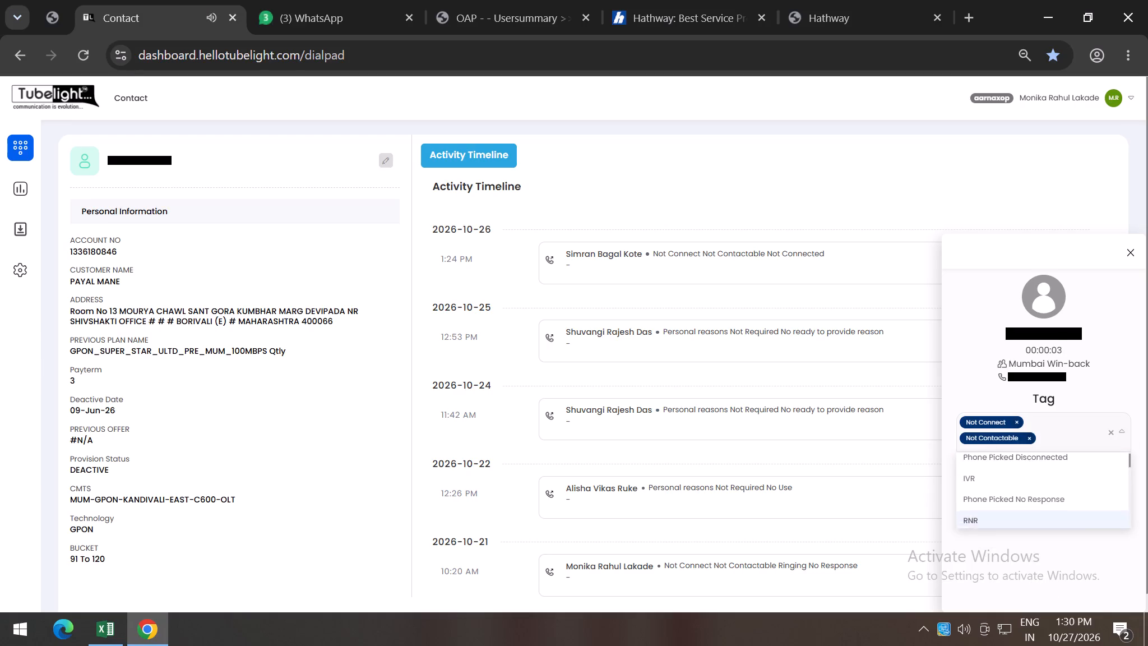
# Complete the Mumbai Win-back call's disposition under the Not Connect and Not Contactable tags and submit it.
pyautogui.click(1031, 469)
pyautogui.click(1047, 537)
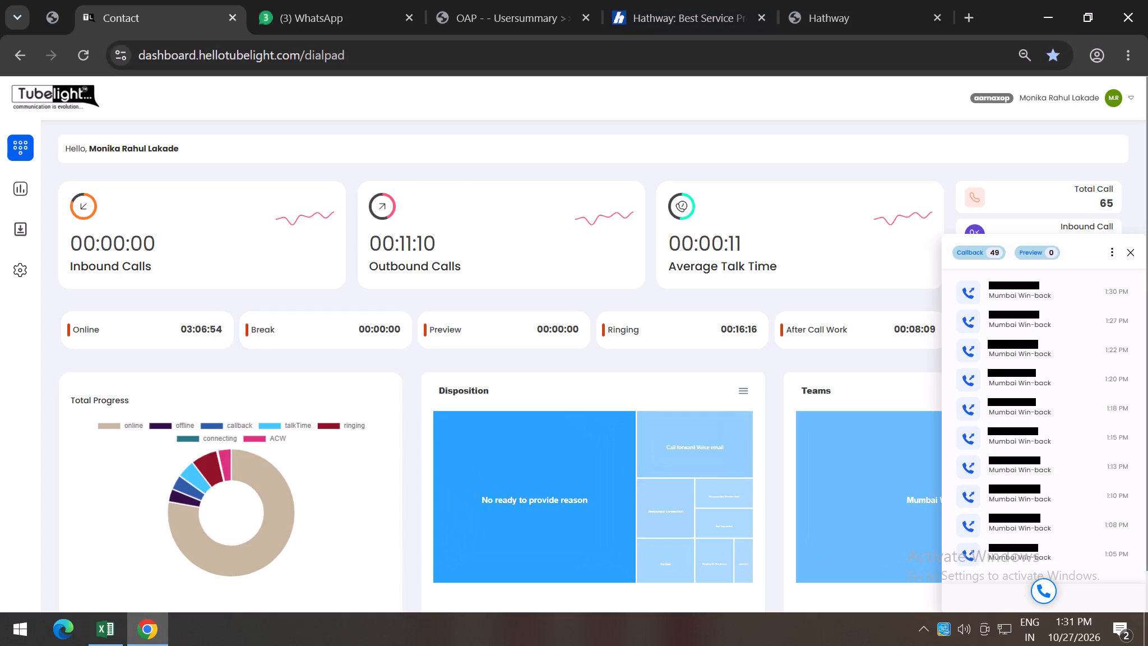
# Open the dialer's list of pending callbacks for review.
pyautogui.click(958, 253)
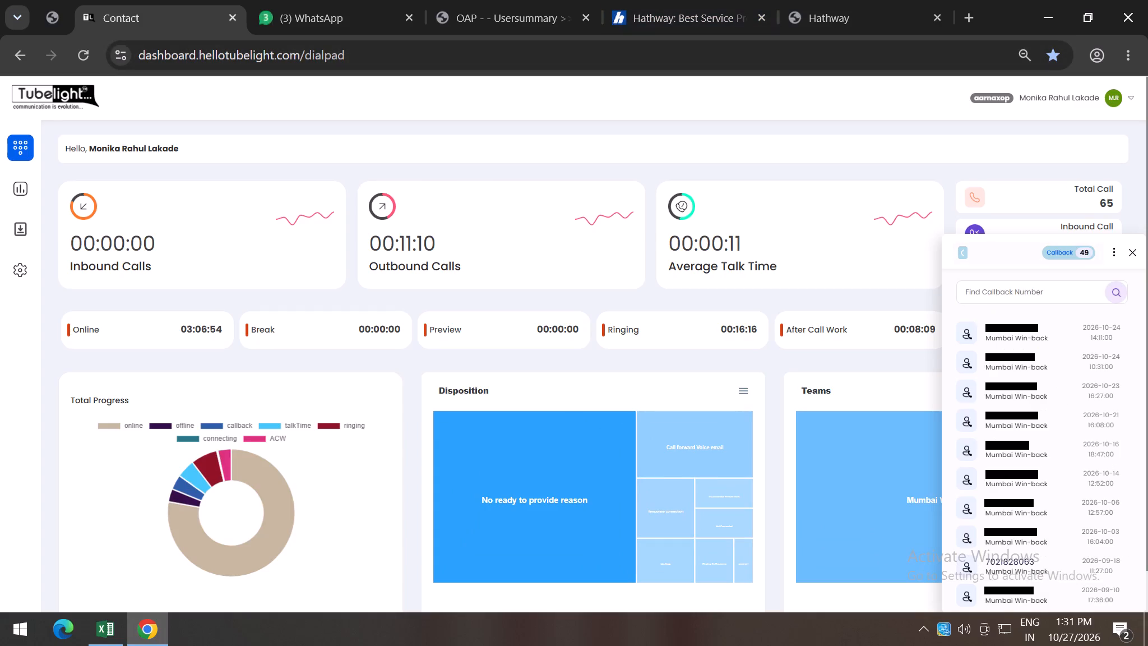
pyautogui.click(958, 253)
pyautogui.click(958, 253)
pyautogui.click(145, 0)
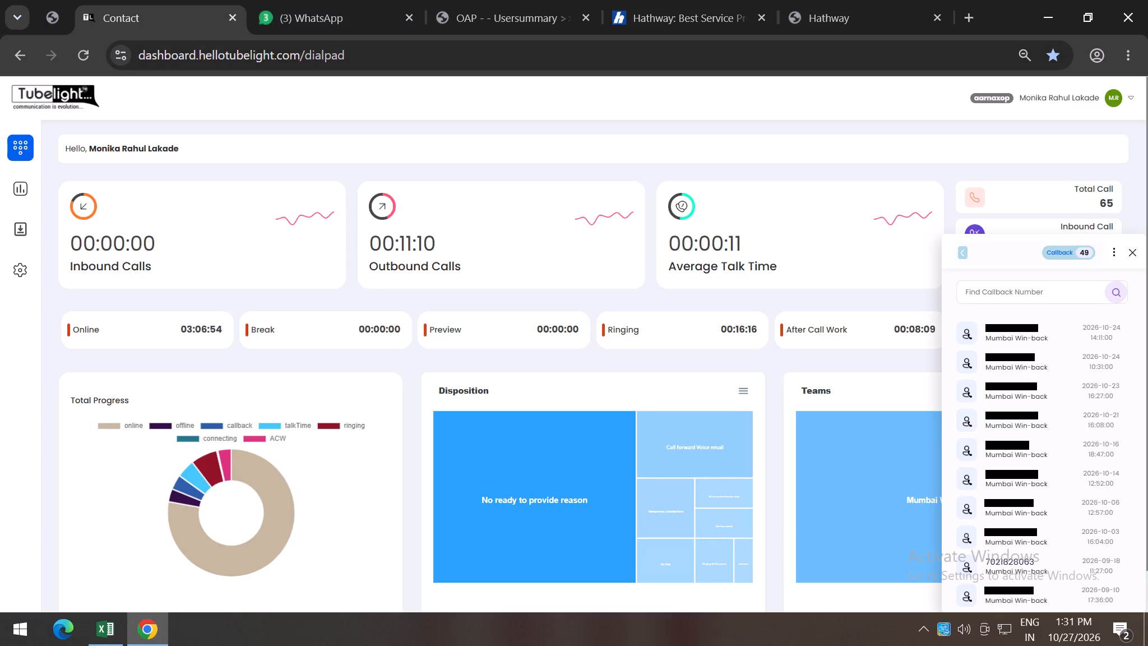
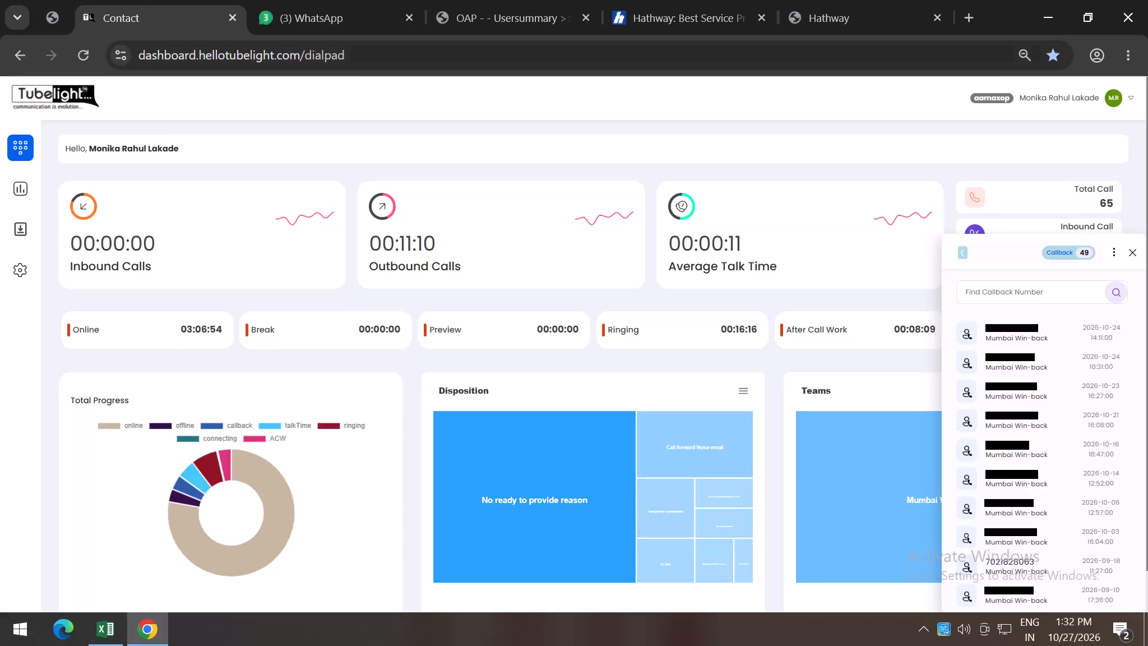
# Leave the pending callbacks list for the dialer's recent calls and reload the dialer dashboard.
pyautogui.click(963, 253)
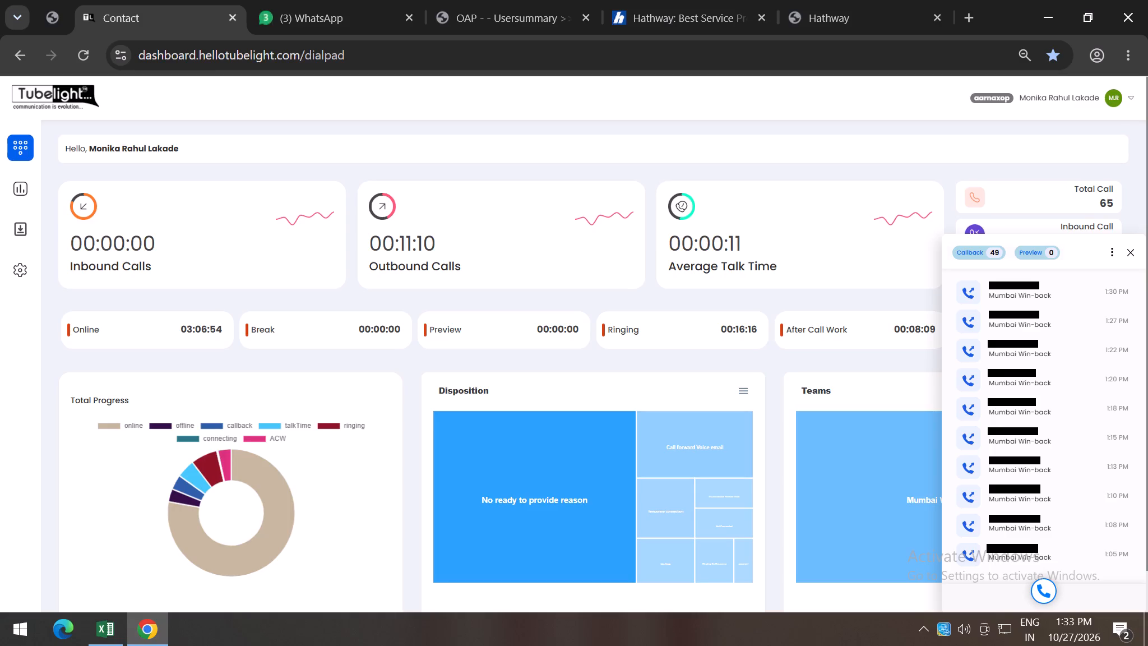
pyautogui.click(558, 0)
pyautogui.click(119, 0)
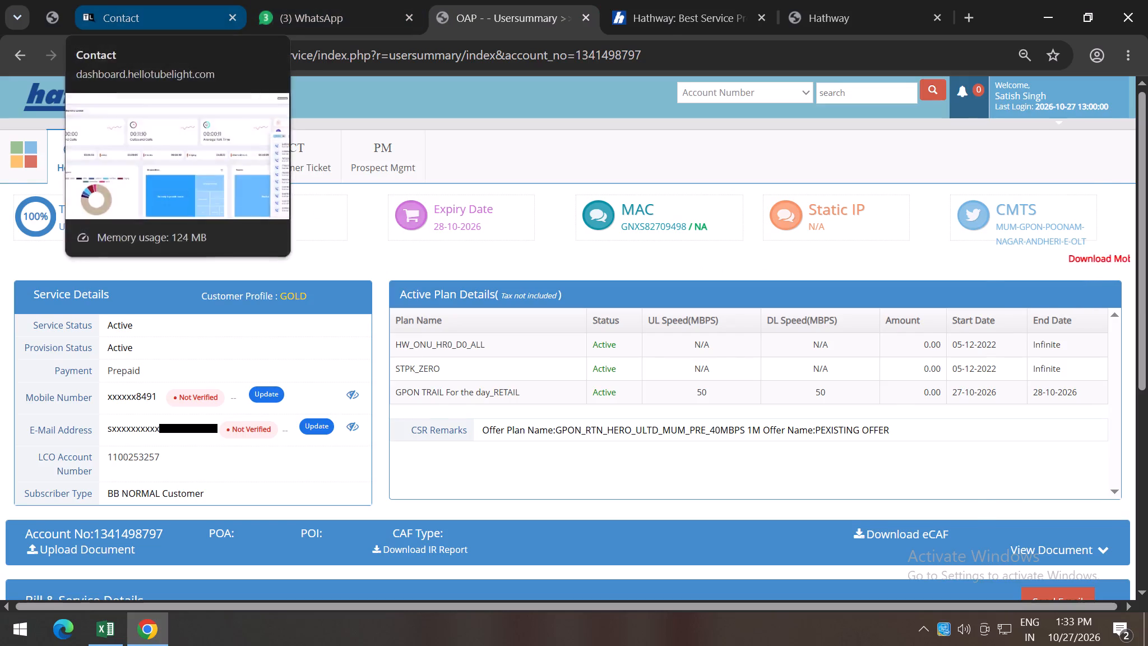
pyautogui.scroll(-3, 781, 242)
pyautogui.scroll(3, 775, 247)
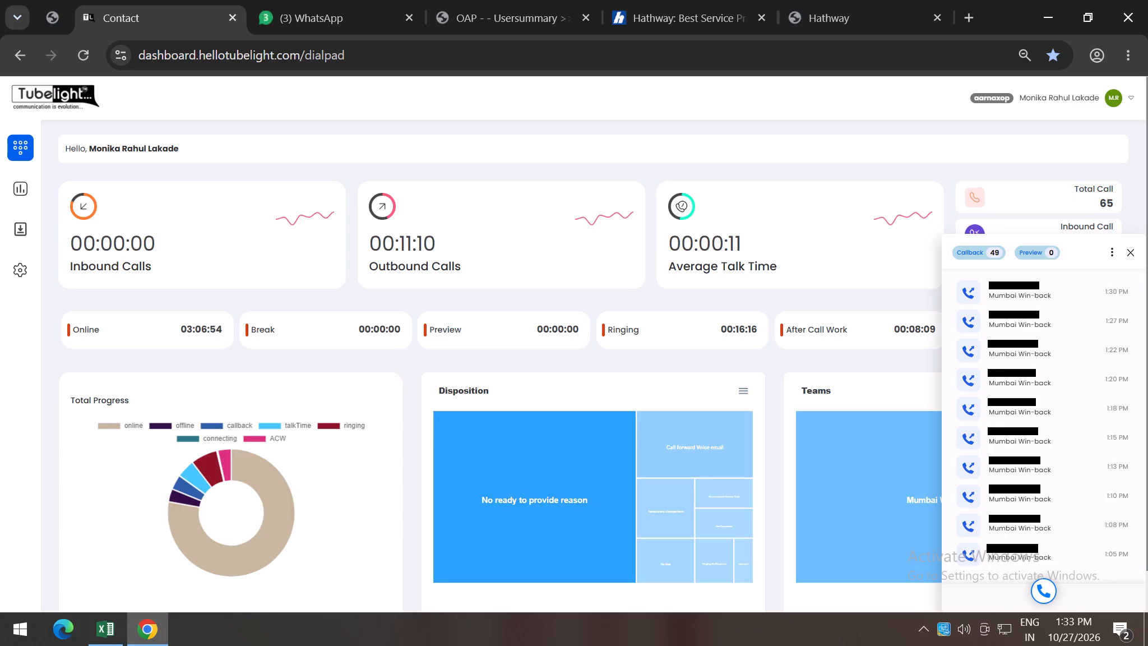
pyautogui.press('F5')
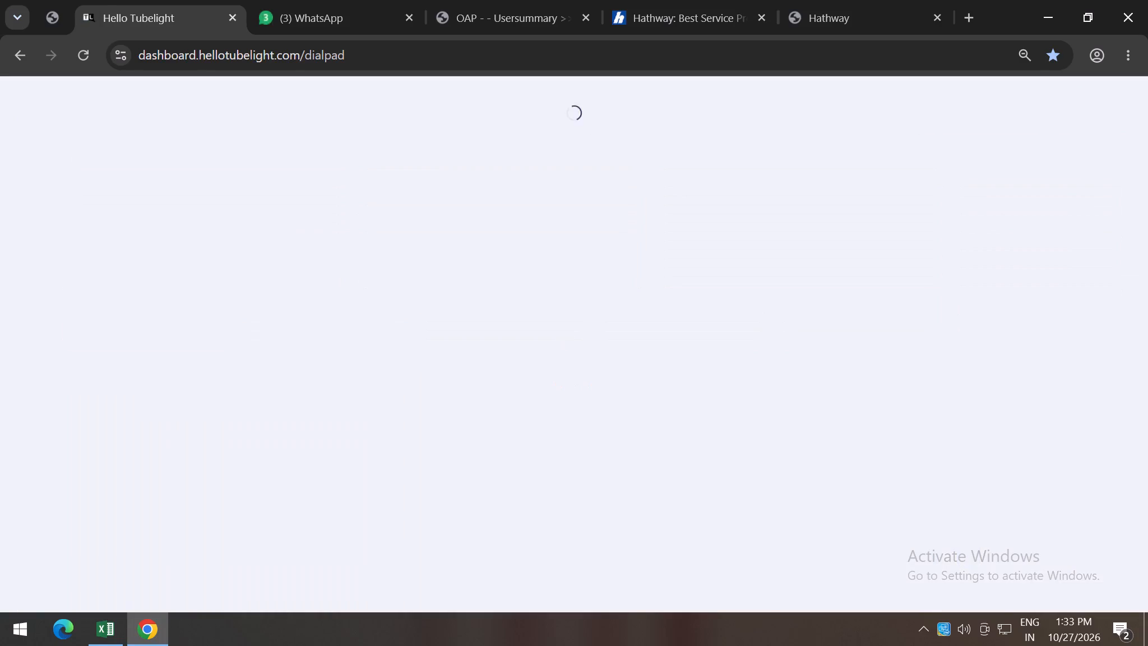